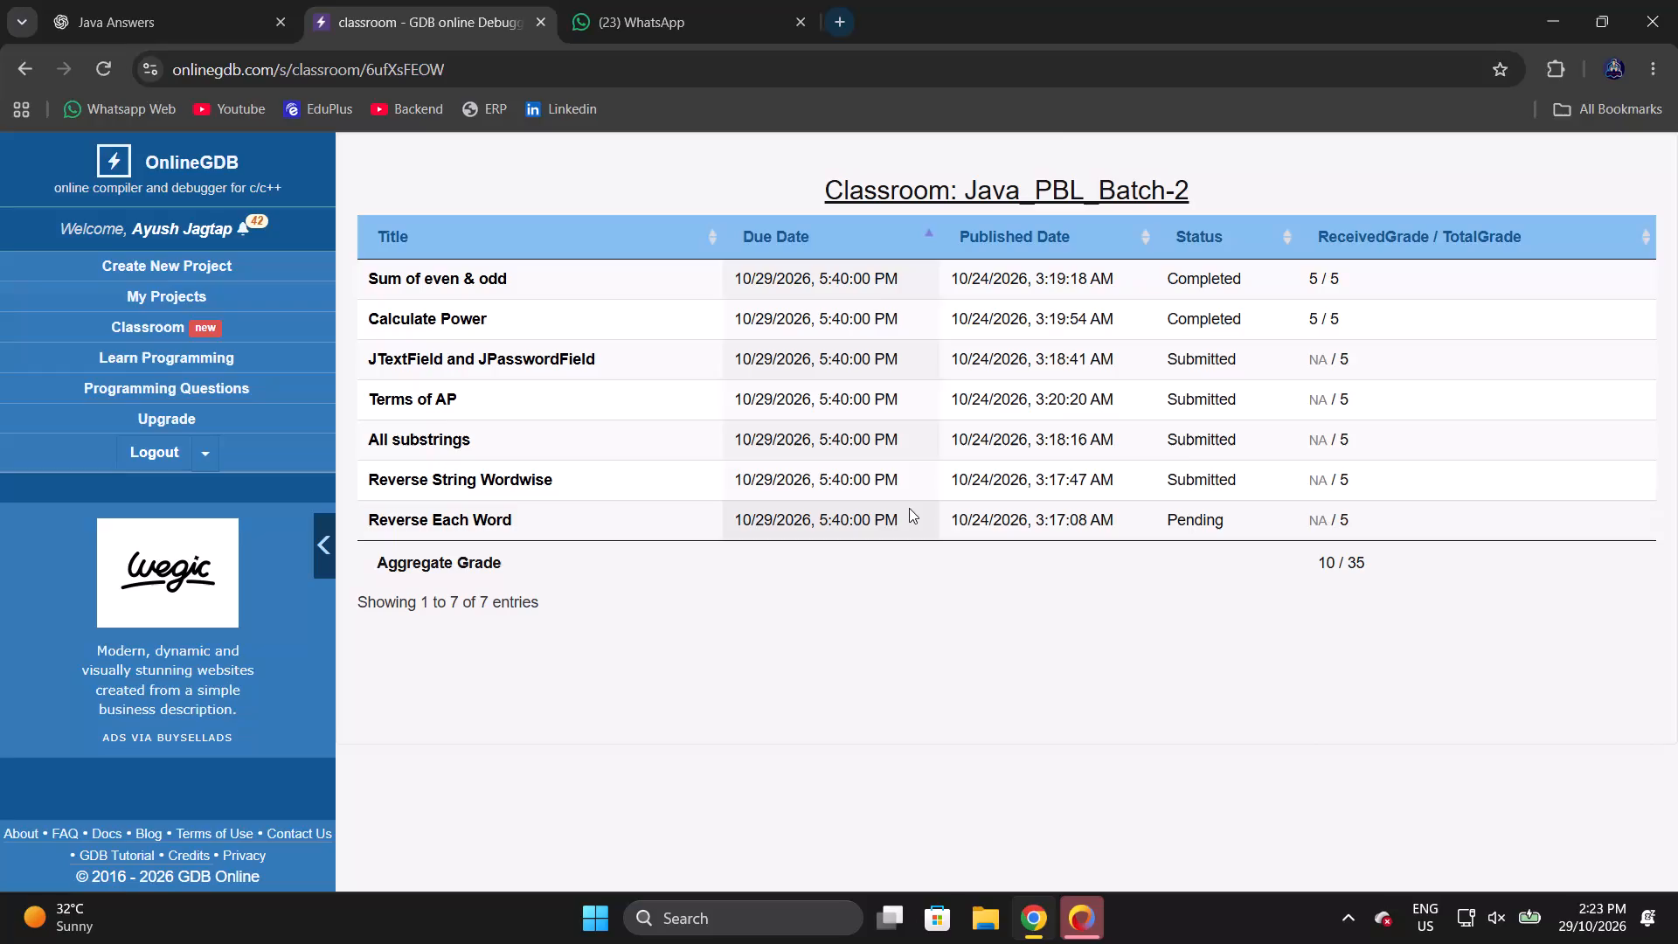
Open Word and create a new blank document.
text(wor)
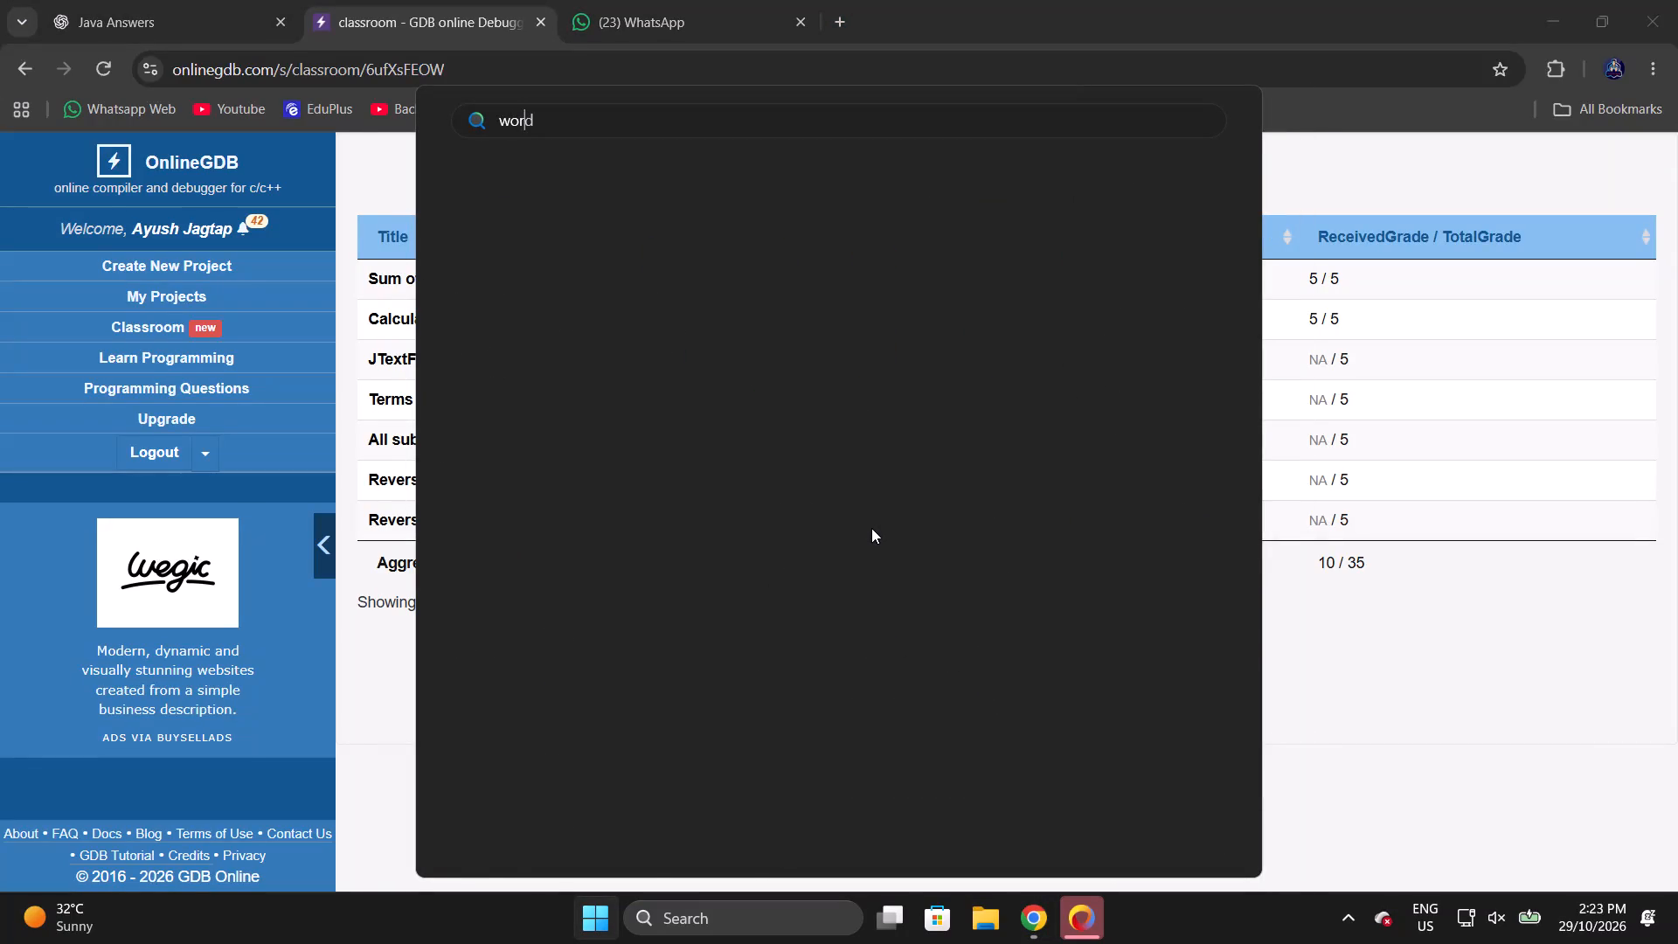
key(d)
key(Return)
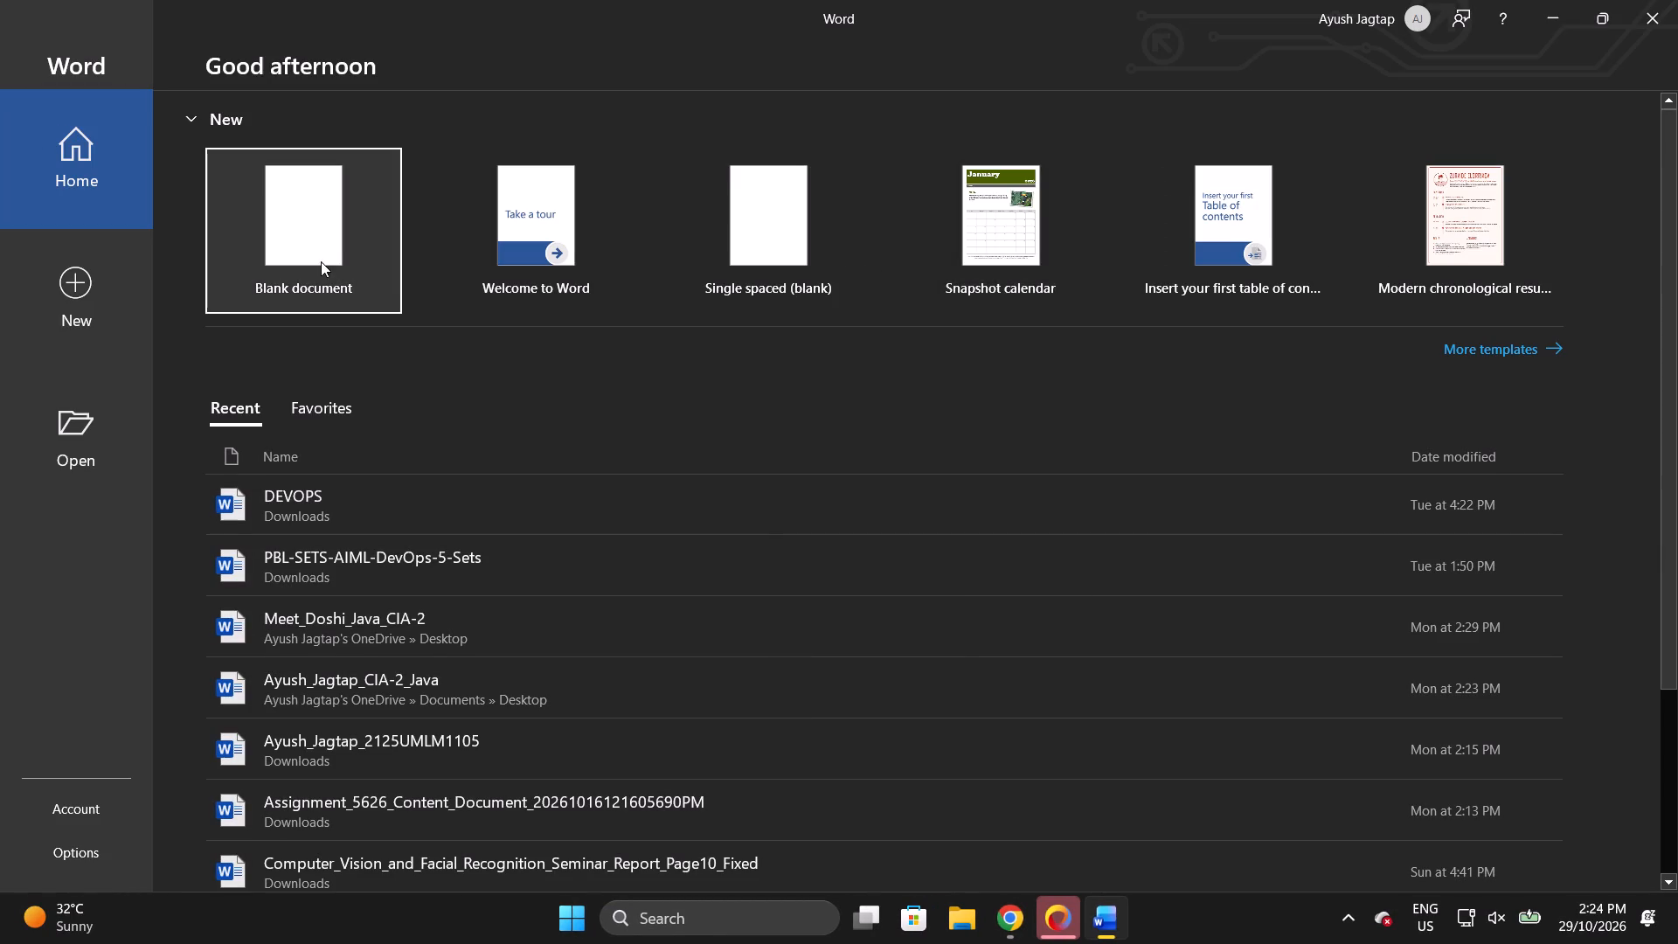
click(314, 258)
Enter the student's name and PRN on two lines labelled "Name:-" and "PRN:-", leaving a blank line below.
click(568, 302)
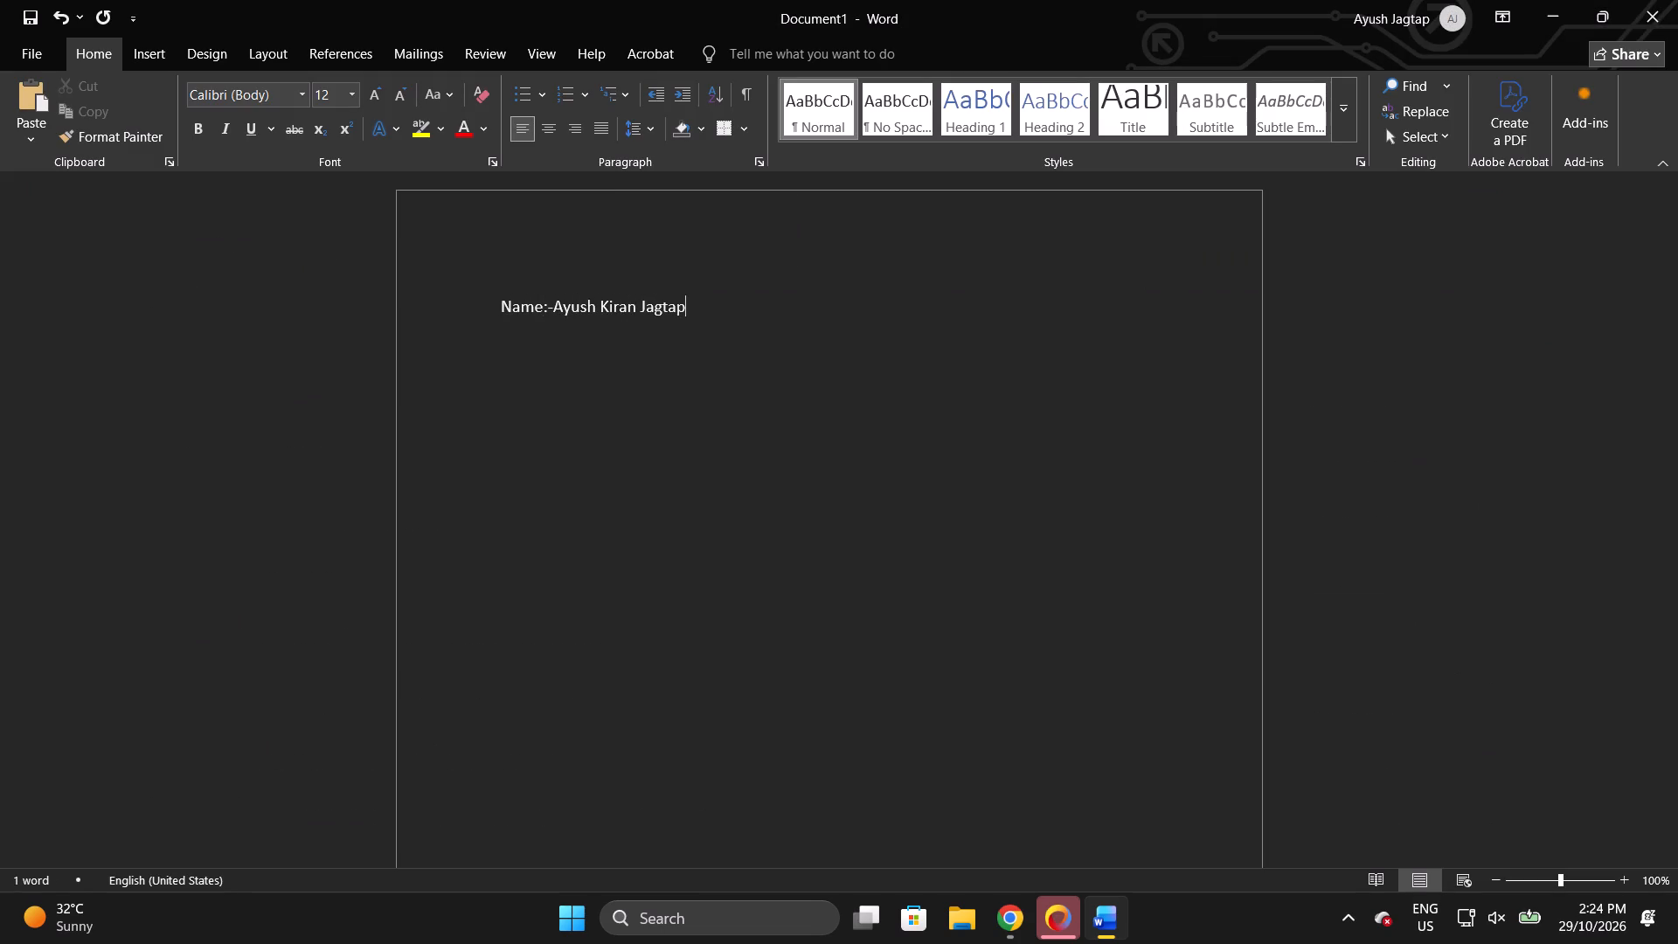
key(Return)
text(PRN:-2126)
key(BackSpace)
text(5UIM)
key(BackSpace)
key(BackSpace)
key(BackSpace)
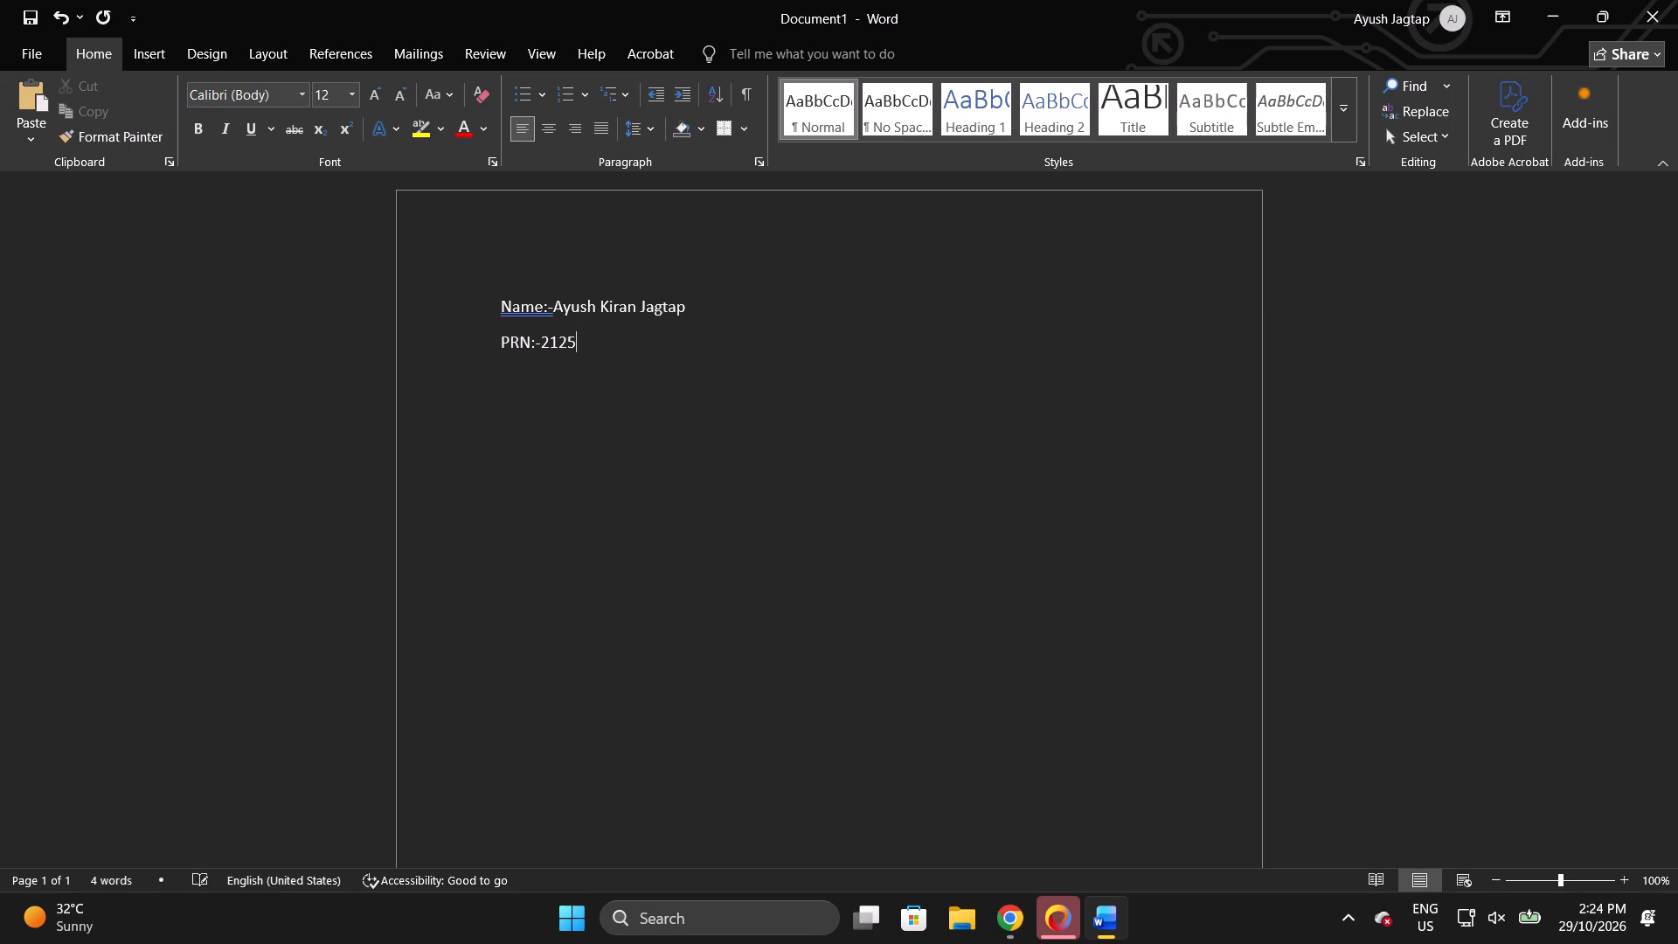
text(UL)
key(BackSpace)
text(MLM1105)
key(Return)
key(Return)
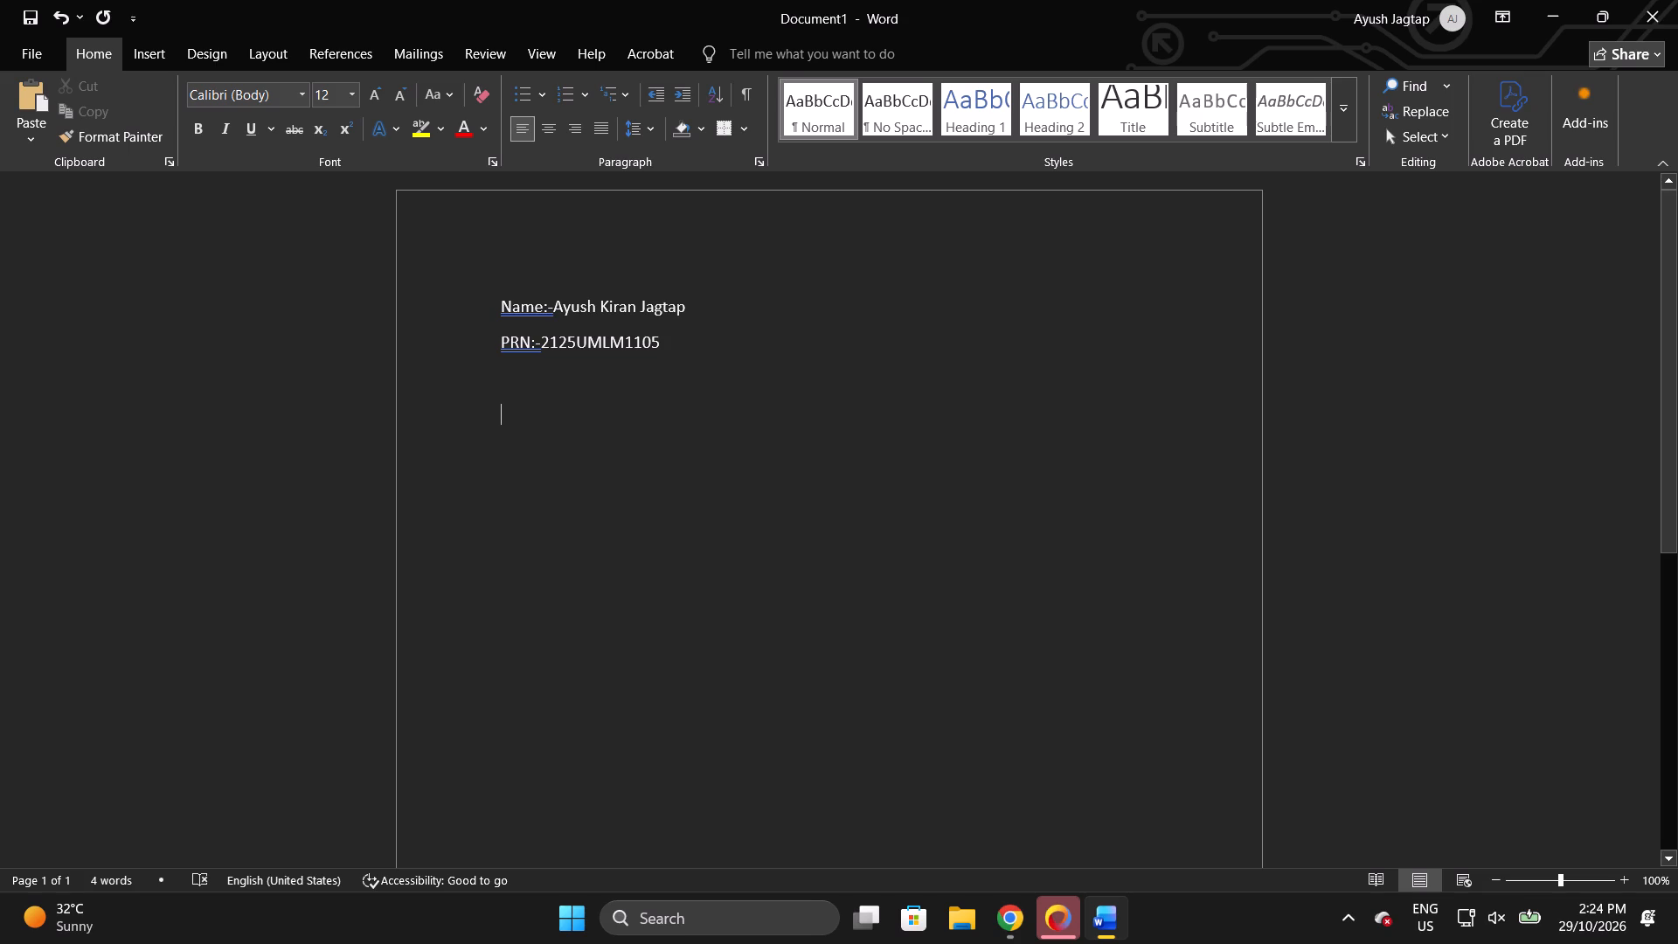
Add the question label "Q1:-" below the student details.
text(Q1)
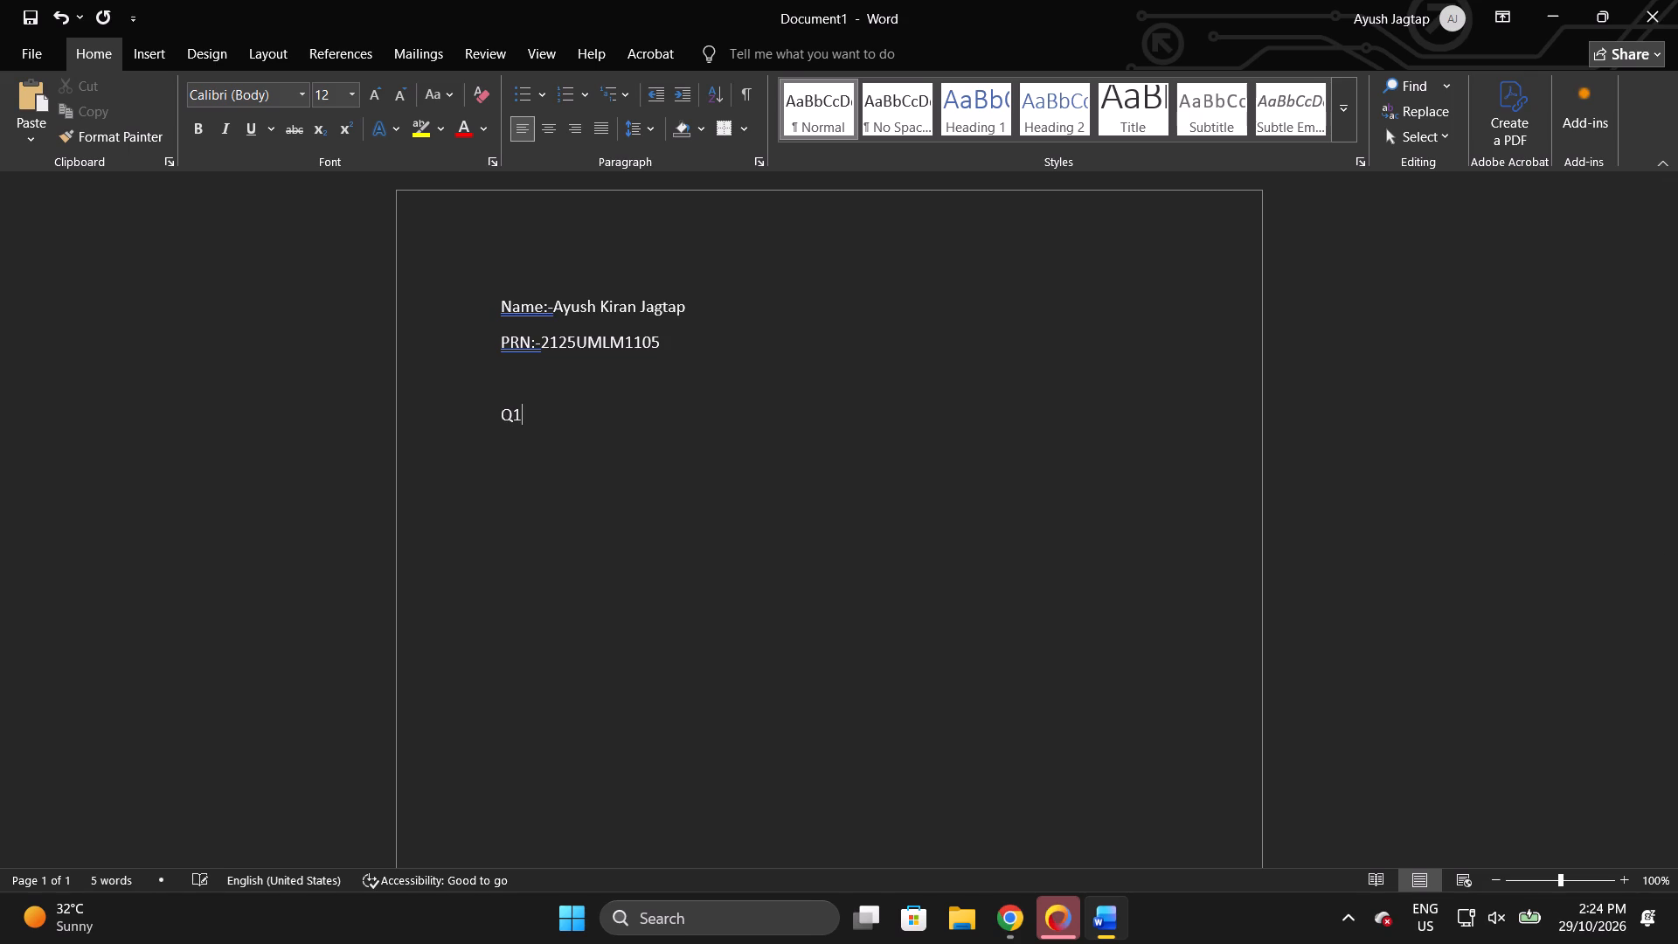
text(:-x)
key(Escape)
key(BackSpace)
Switch to Chrome, open the "Sum of even & odd" assignment and capture a full-screen screenshot of its problem statement and Main.java code.
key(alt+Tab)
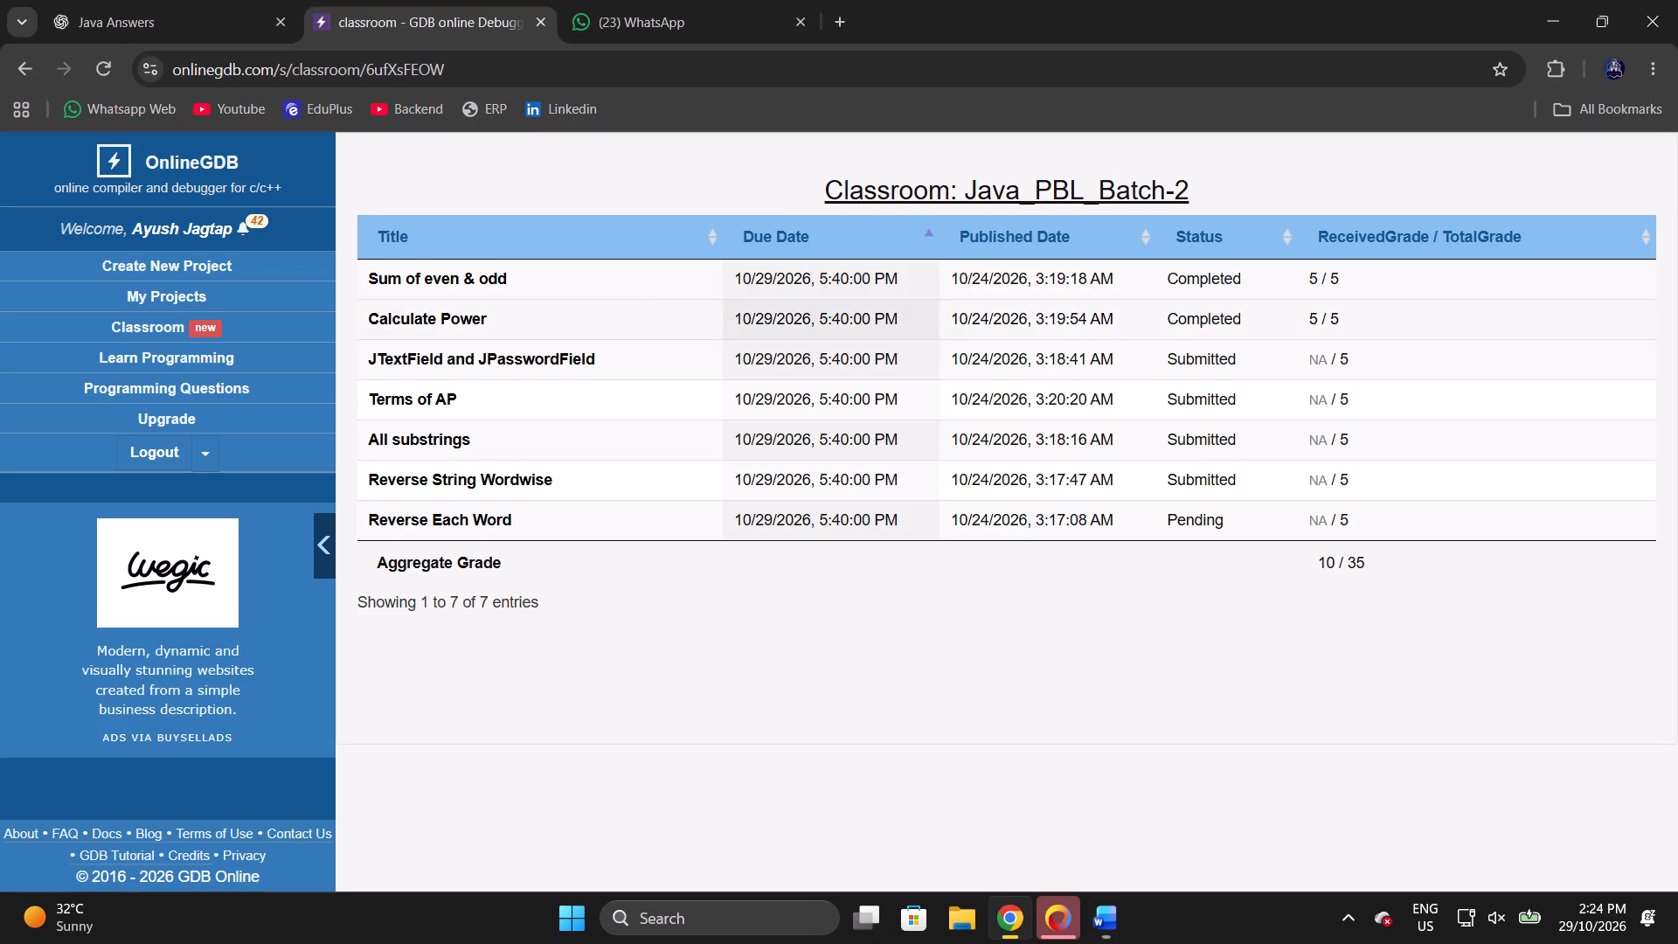
click(453, 275)
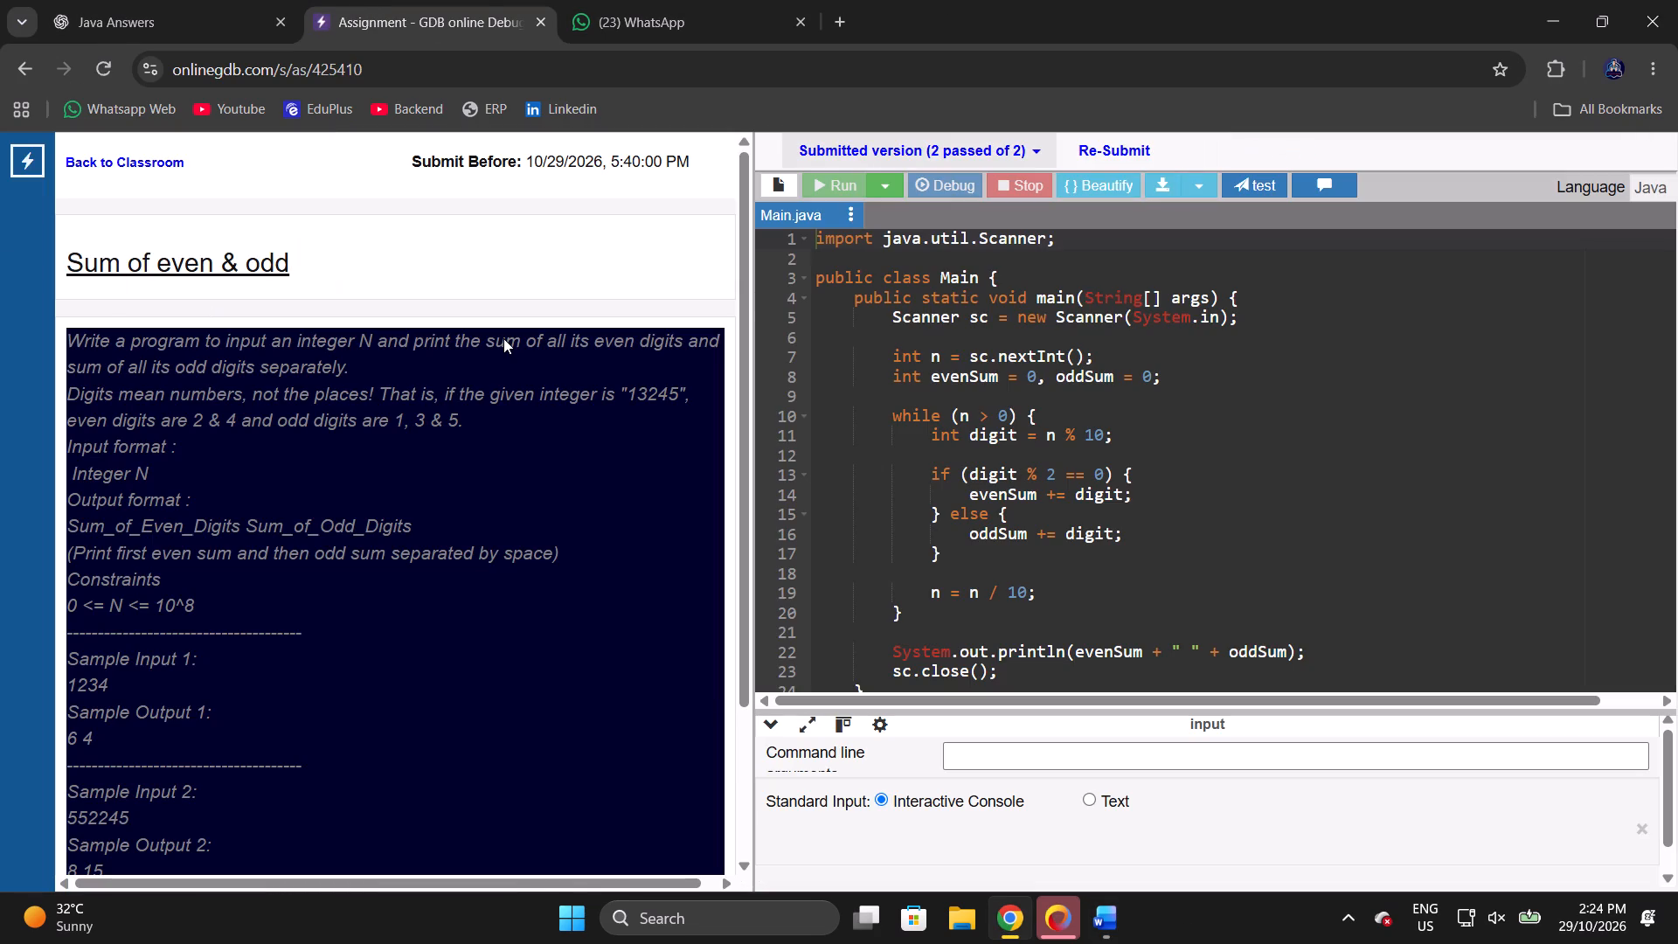
scroll(1098, 380, down, 1)
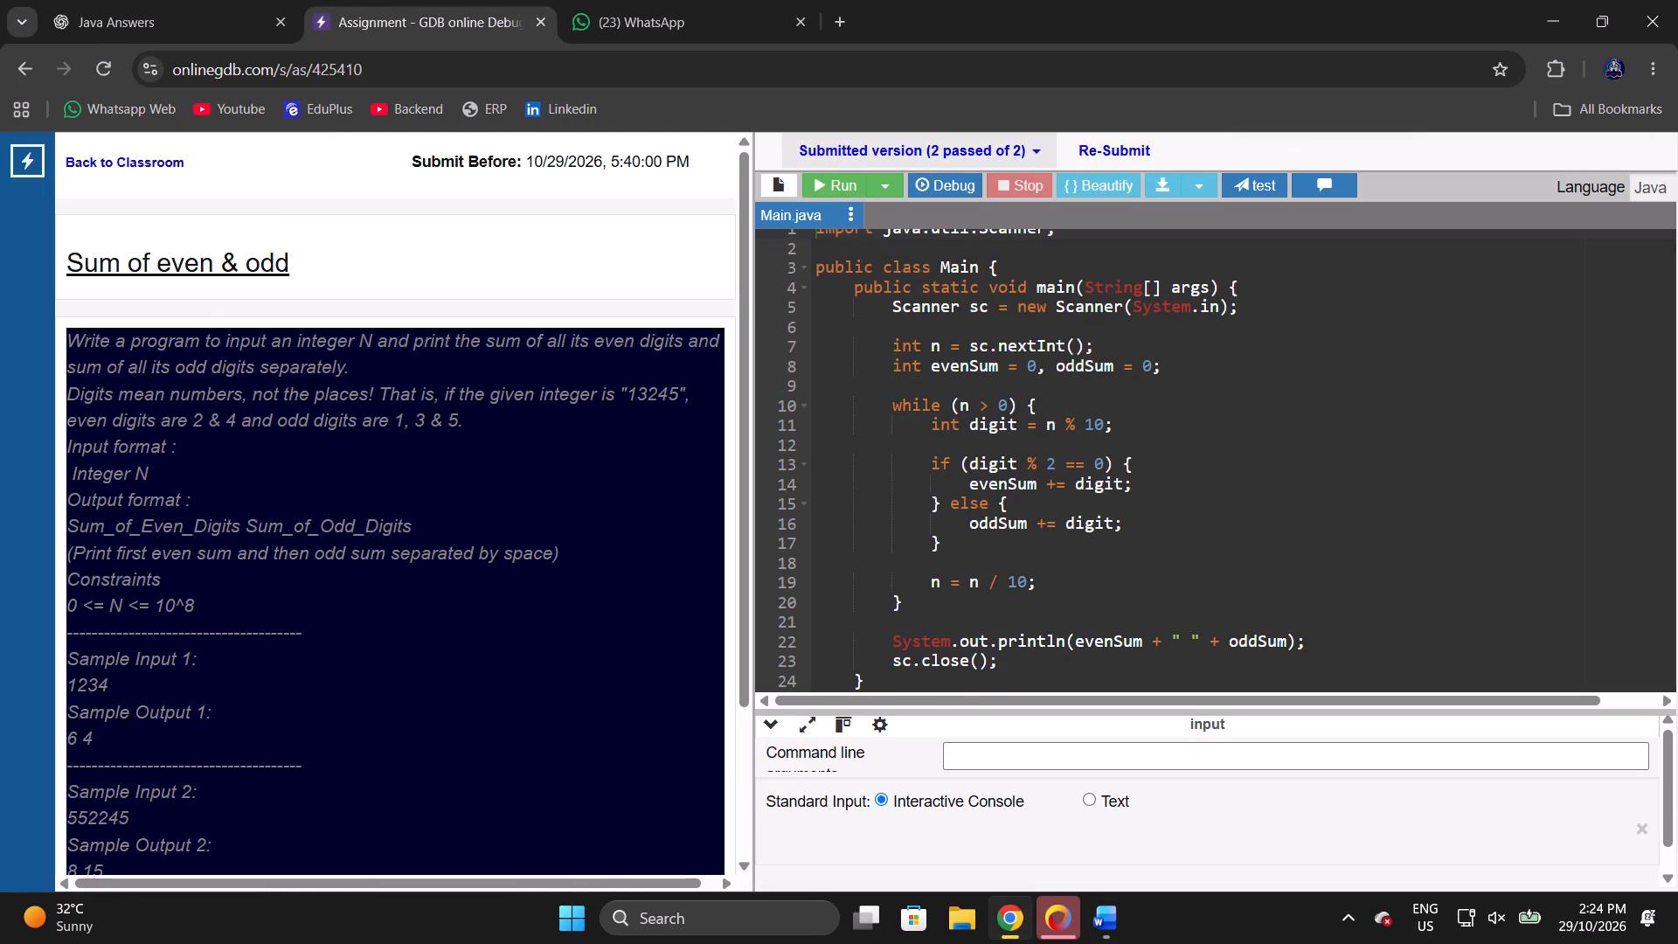
scroll(1098, 380, down, 1)
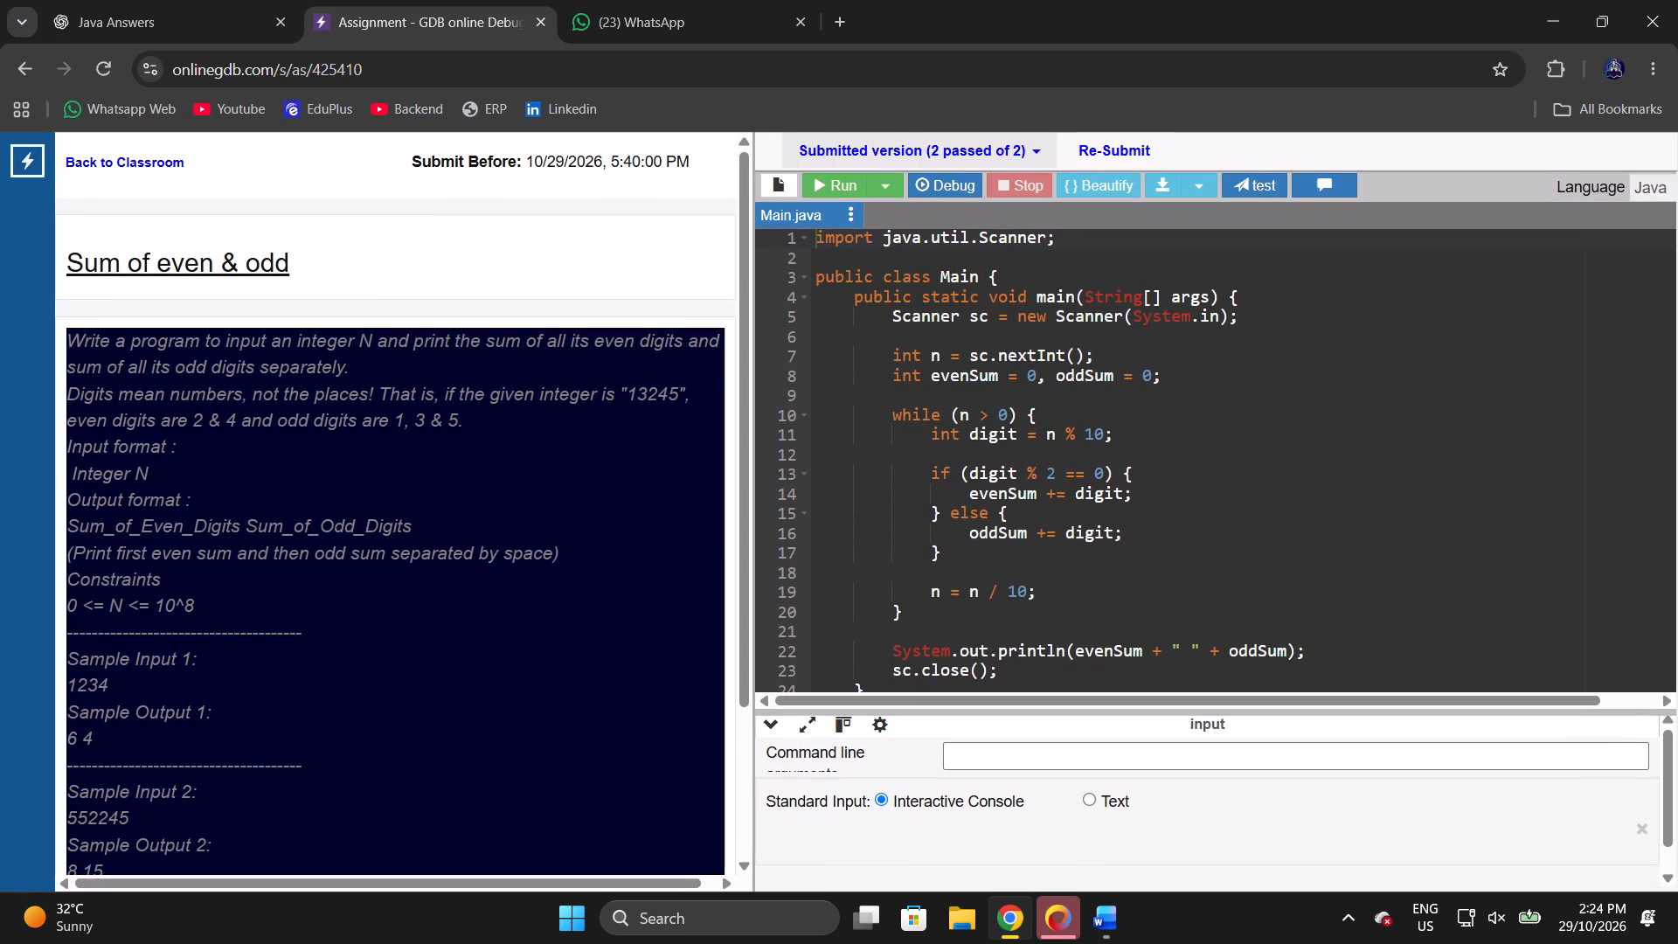
click(833, 206)
click(850, 210)
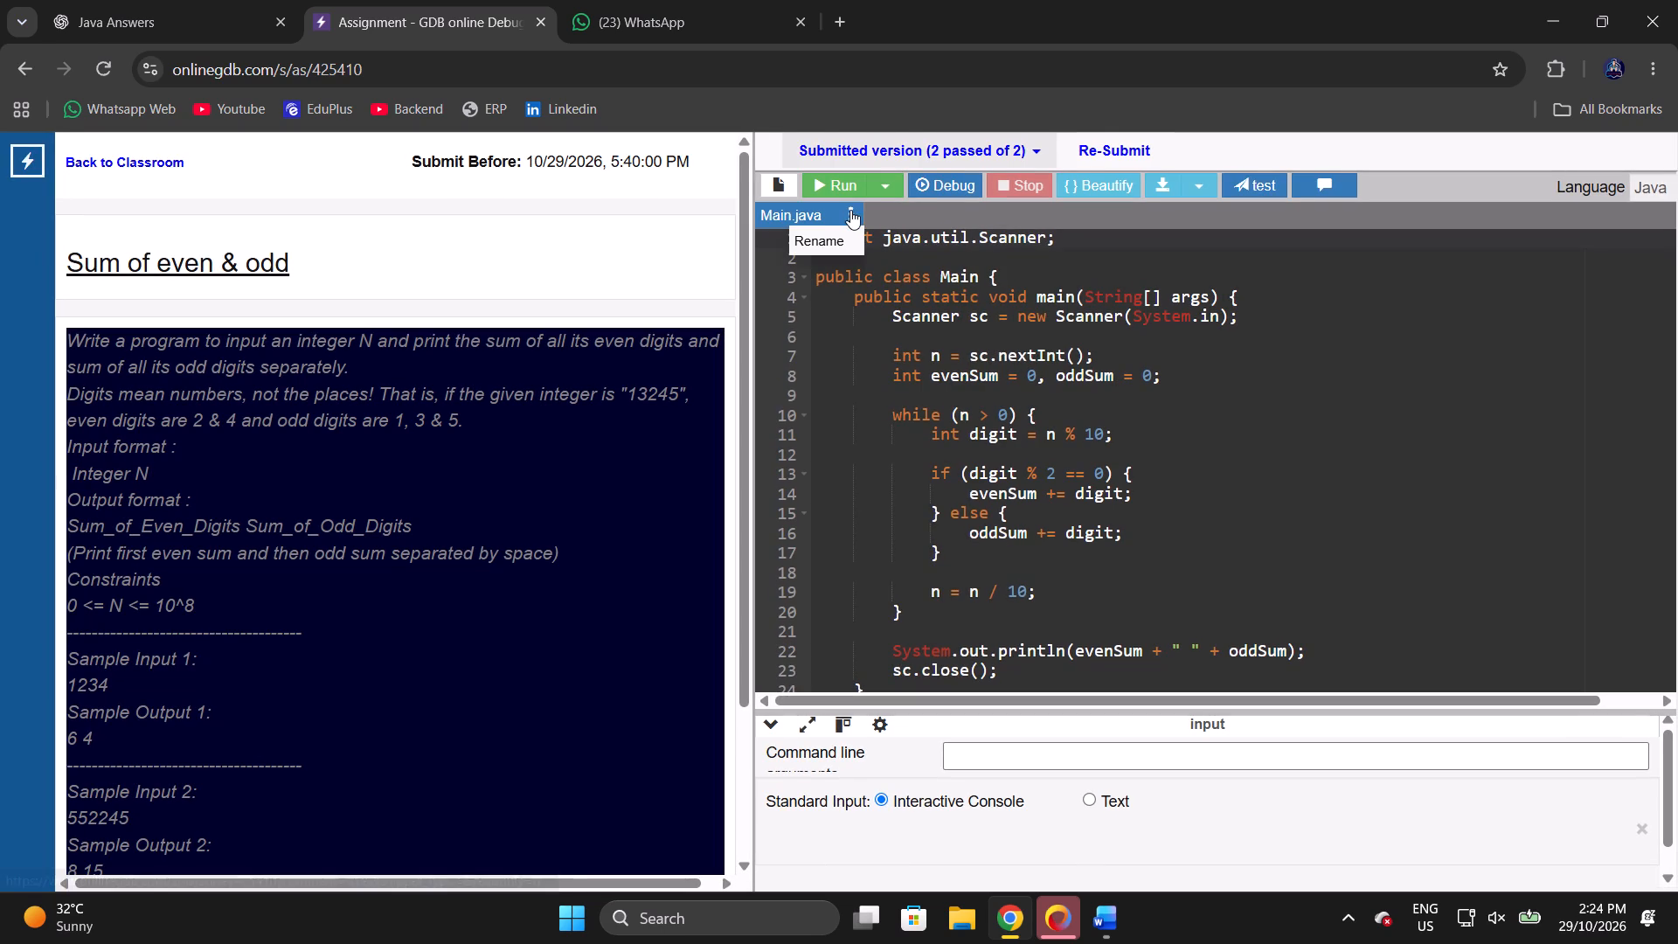
scroll(1001, 351, up, 1)
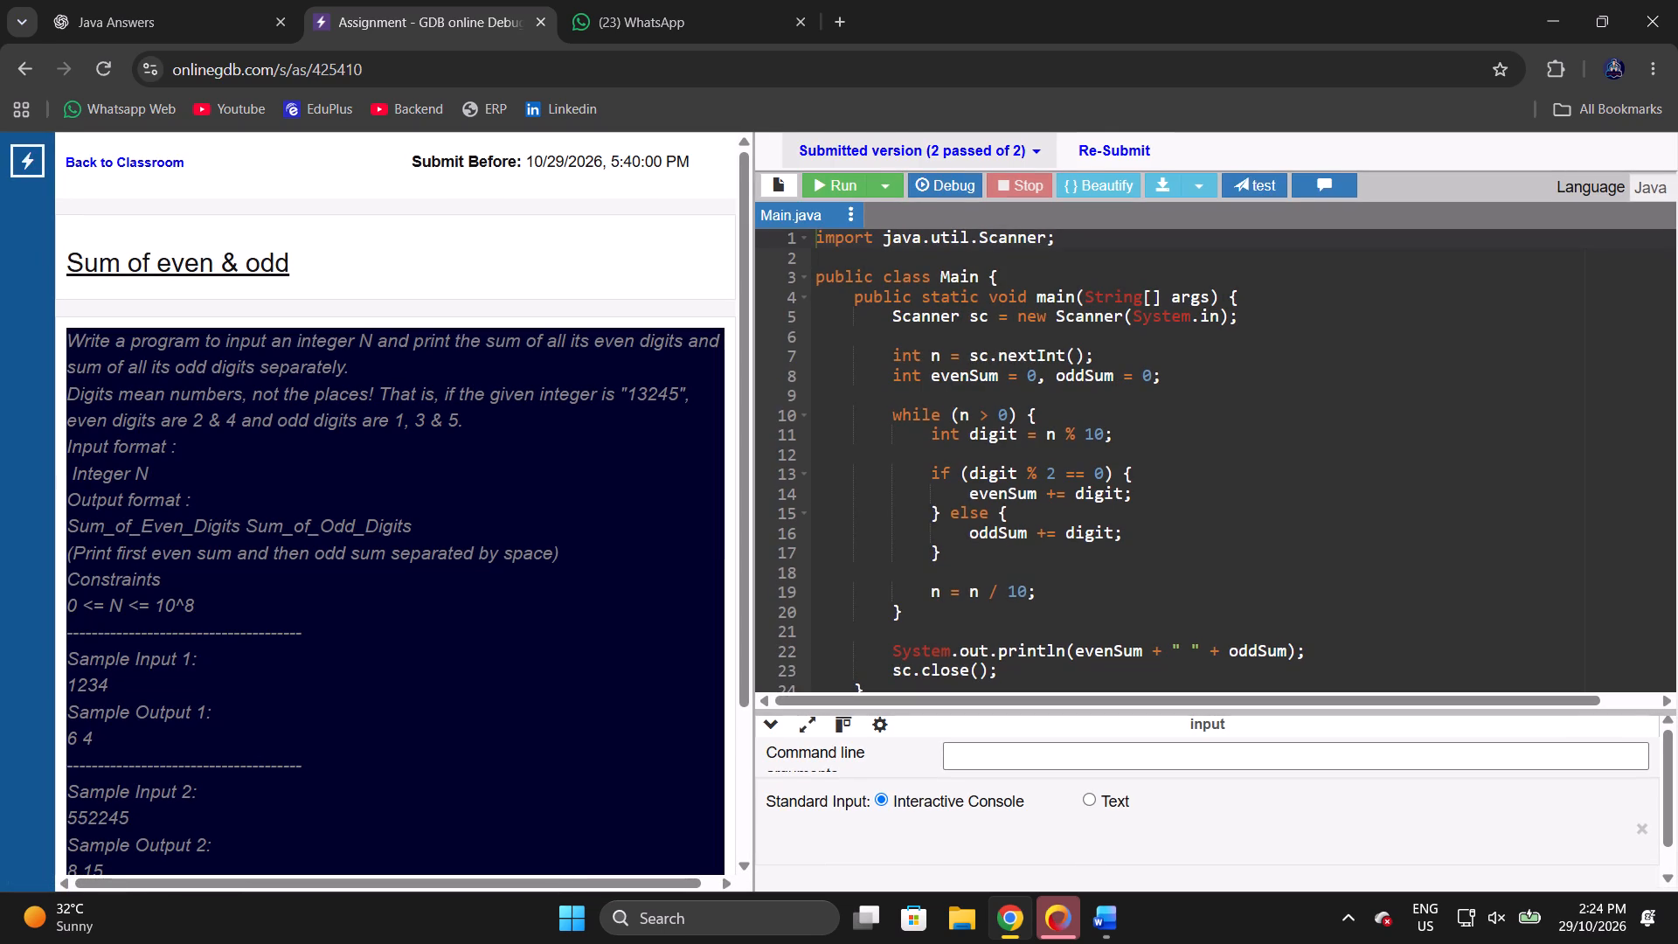
scroll(1173, 295, up, 1)
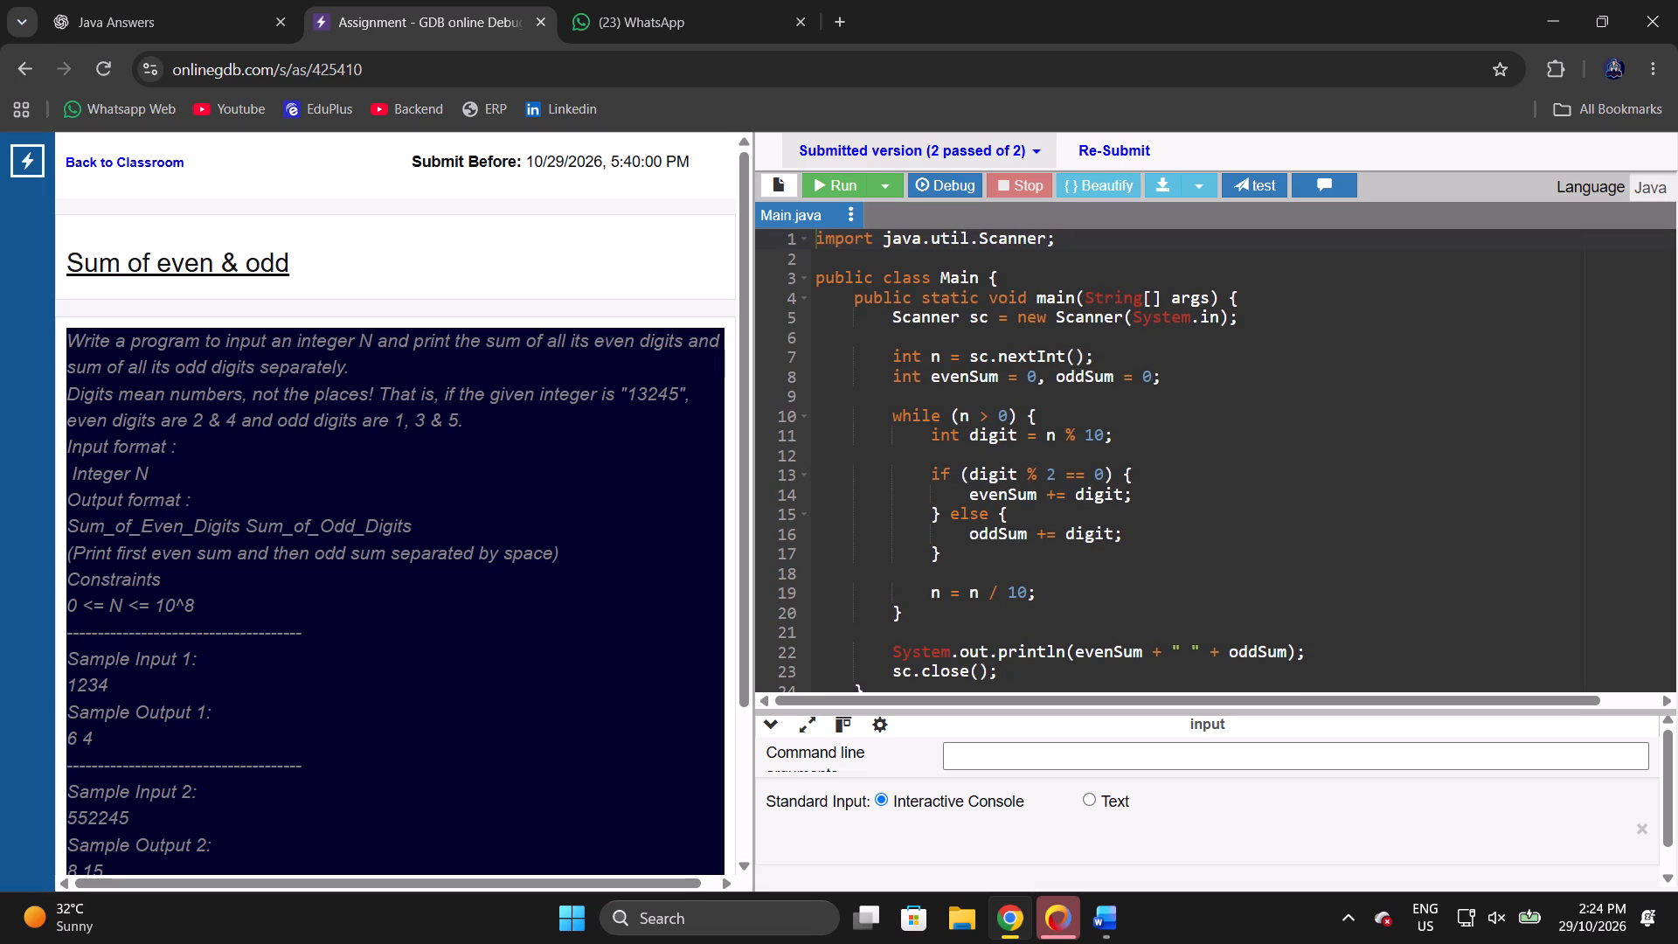
key(super+Print)
Run the assignment's tests on the submitted code and capture a full-screen screenshot of both test cases in the results.
click(1256, 185)
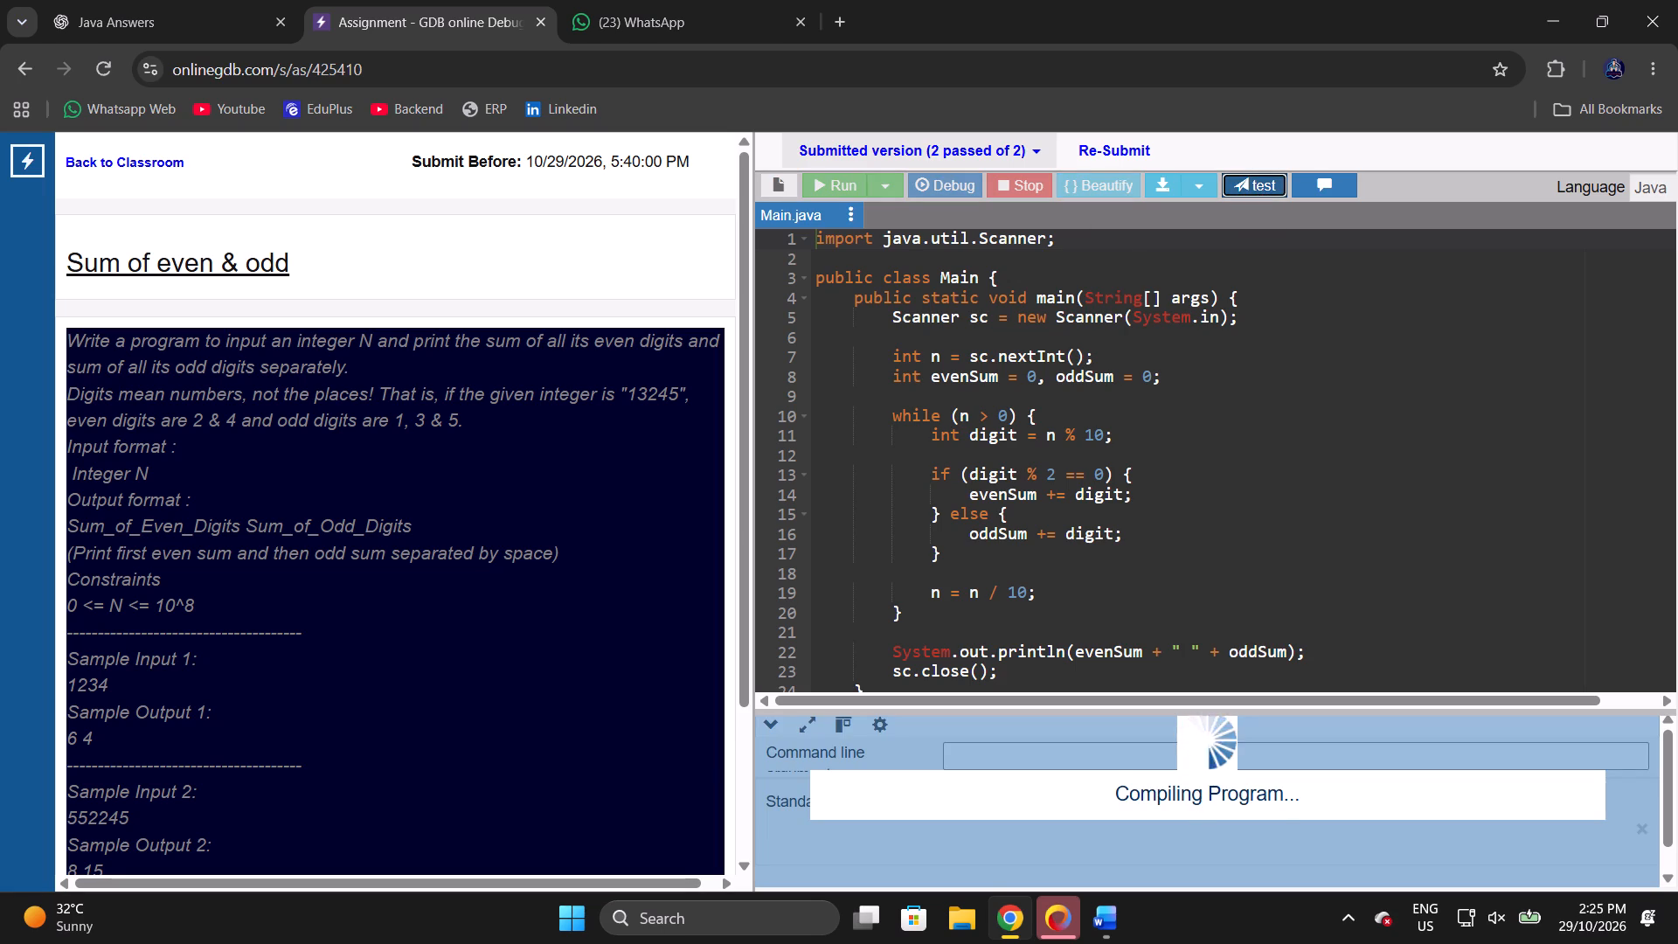
scroll(1079, 382, down, 1)
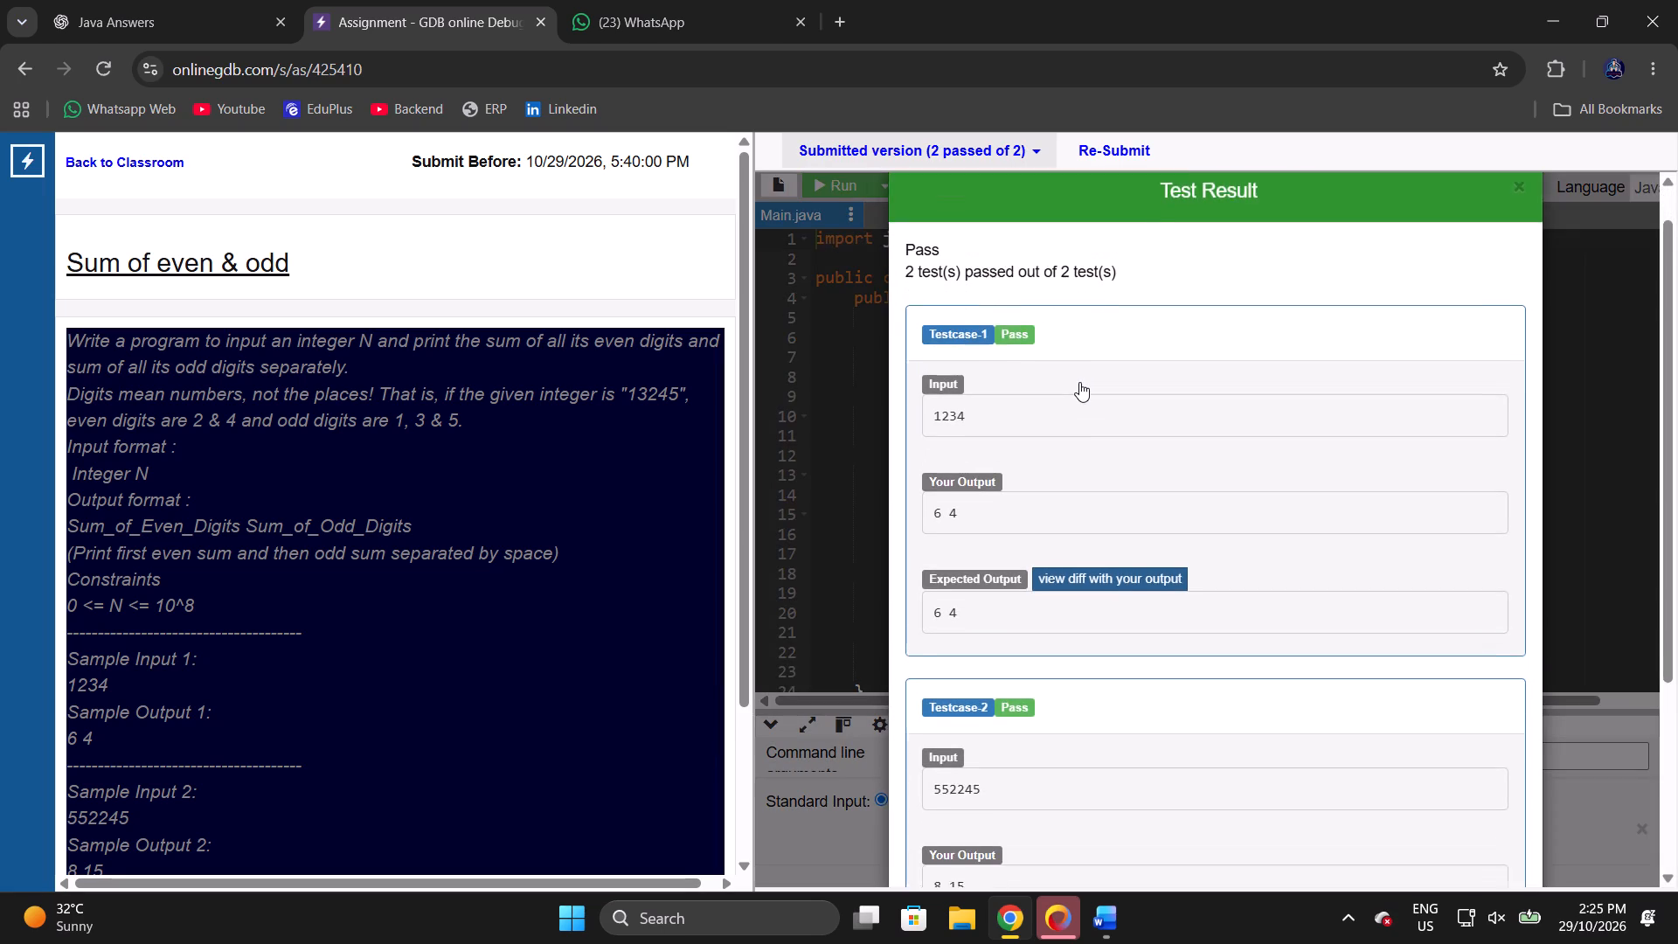
scroll(1079, 382, down, 1)
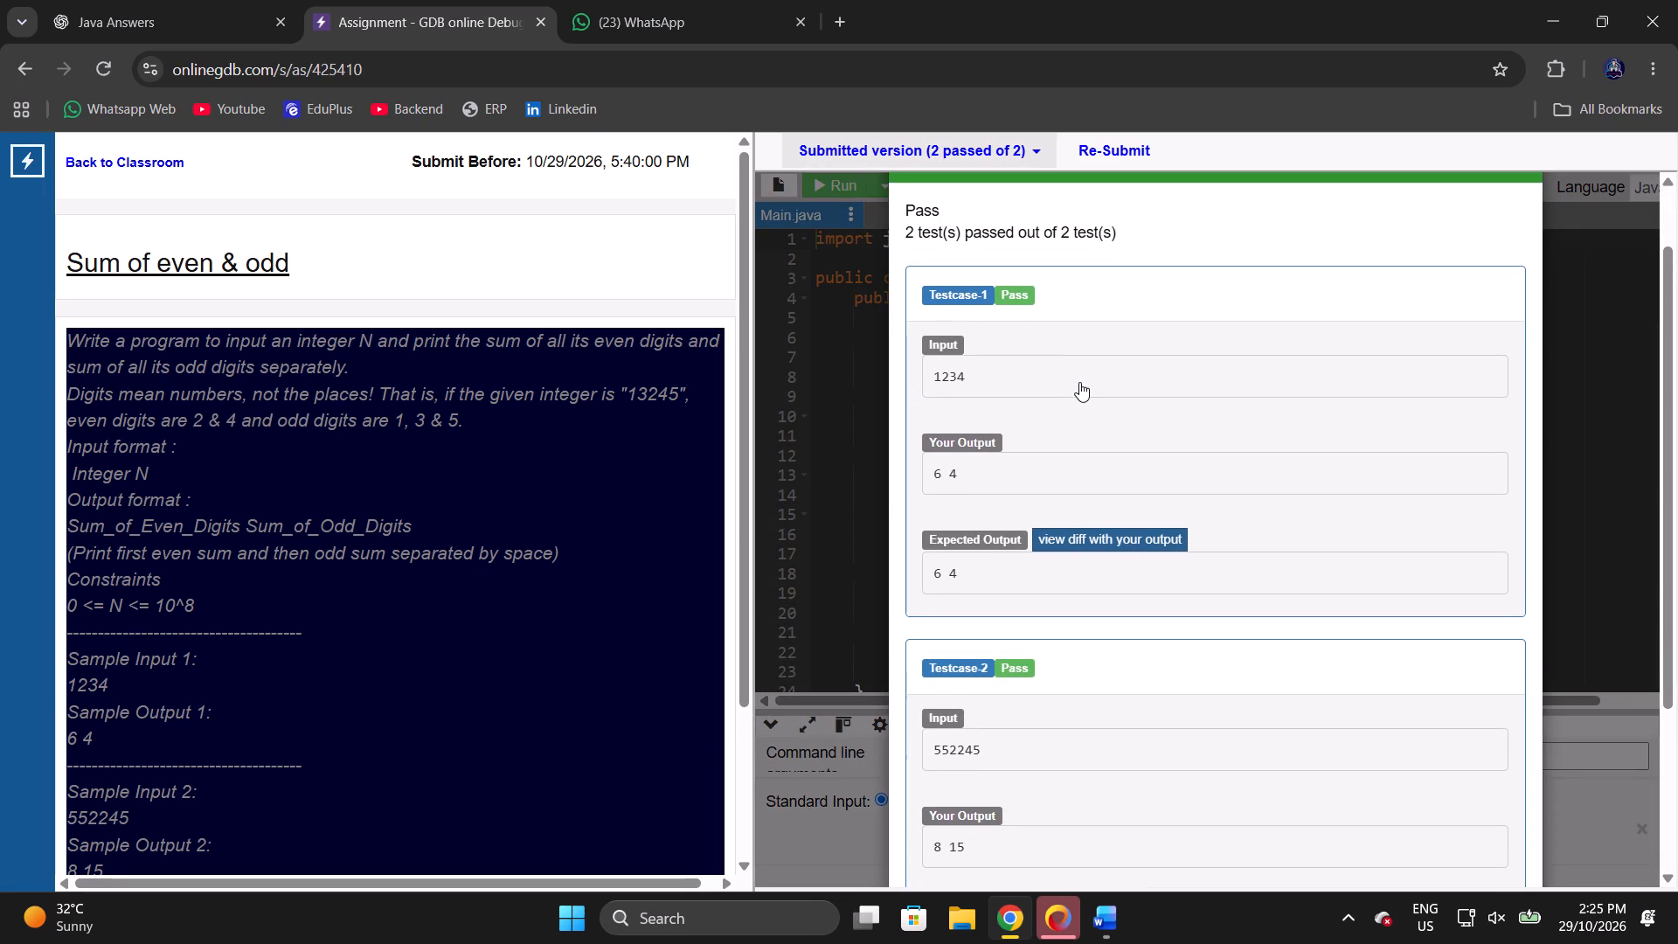
scroll(1079, 382, down, 1)
key(super+Print)
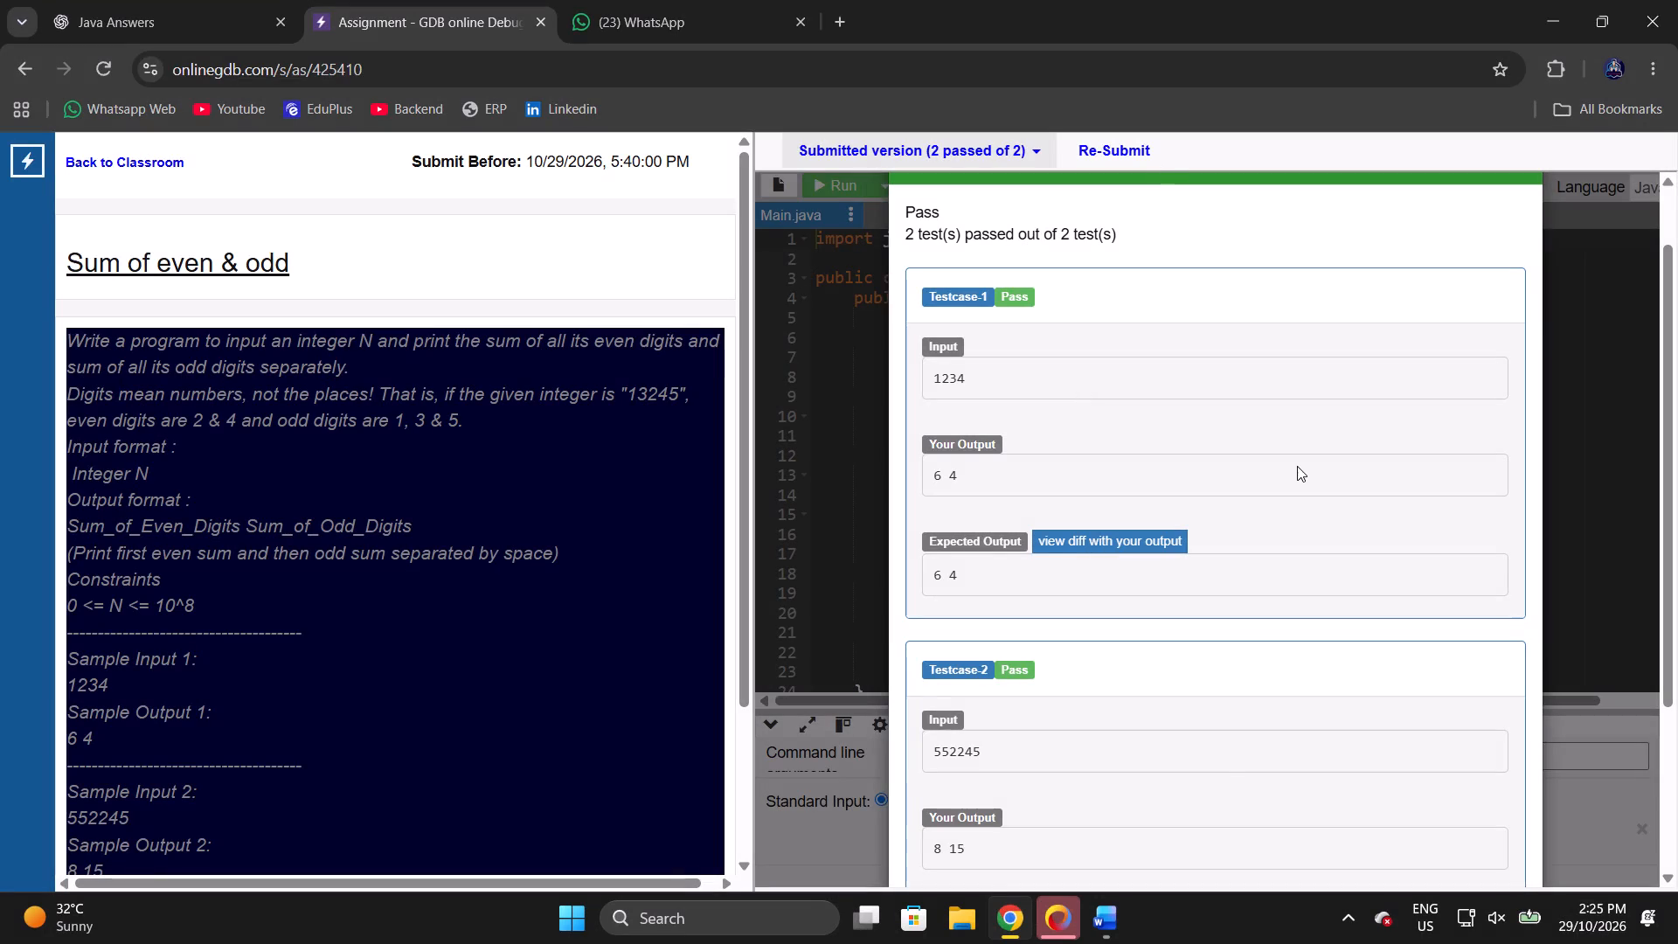
Switch to Word and choose Screenshot (173) from the Screenshots folder as the picture to insert after "Q1:-".
click(1090, 936)
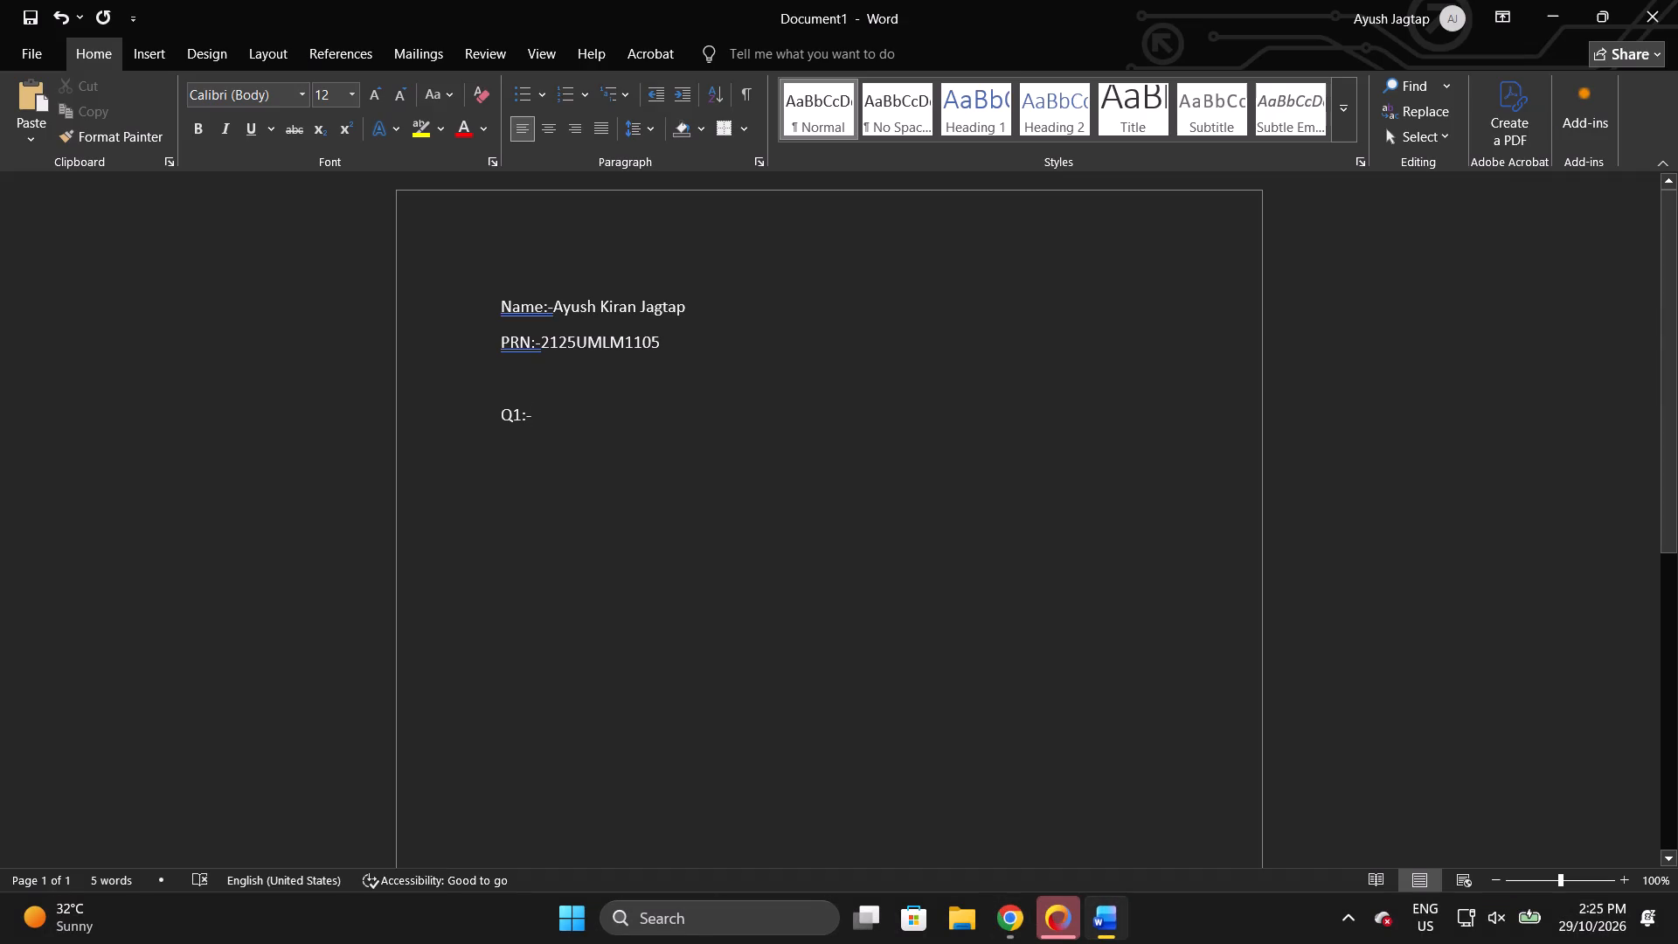
click(167, 52)
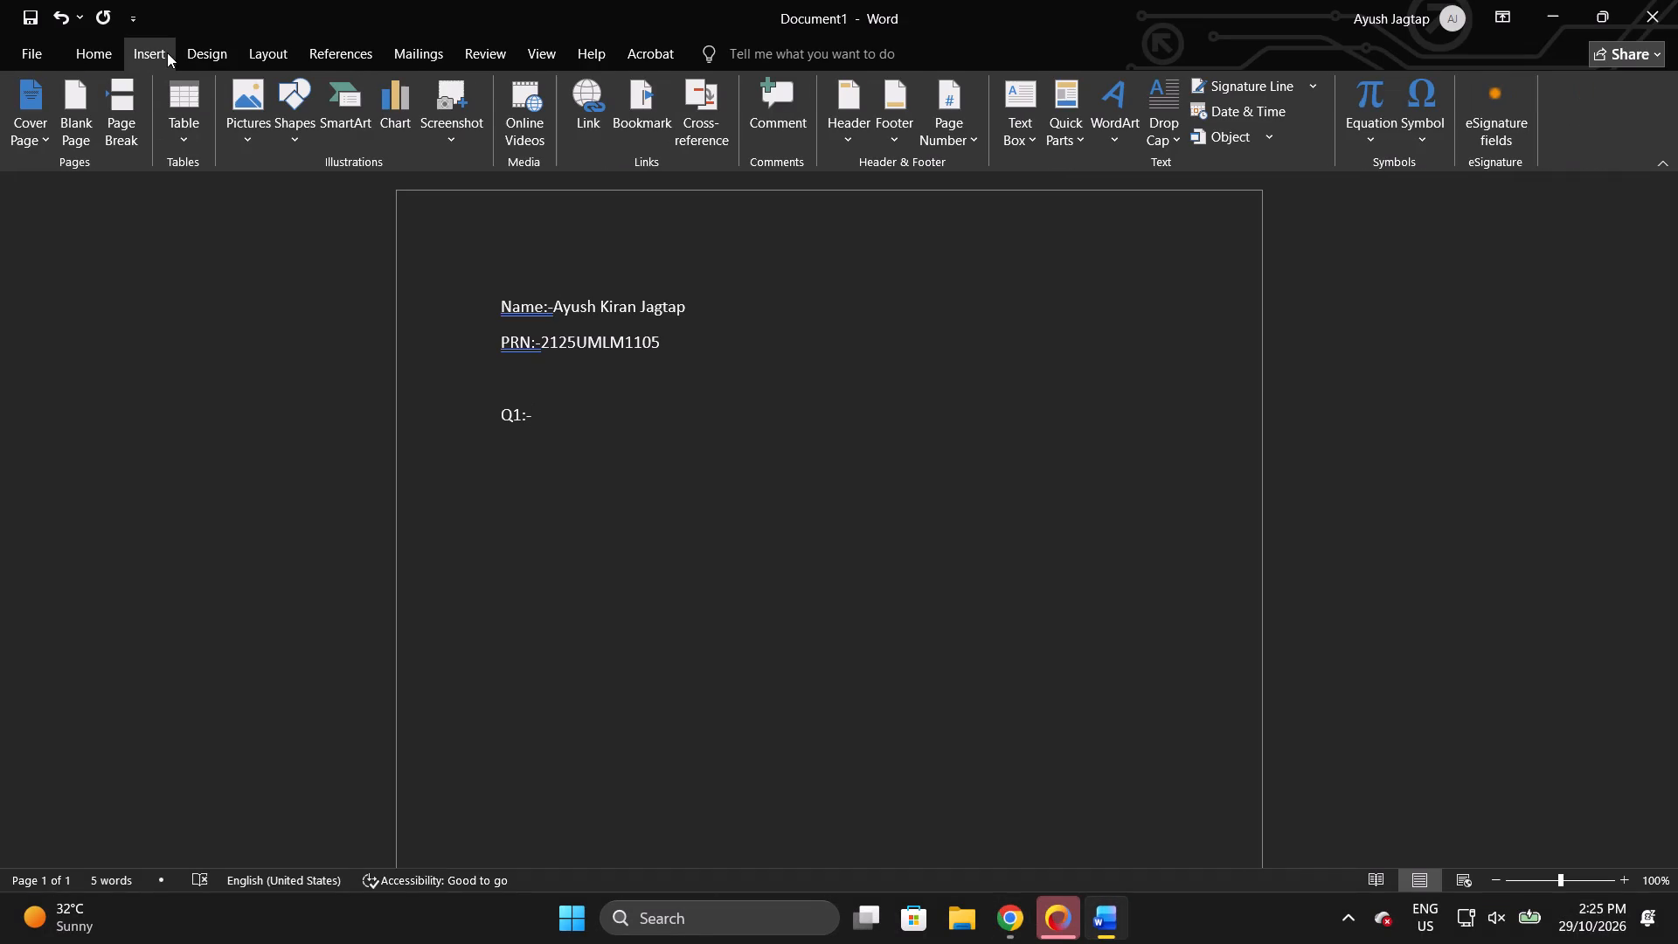
click(246, 104)
click(265, 198)
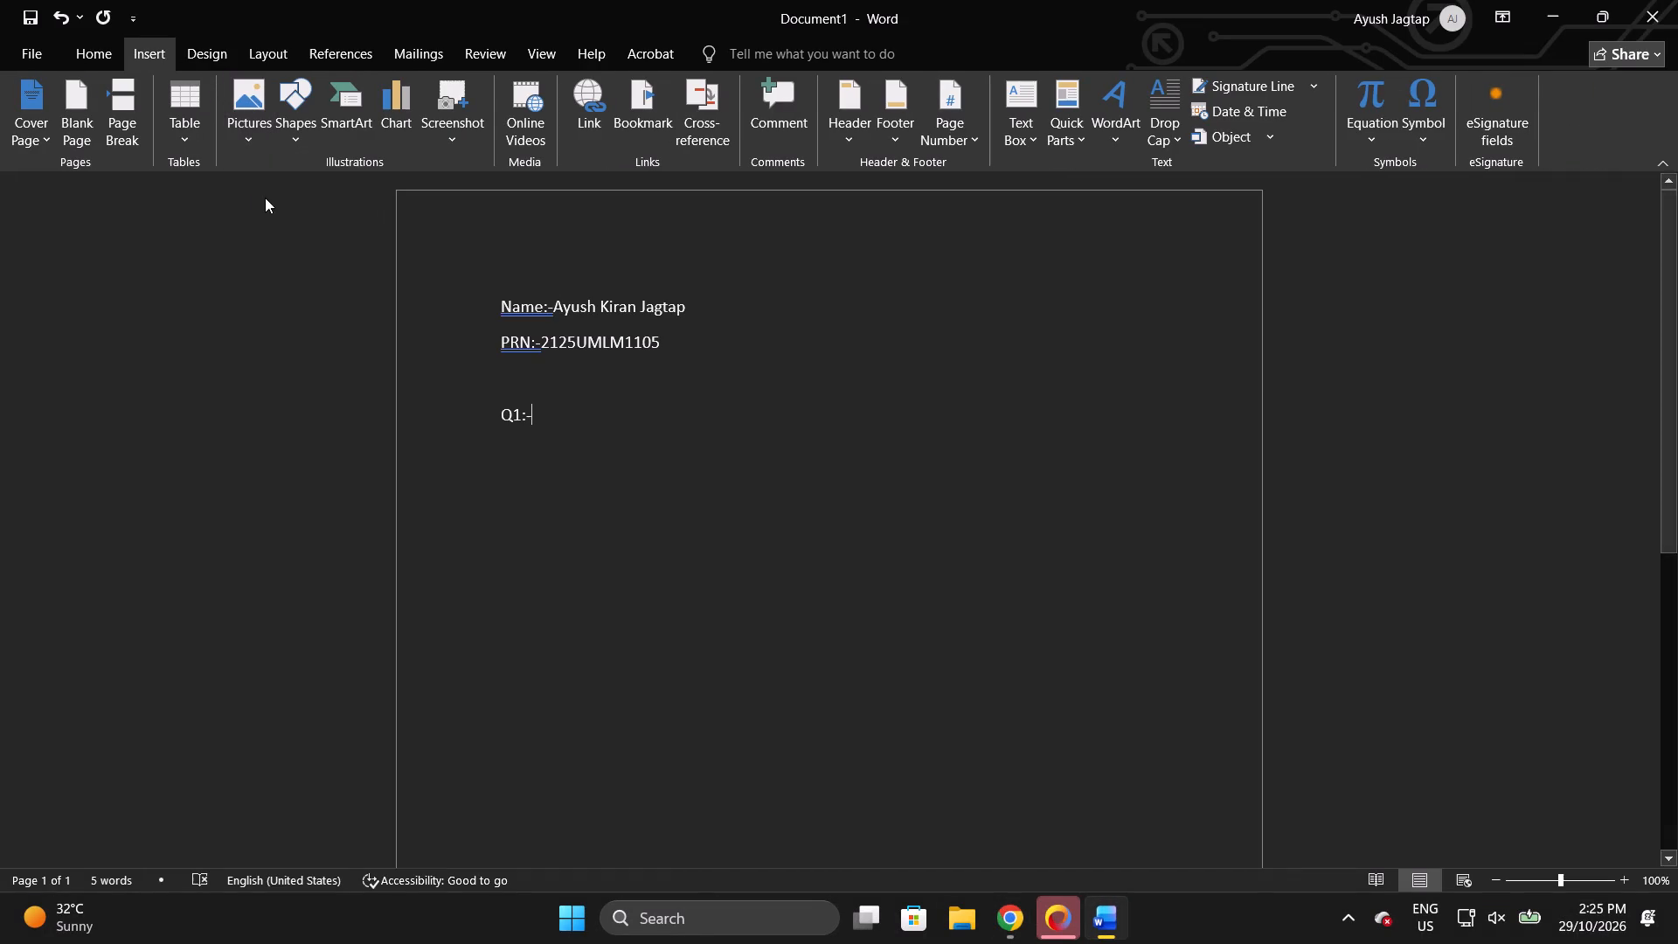
scroll(283, 219, down, 1)
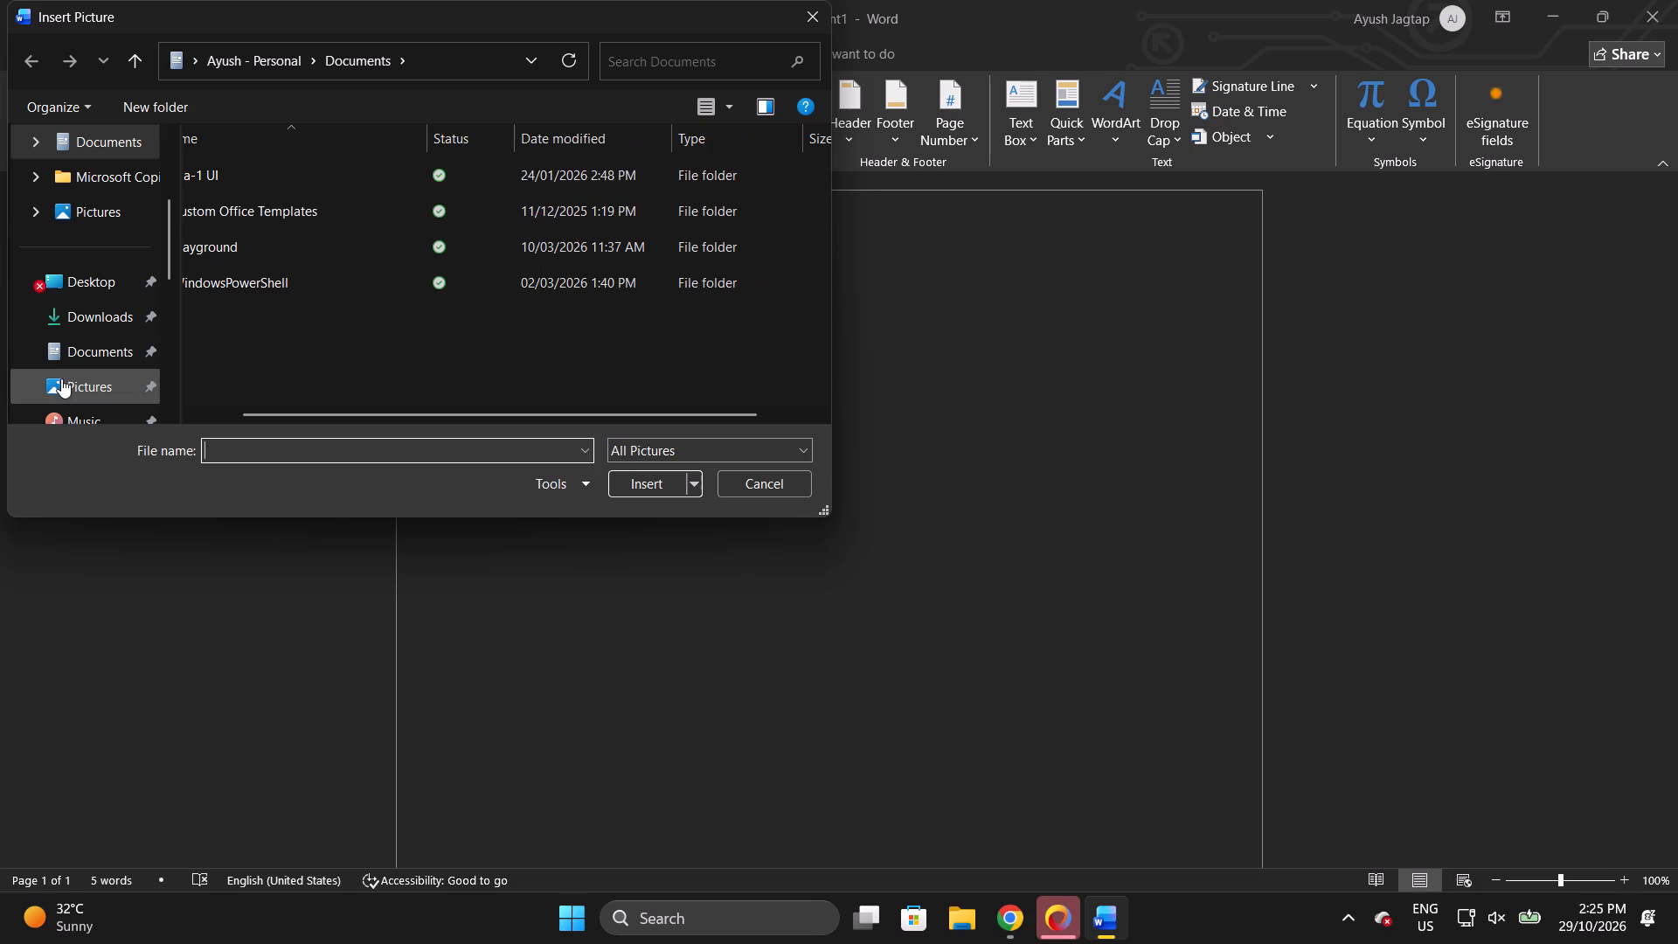
click(114, 304)
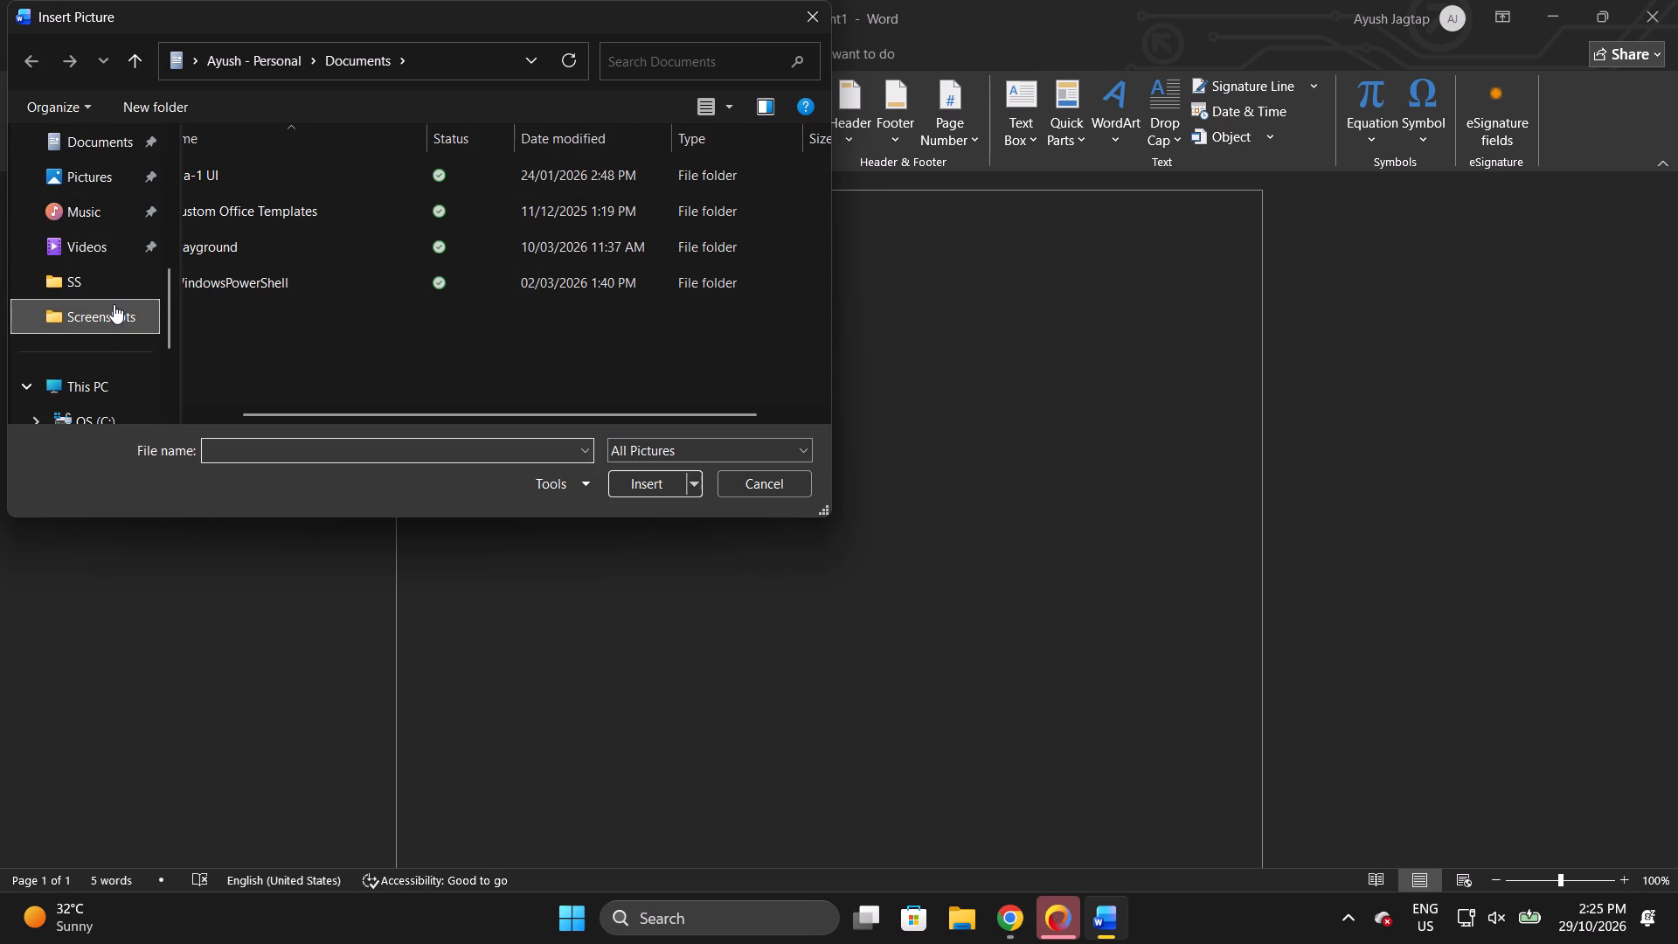
scroll(399, 323, down, 20)
scroll(399, 323, down, 14)
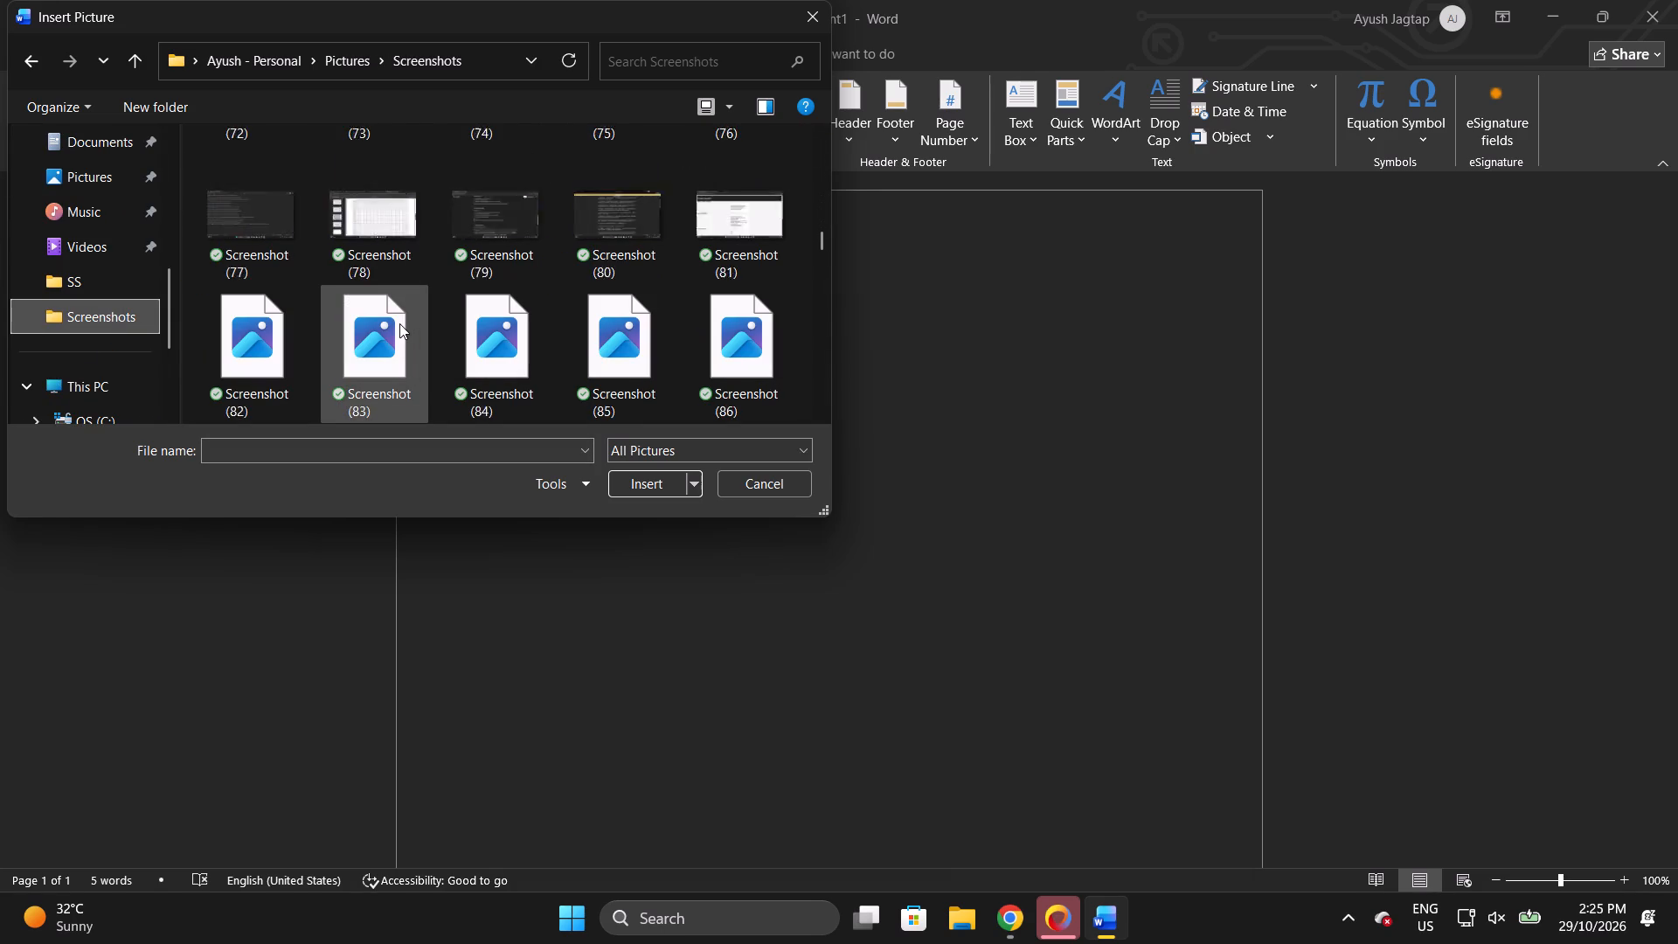
scroll(399, 323, down, 20)
scroll(399, 323, down, 17)
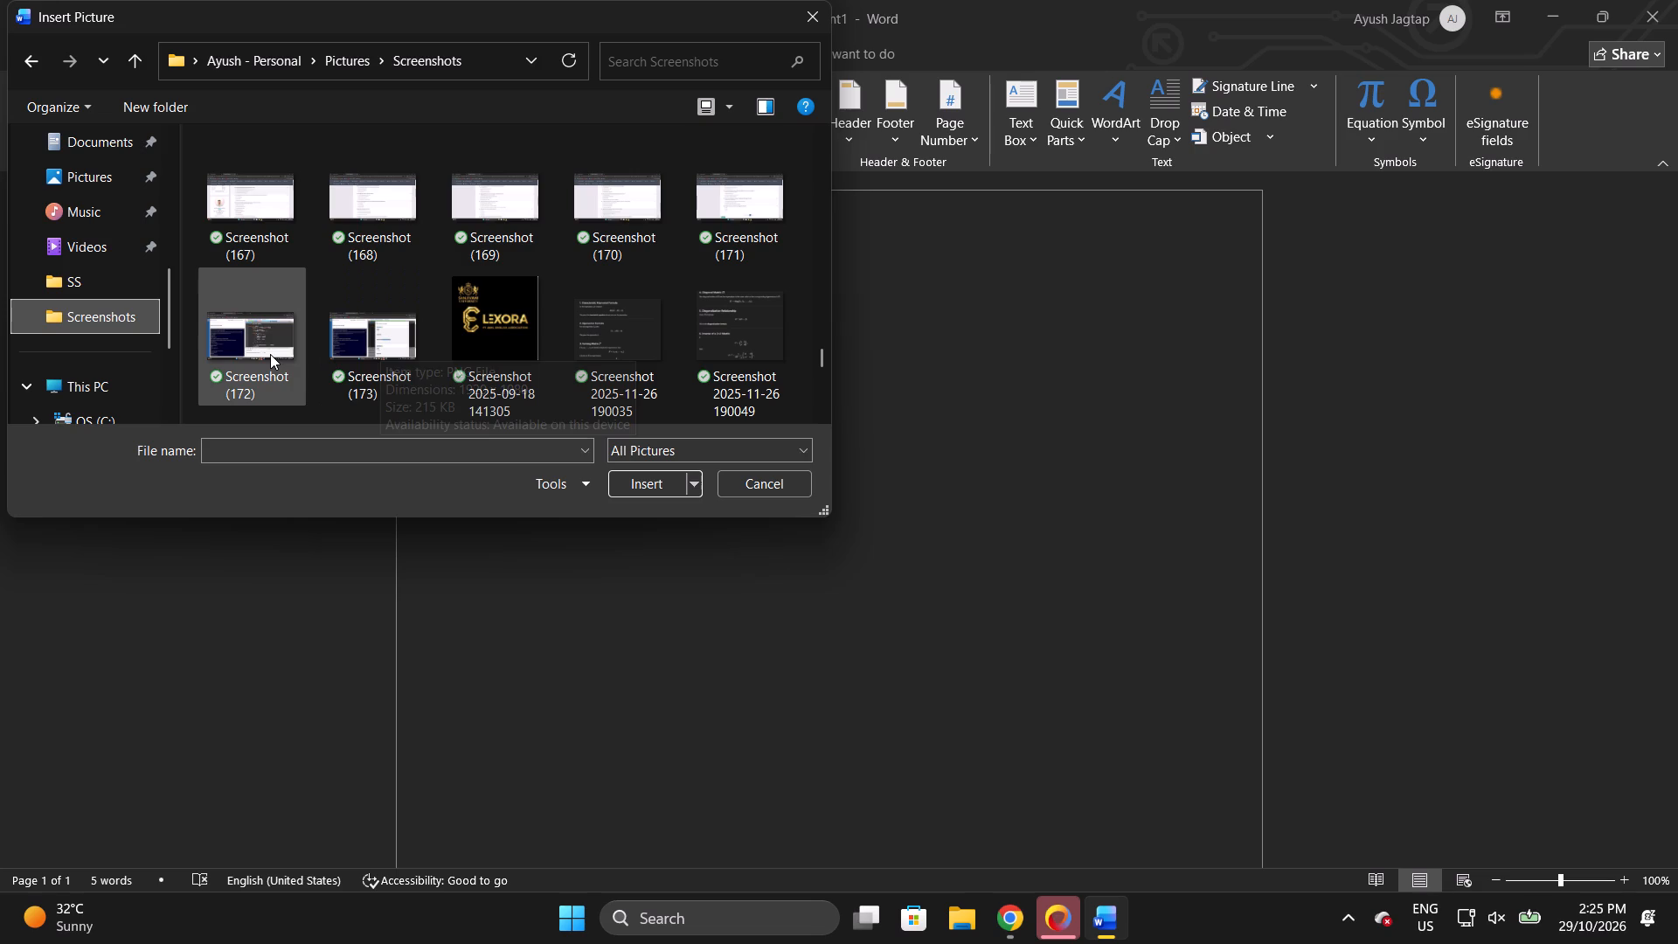
click(273, 390)
click(323, 304)
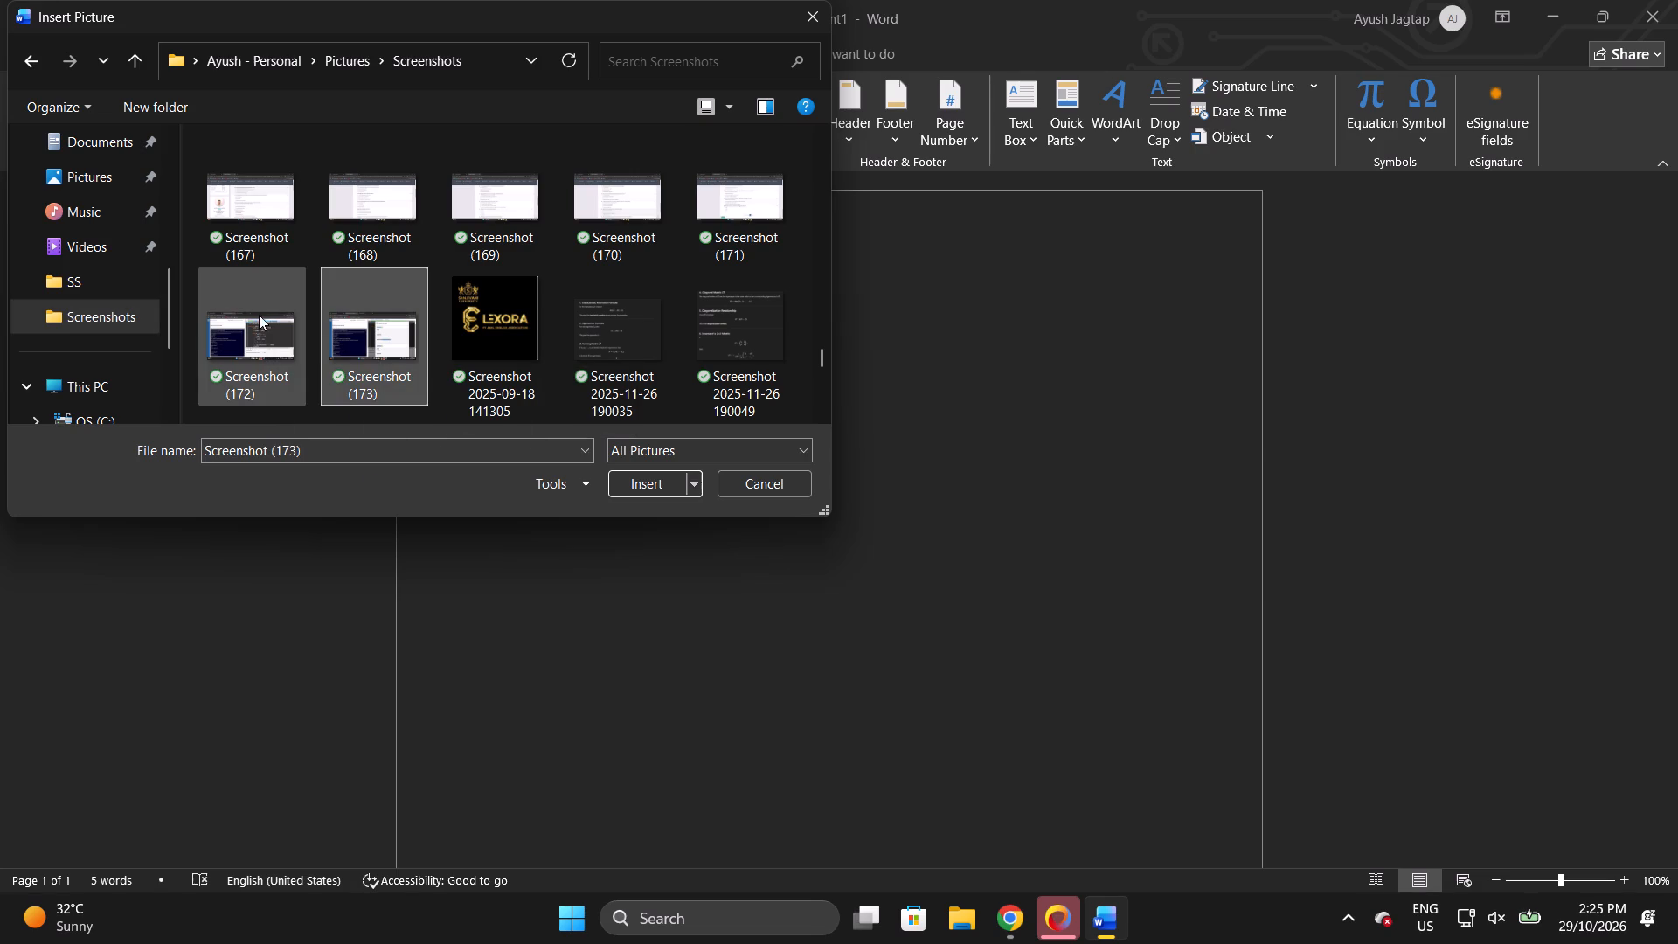
Insert both Screenshot (172) and Screenshot (173) from the Screenshots folder under the "Q1:-" label.
drag(193, 267, 379, 325)
click(665, 482)
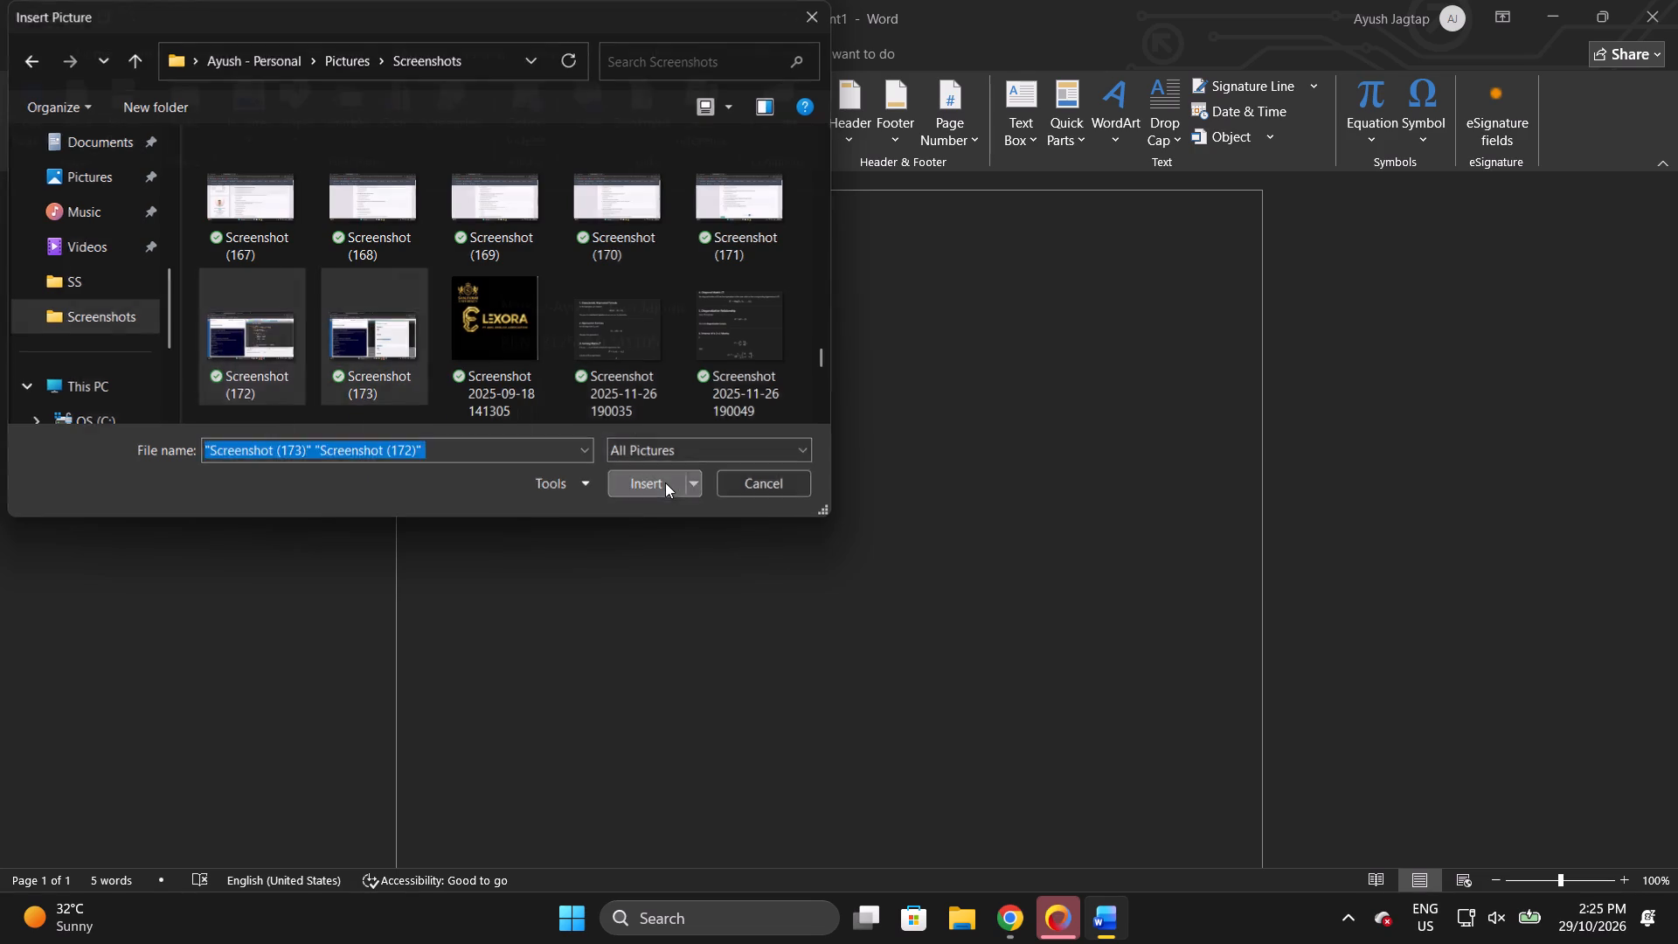
scroll(714, 517, right, 1)
click(1315, 506)
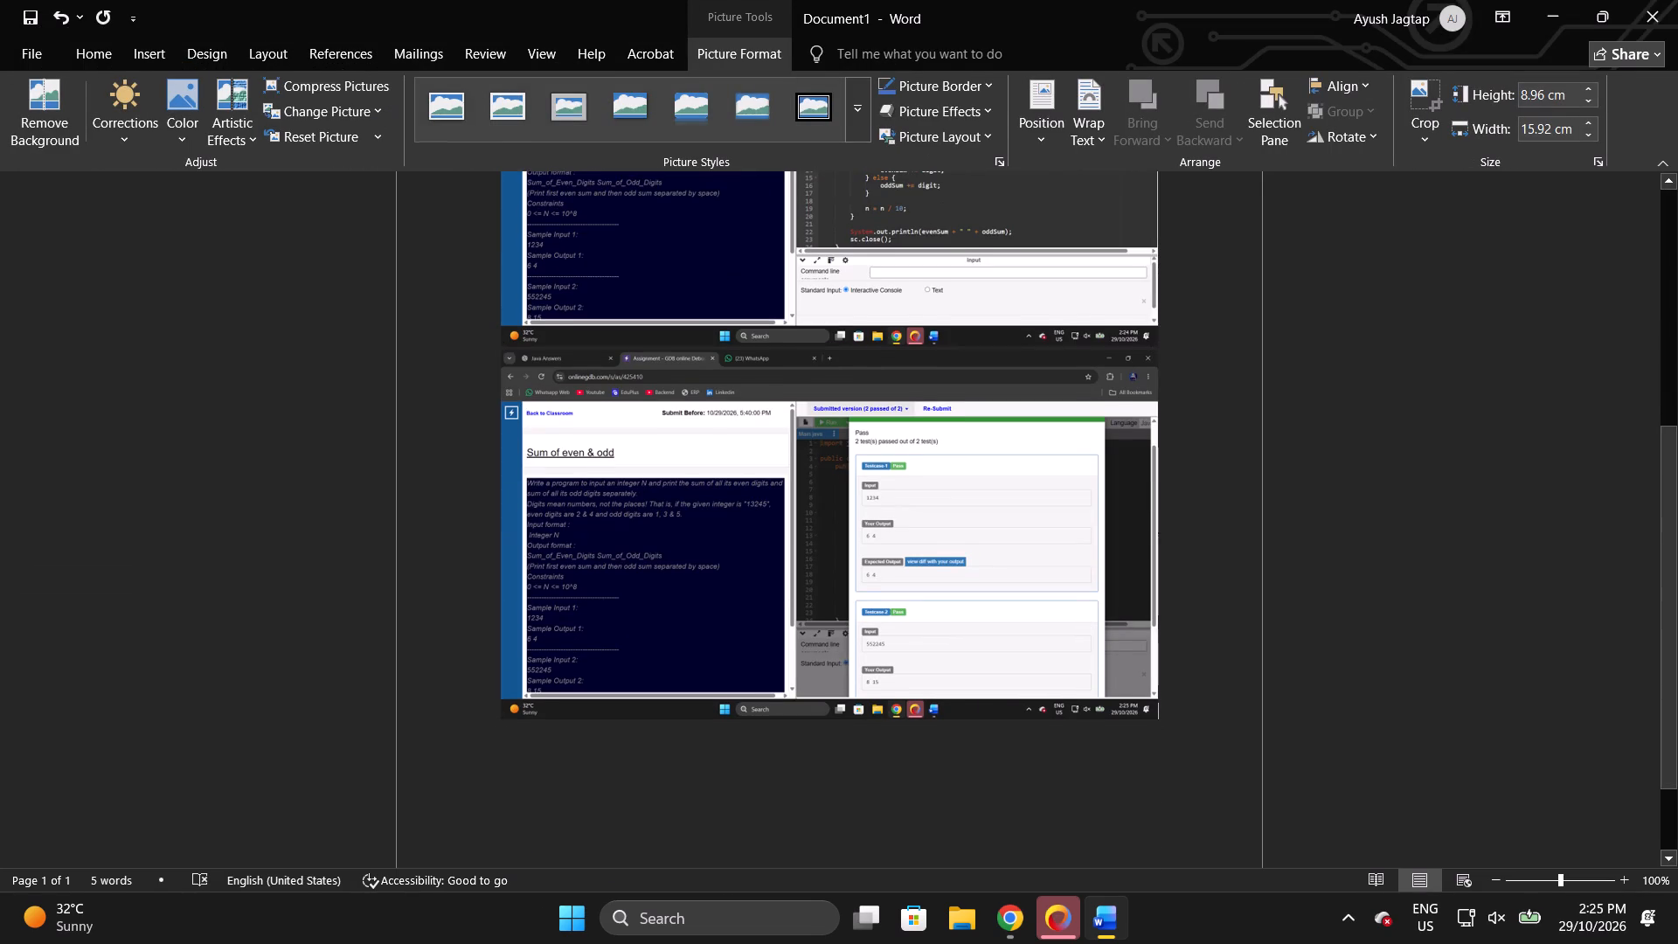
Add blank lines after the test-results screenshot to start a second page, and enter the question label "Q2:-" there.
scroll(1102, 531, up, 7)
scroll(1102, 531, down, 3)
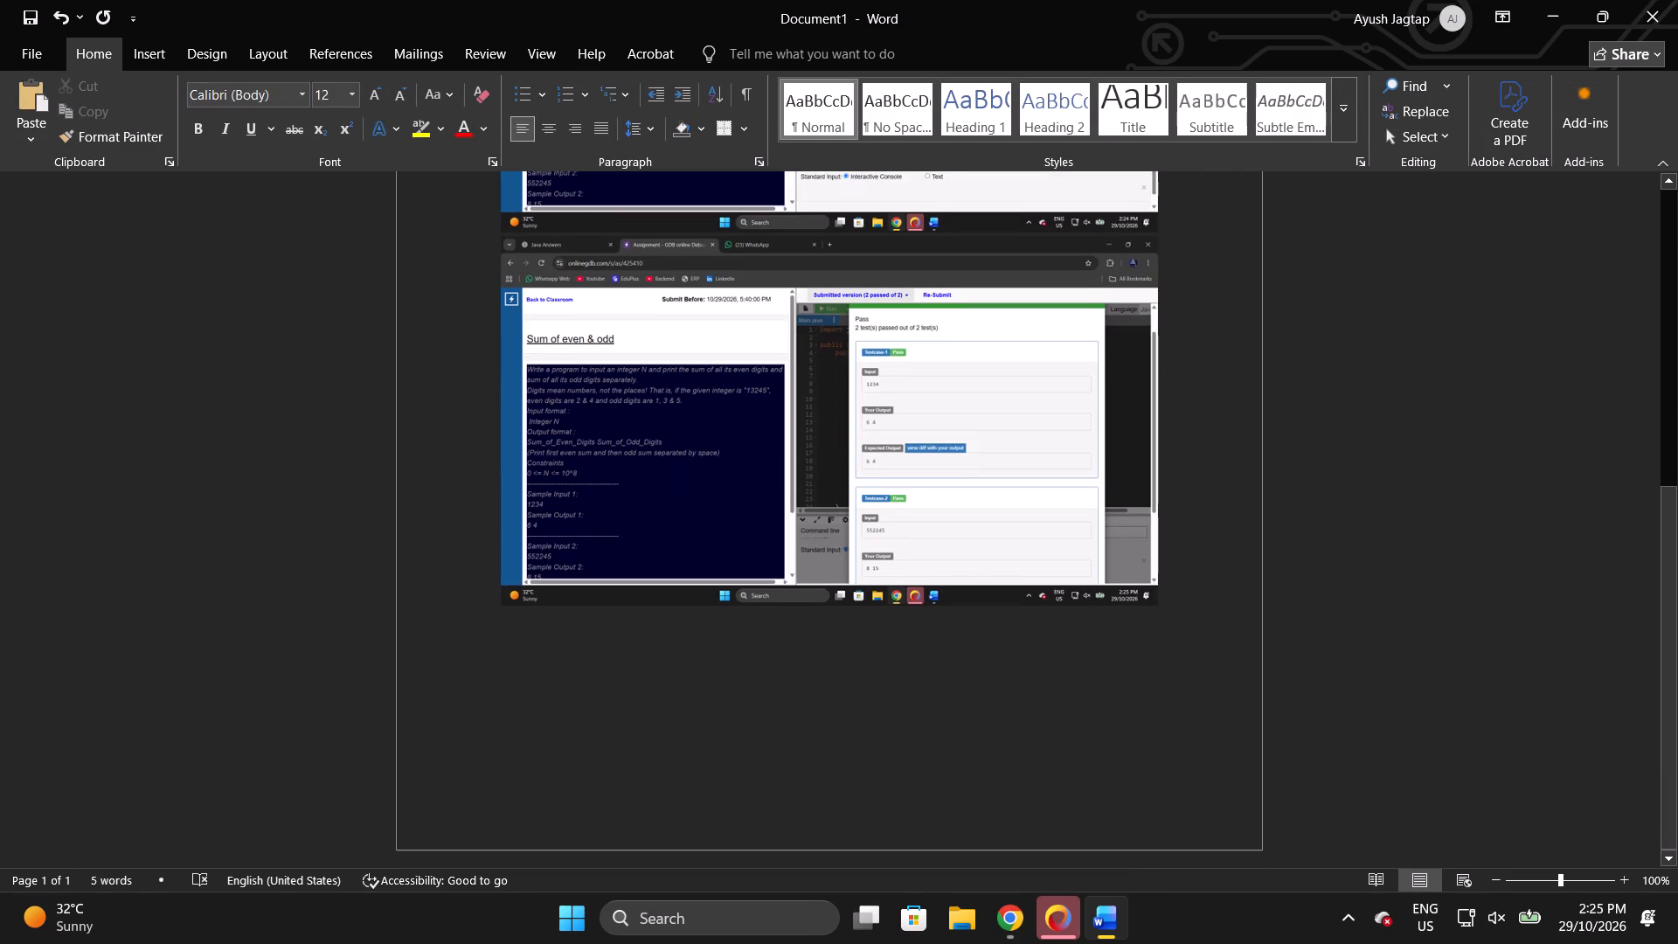
click(658, 616)
key(Return)
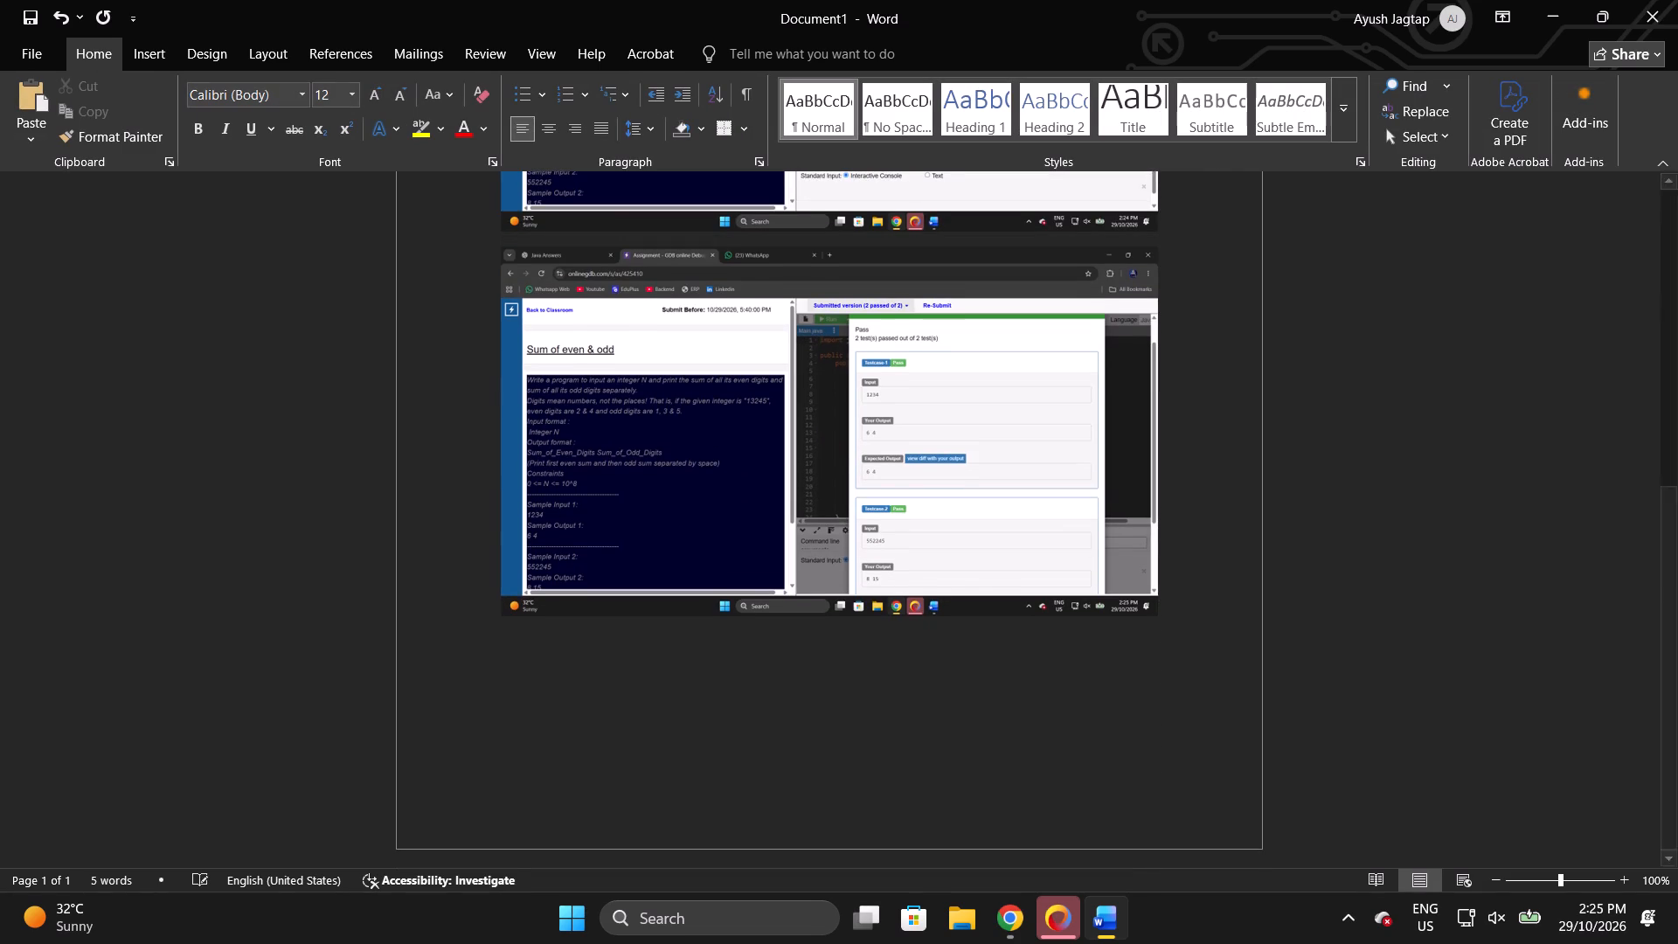
key(Down)
key(Right)
key(Return)
key(Return)
key(Return)
key(Return)
key(Return)
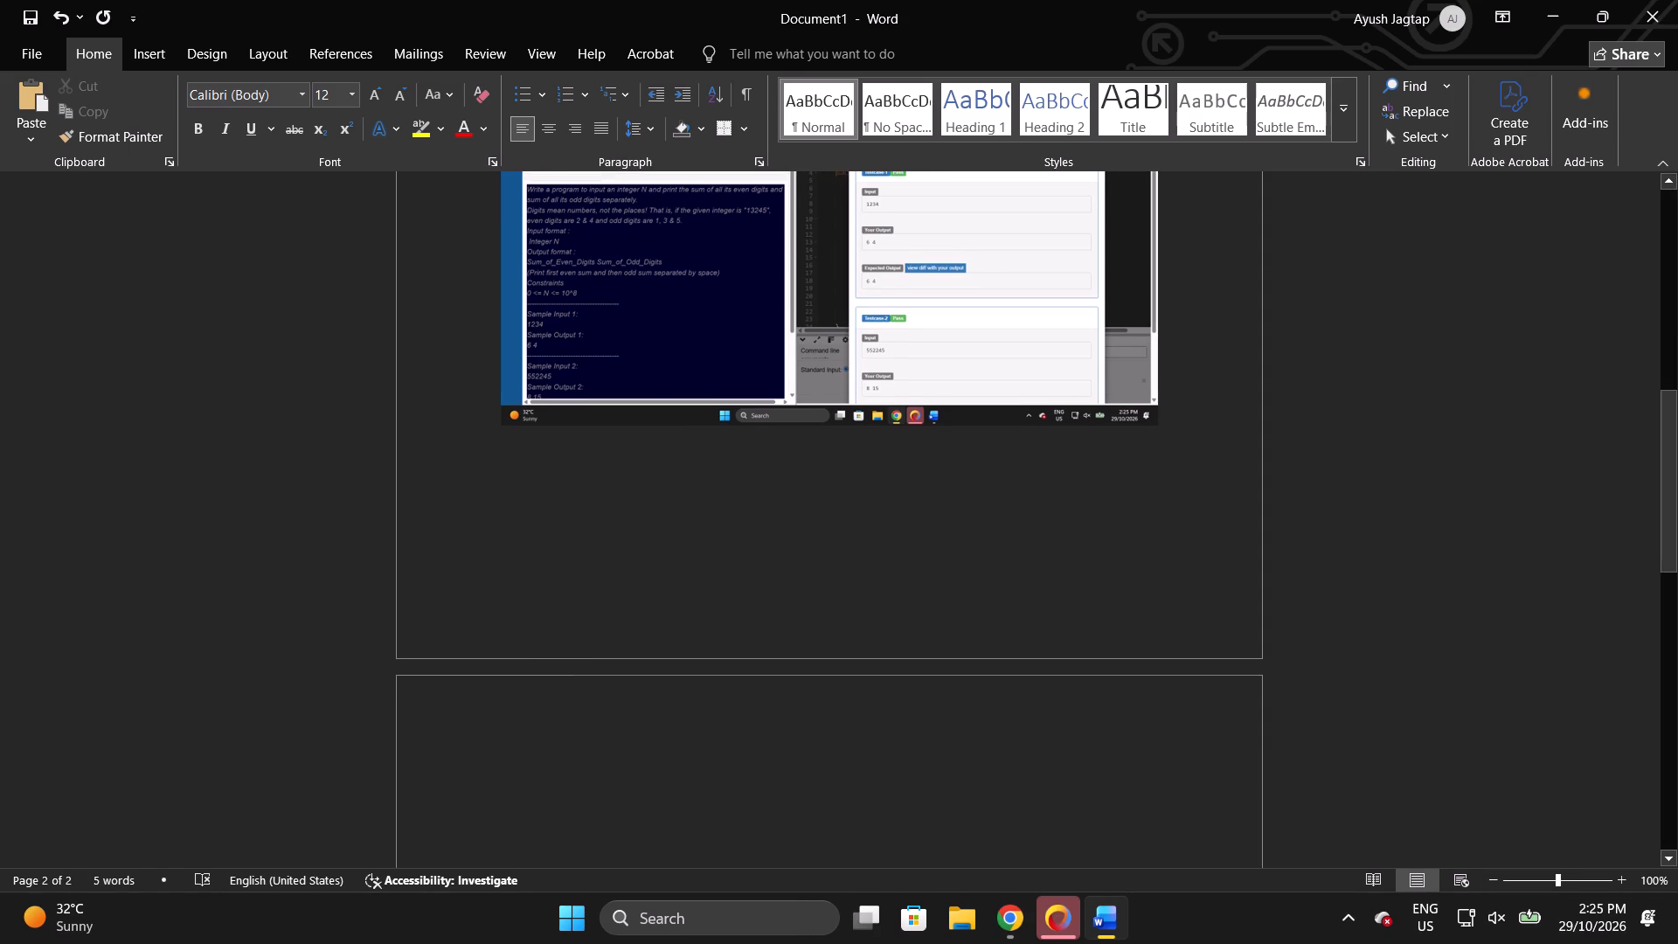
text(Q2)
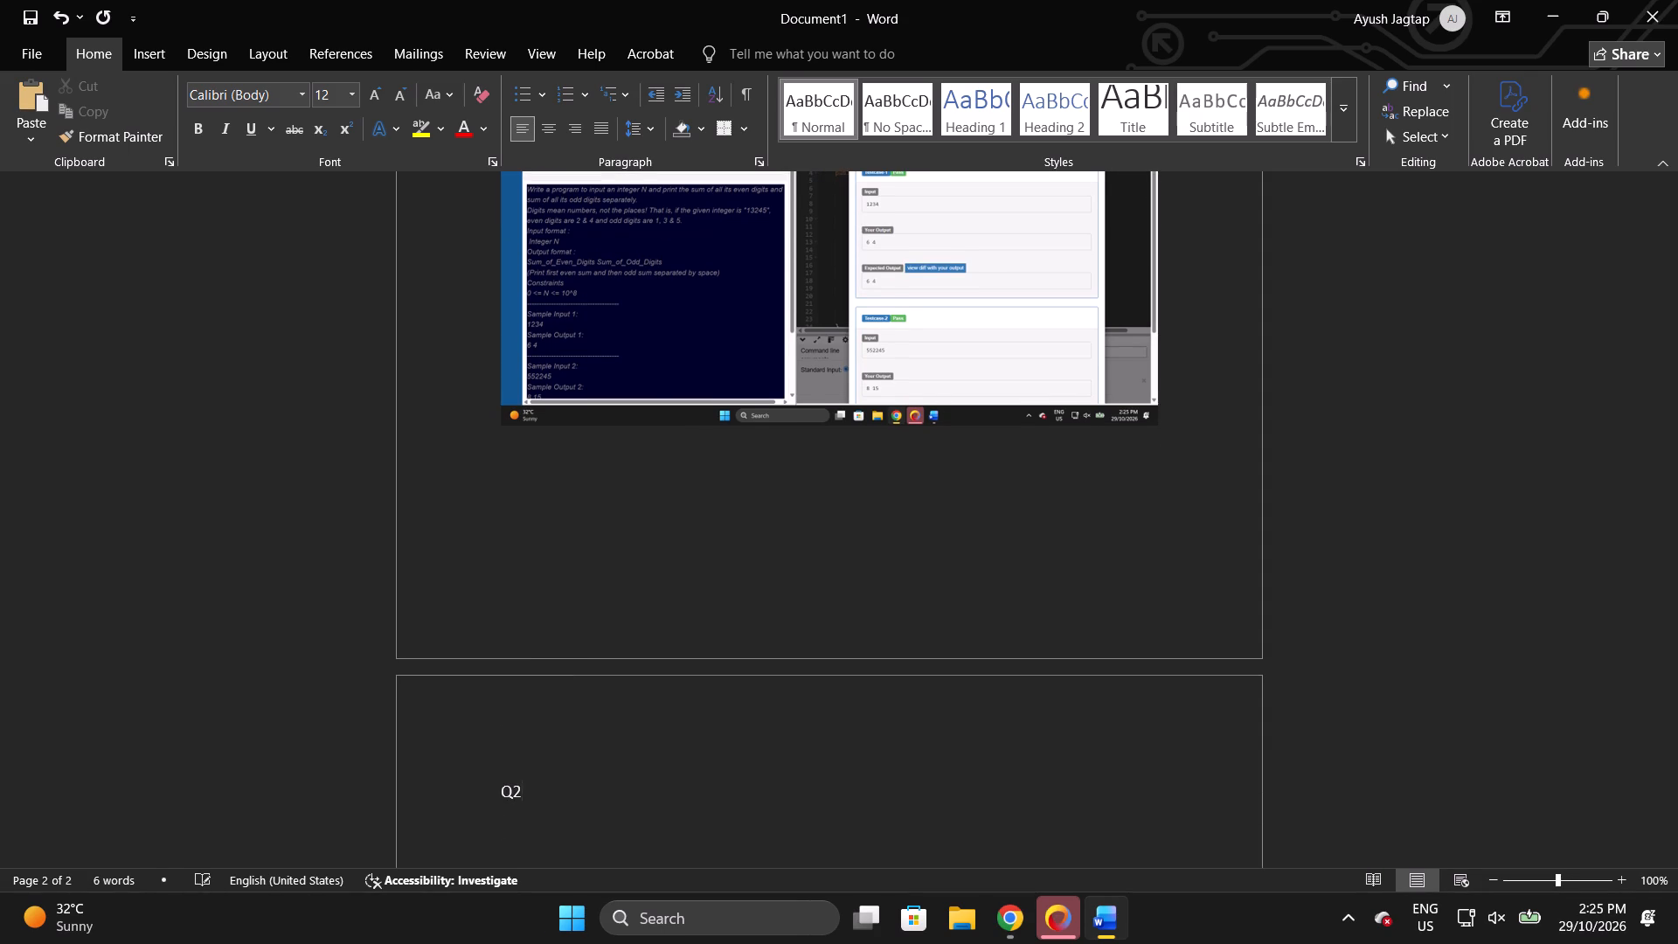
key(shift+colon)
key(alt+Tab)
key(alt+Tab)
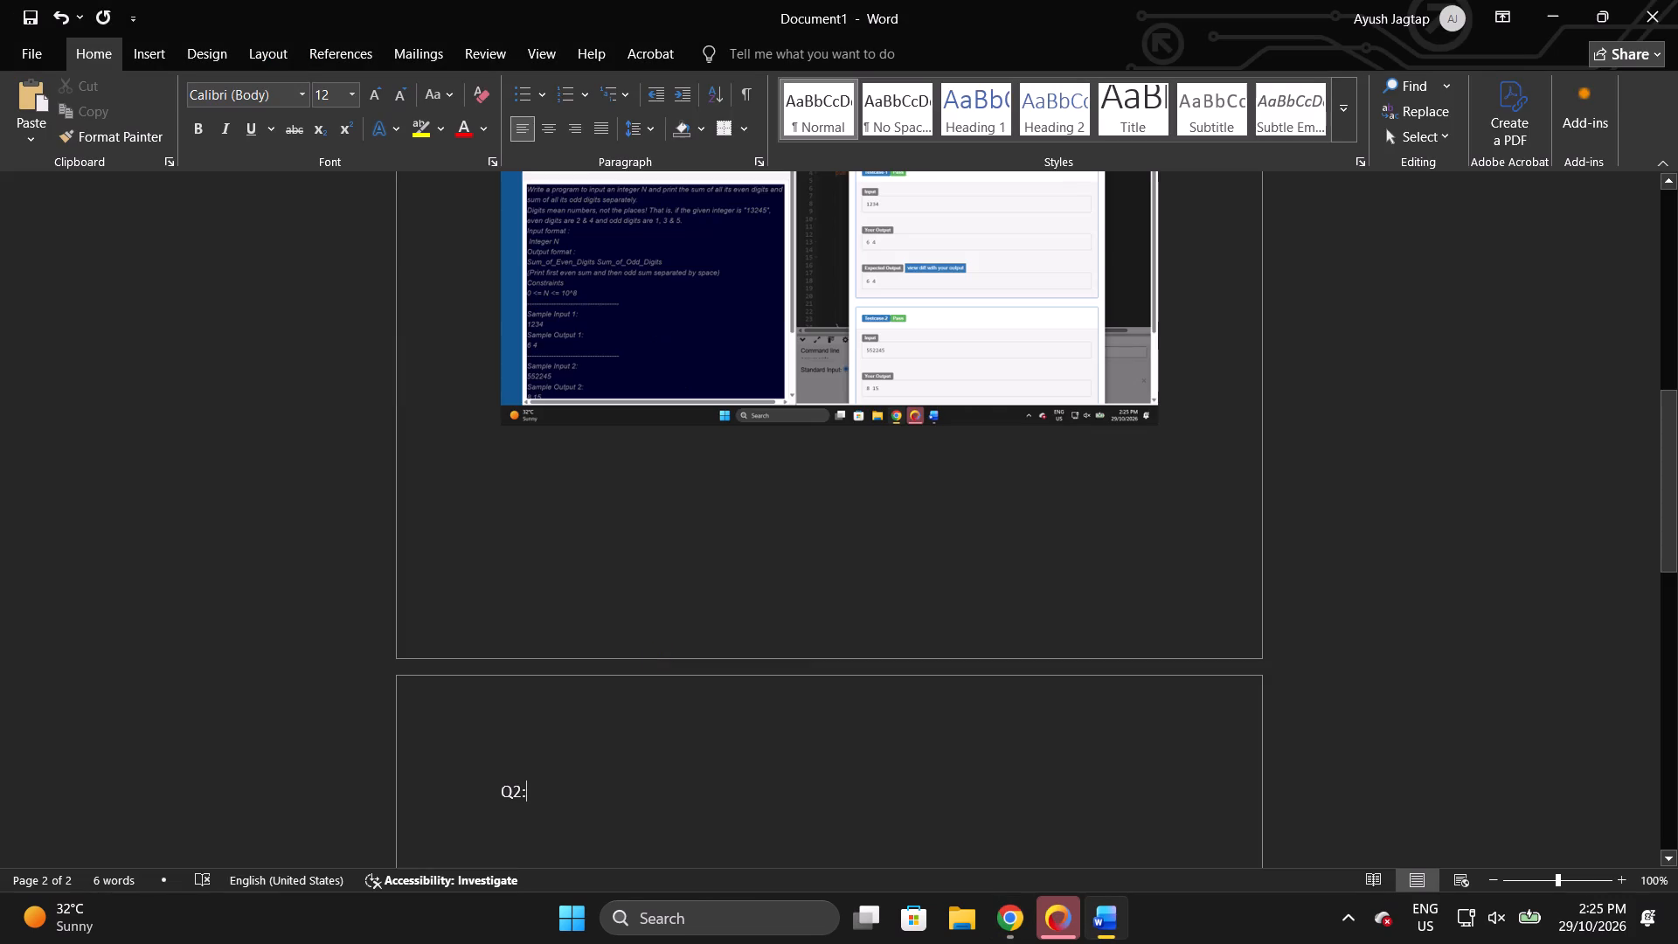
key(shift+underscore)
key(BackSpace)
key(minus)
Switch to Chrome with the "Sum of even & odd" assignment page.
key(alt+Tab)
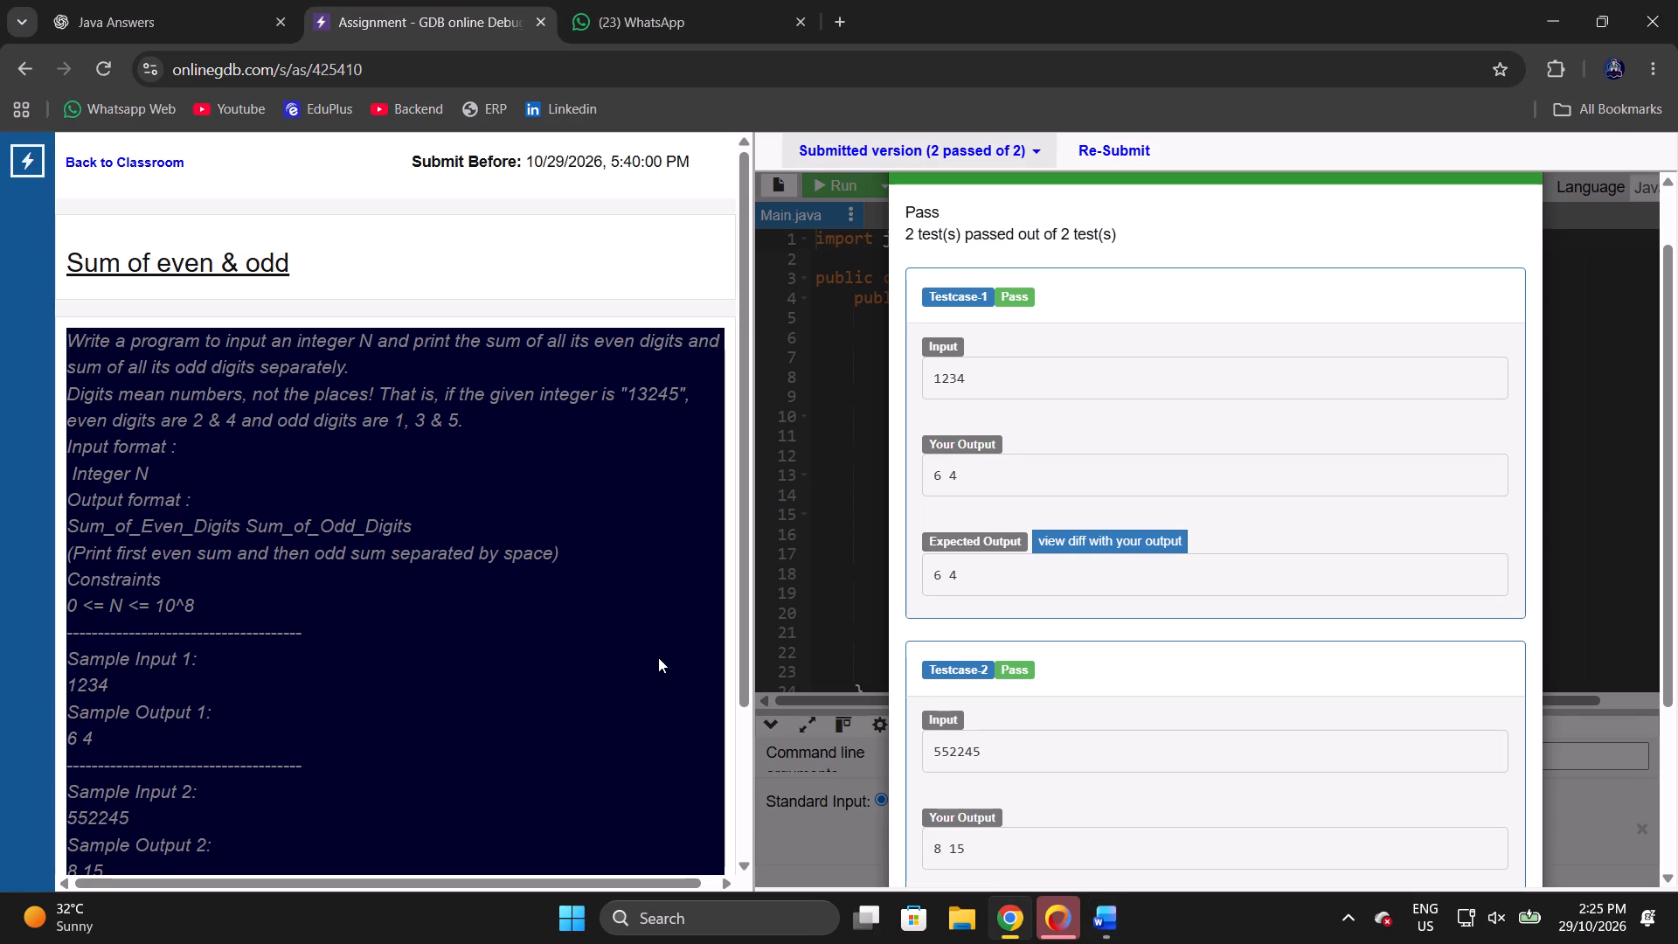
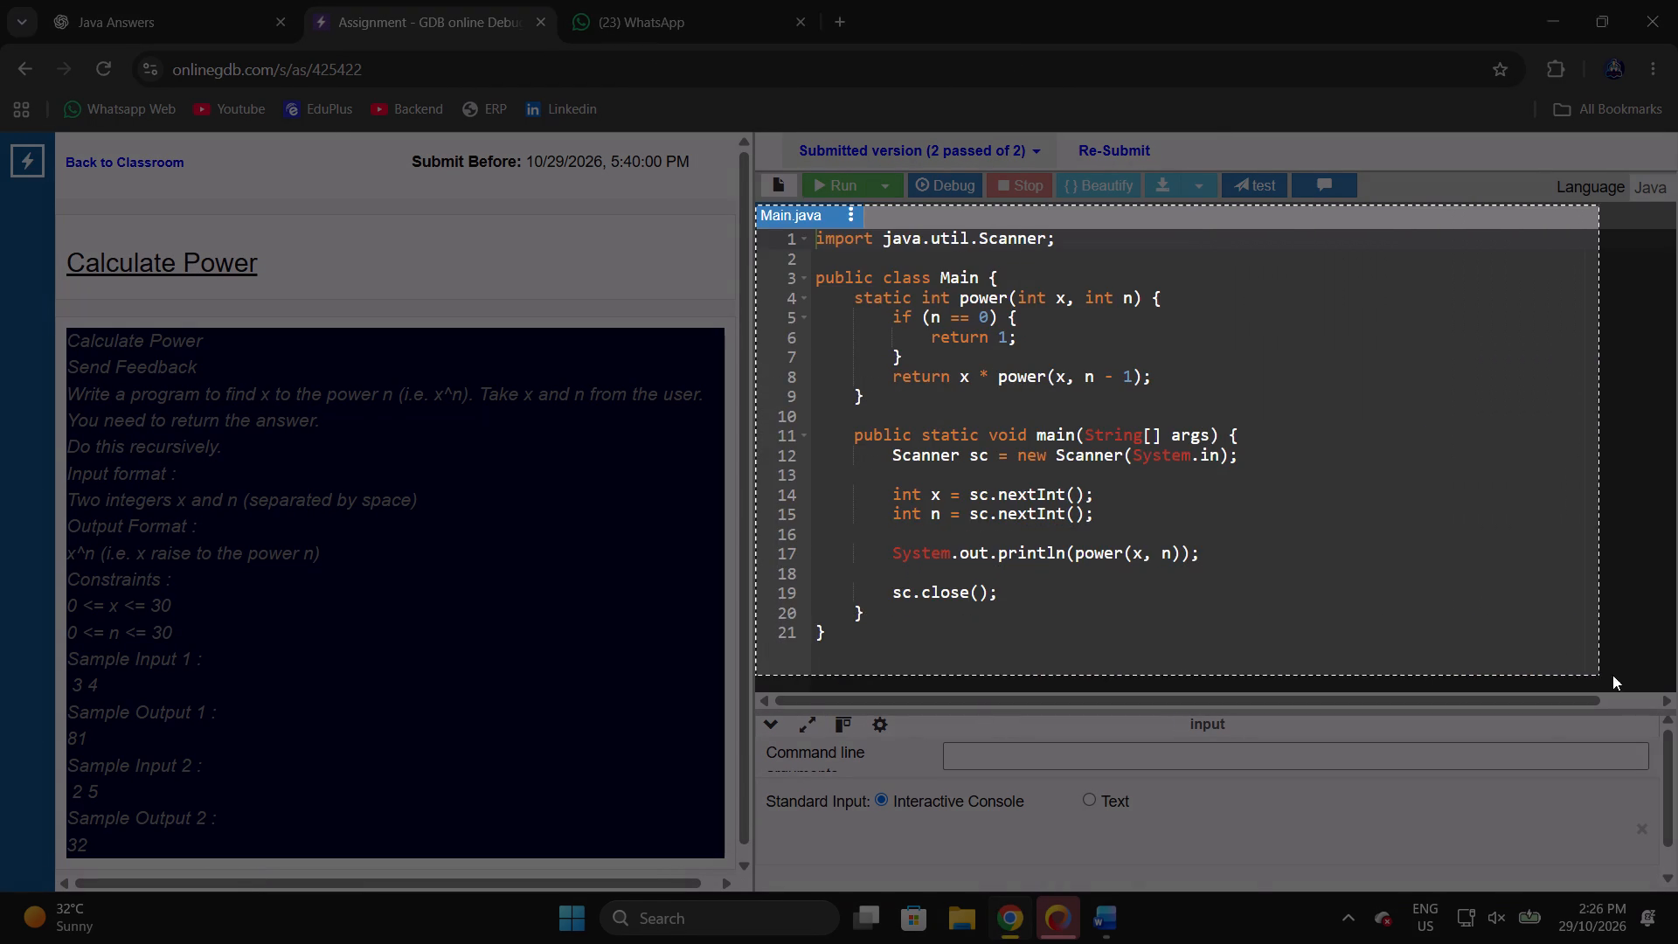
Capture a rectangular screenshot of the Main.java code editor area in the "Calculate Power" assignment.
drag(1612, 675, 1668, 688)
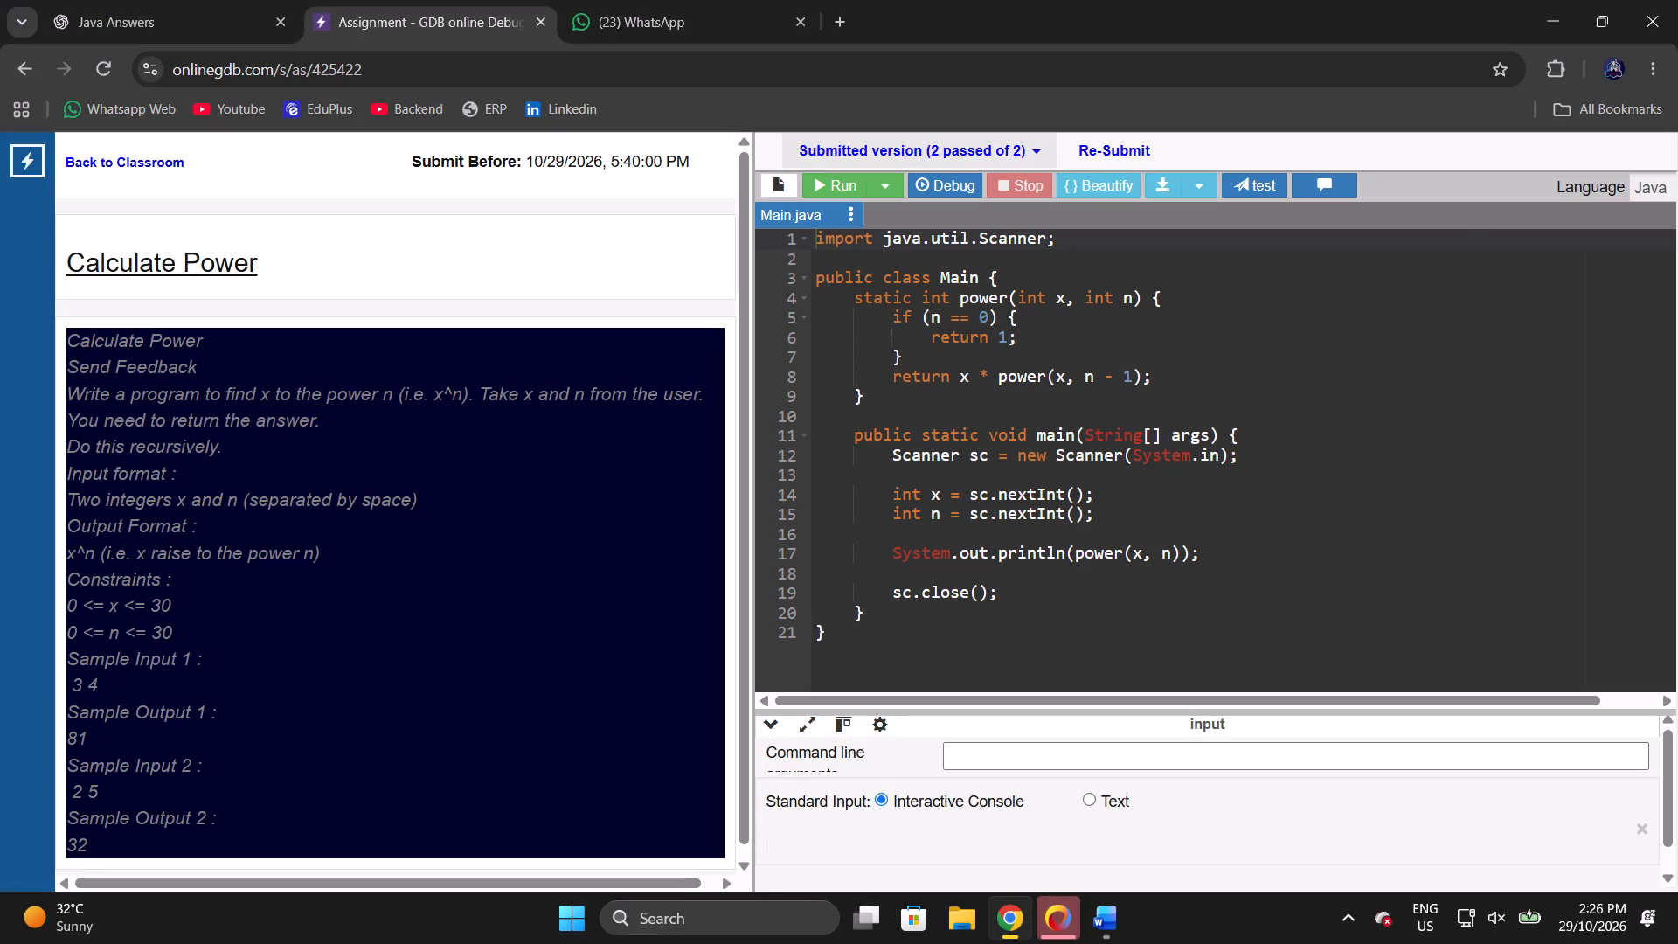
Run the tests on the "Calculate Power" code and snip the results area showing Hidden Test Case-1 and Hidden Test Case-2.
click(1260, 180)
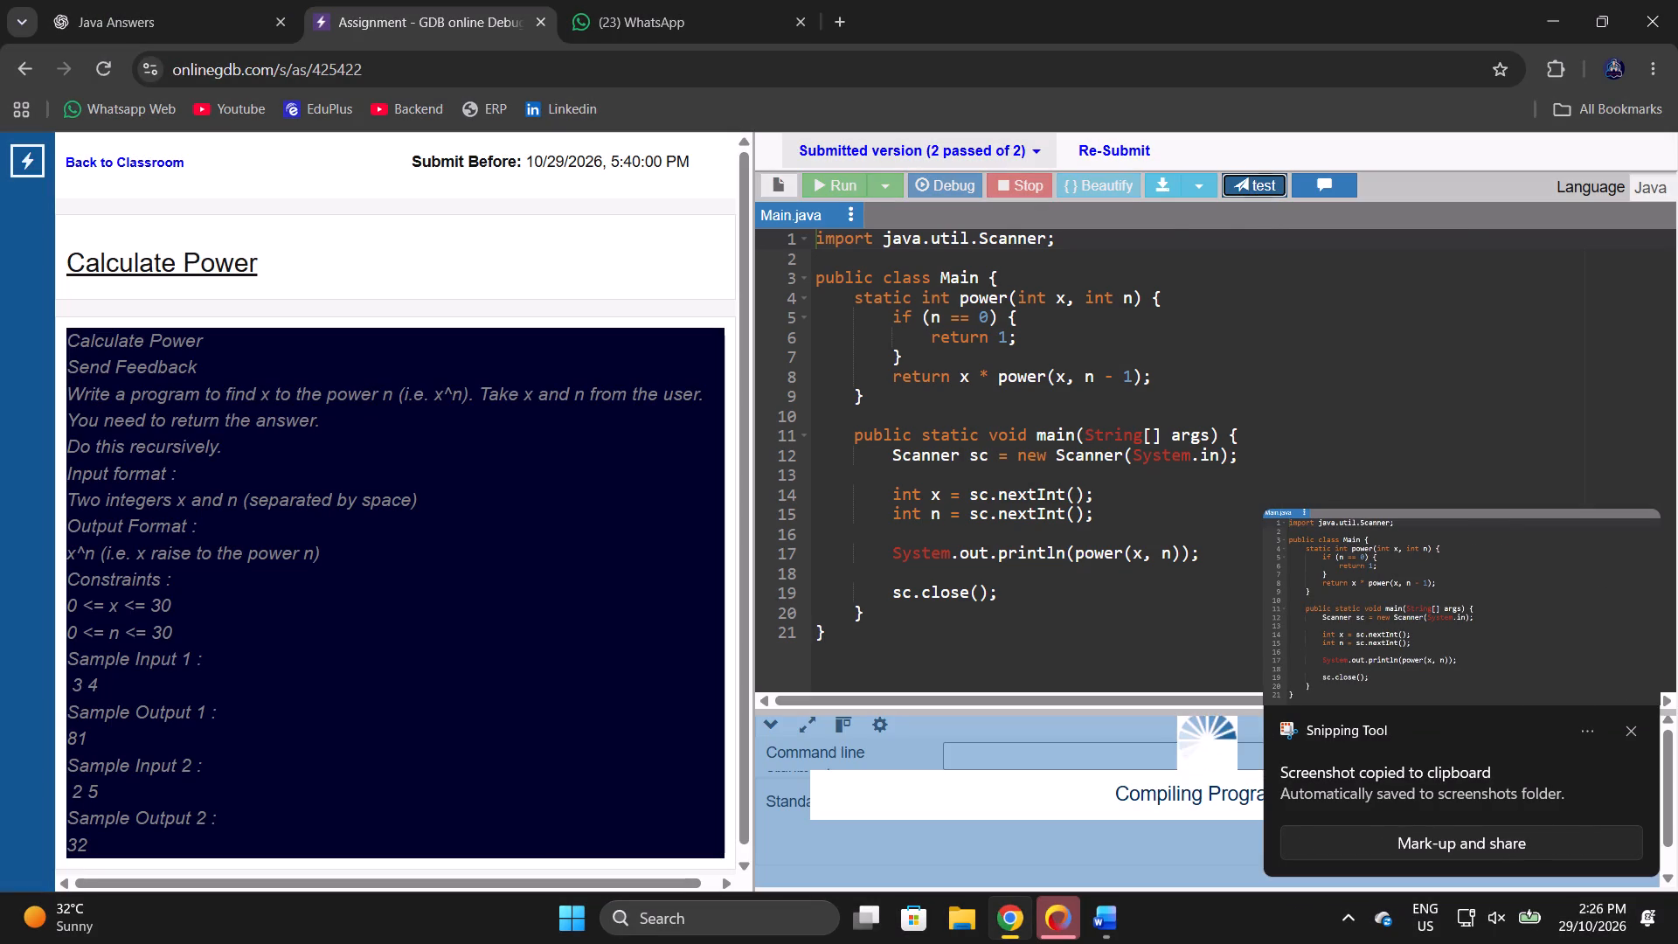
click(1631, 729)
scroll(1125, 621, down, 1)
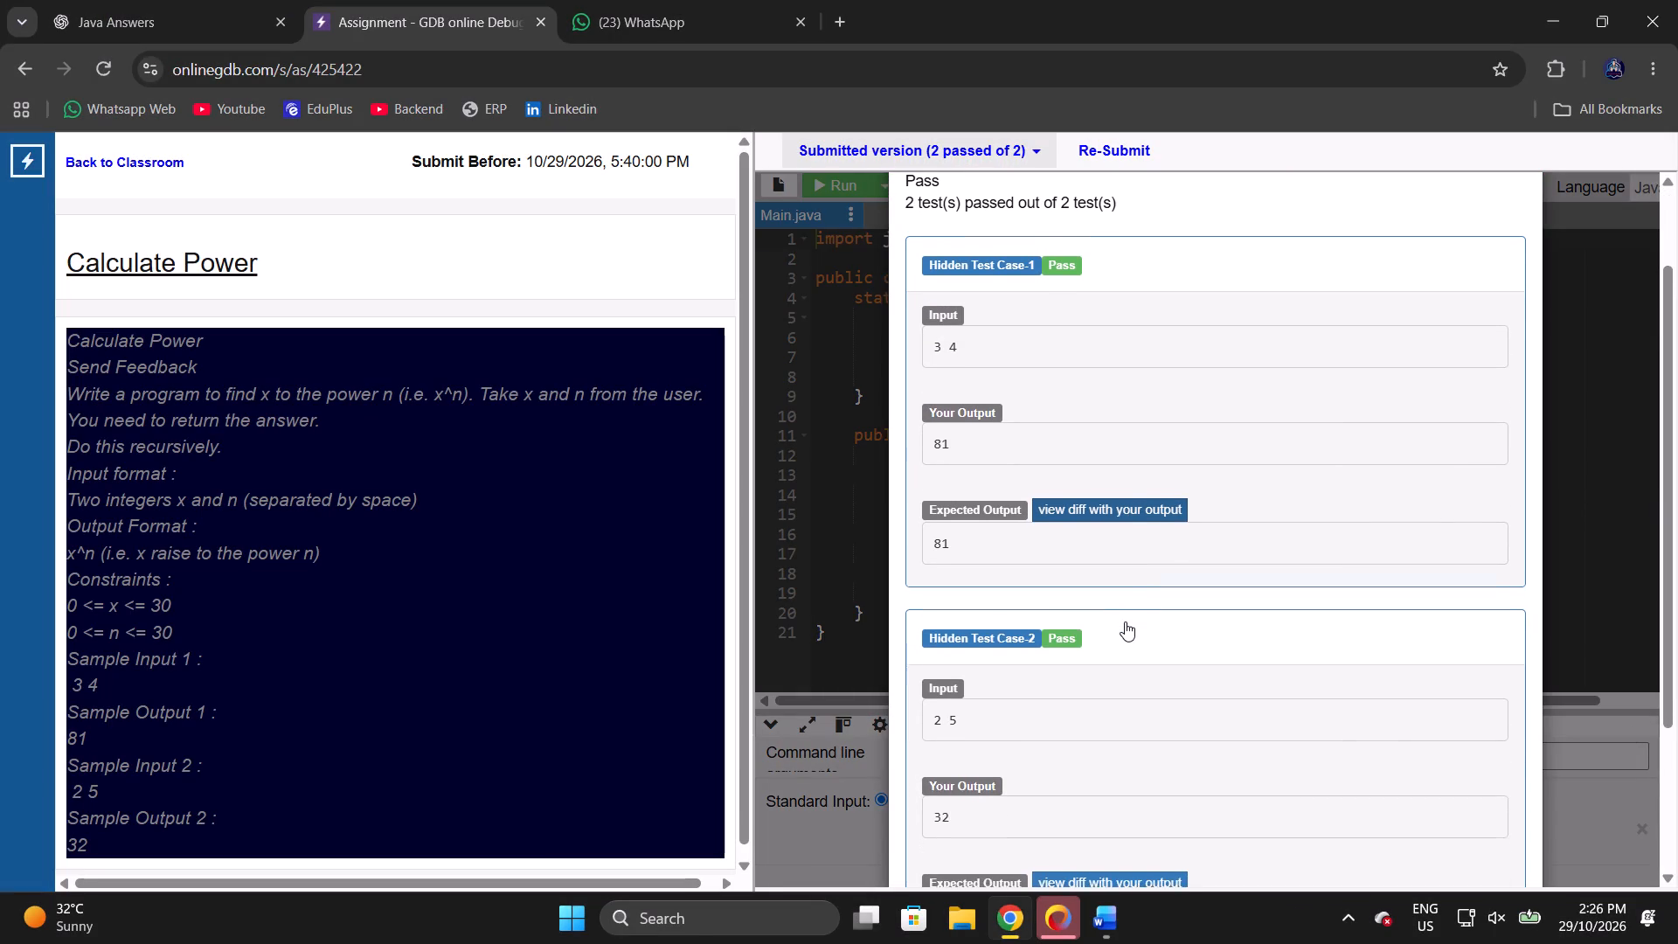
scroll(1125, 621, down, 1)
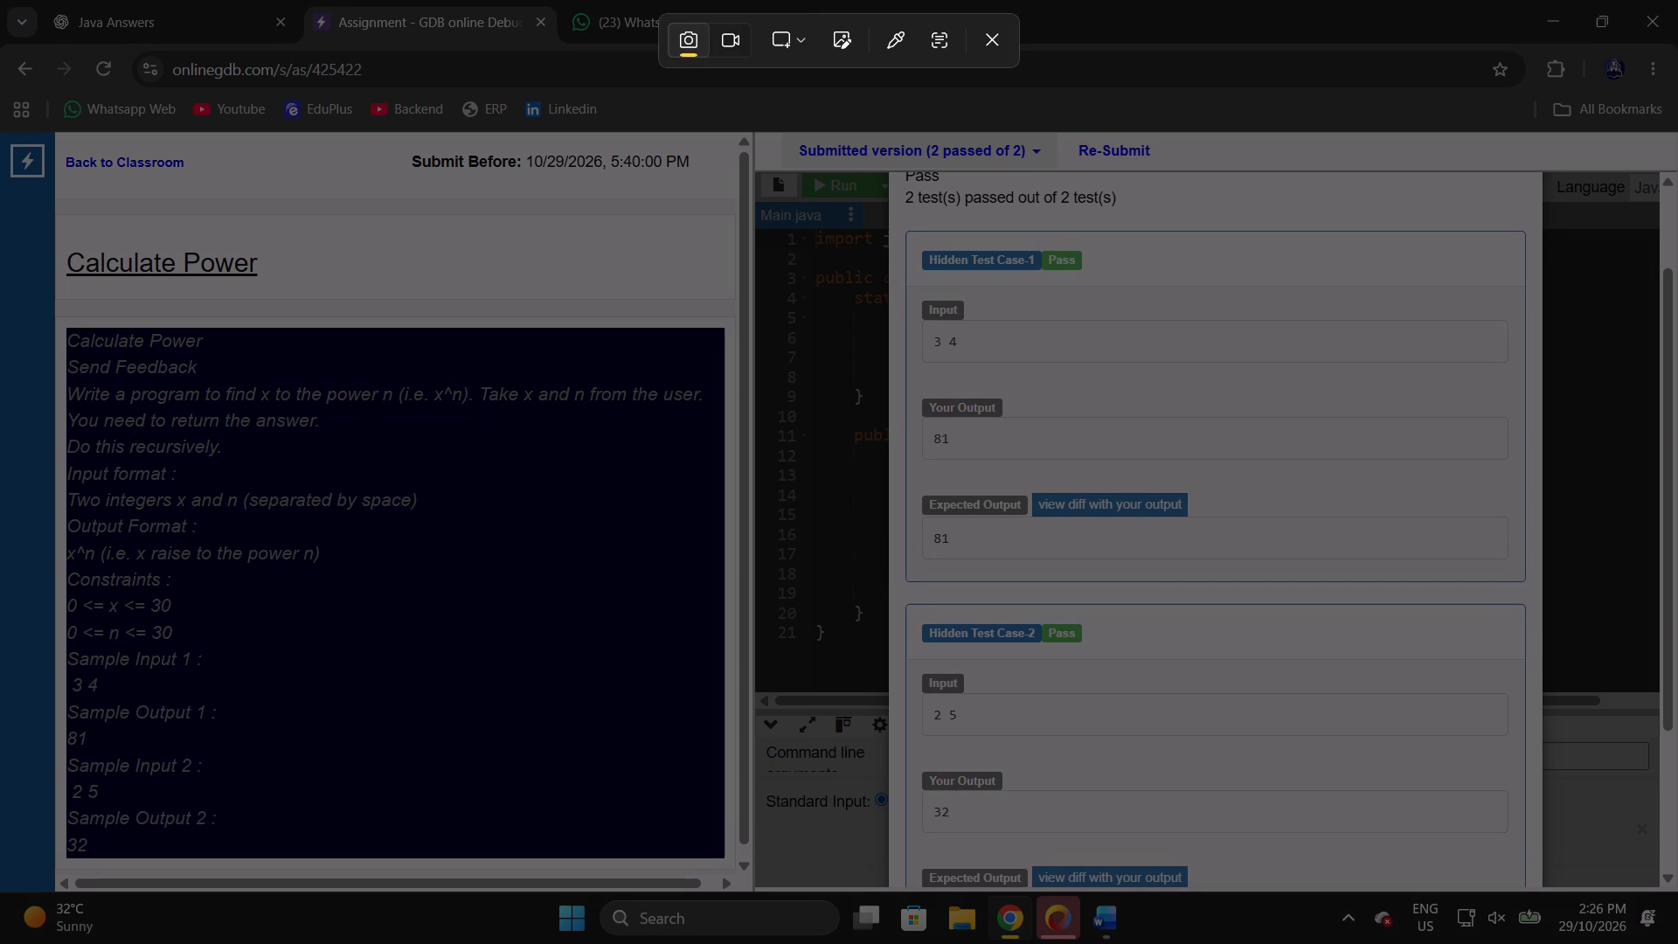
drag(888, 166, 1397, 677)
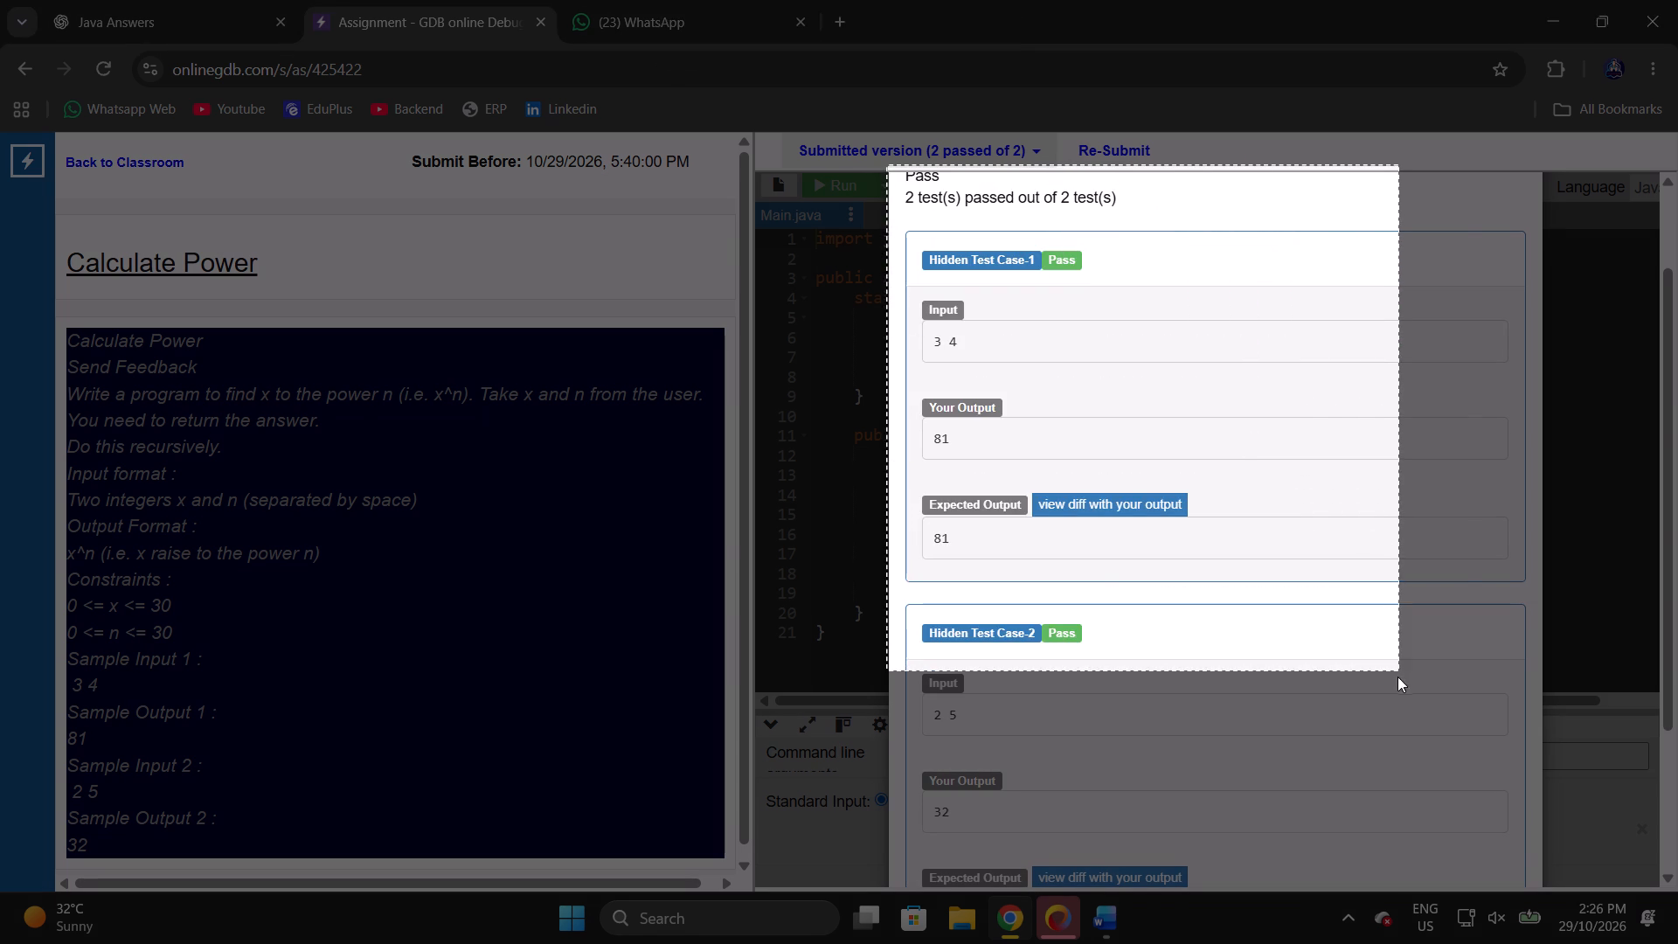
drag(1397, 677, 1539, 858)
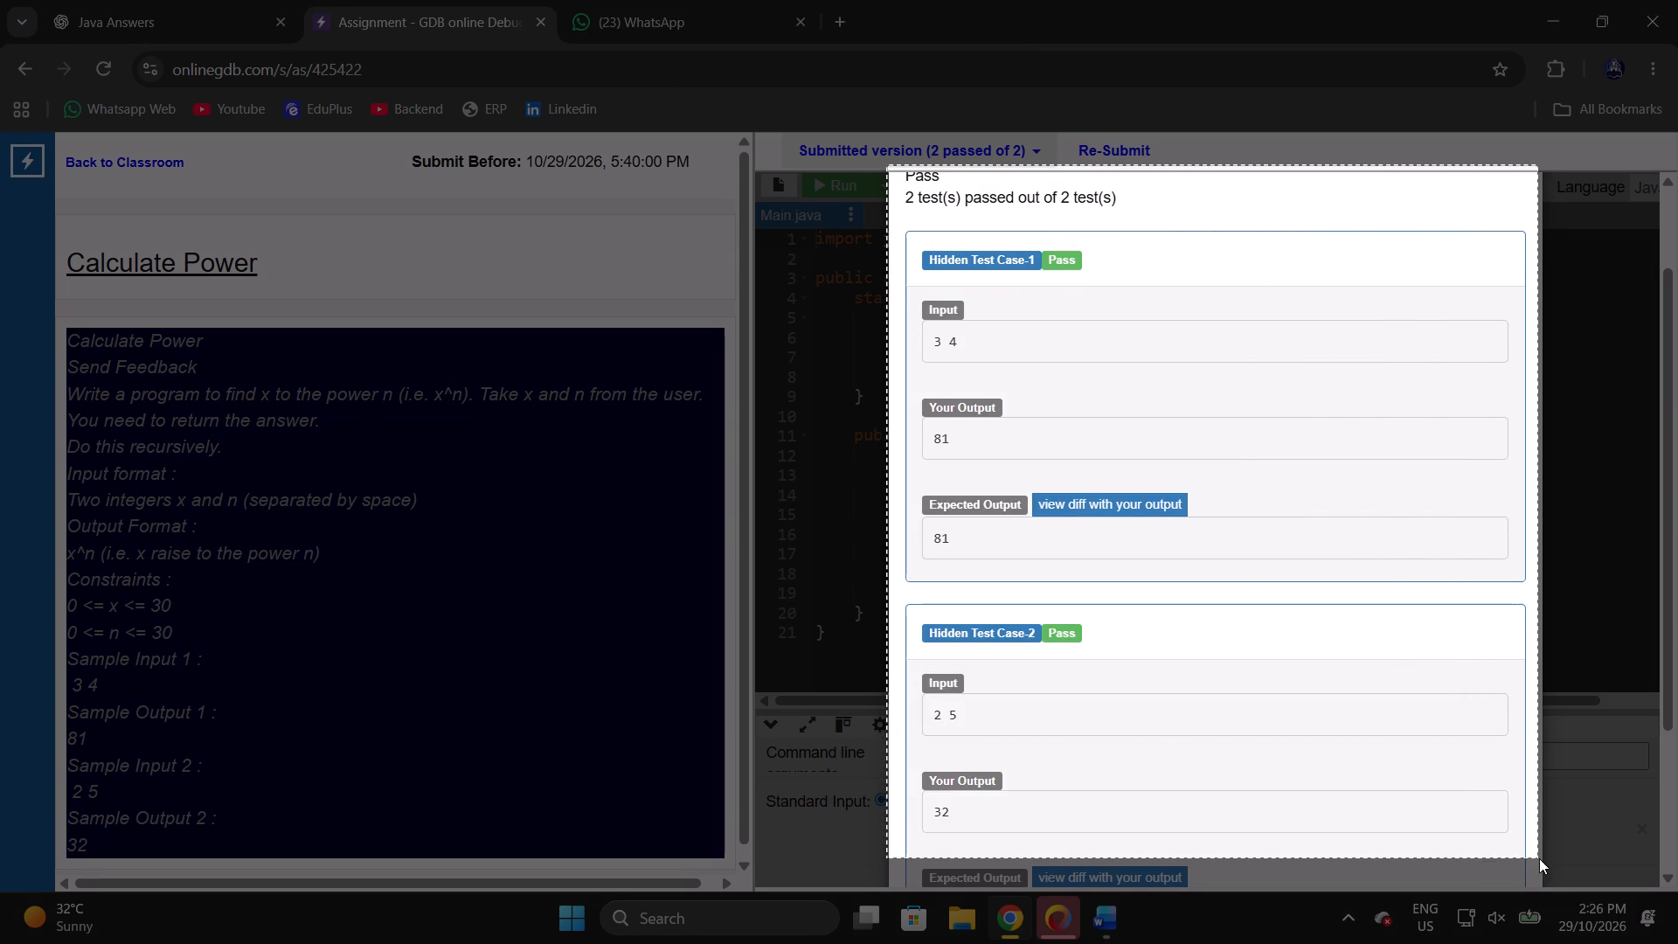
drag(1539, 858, 1524, 893)
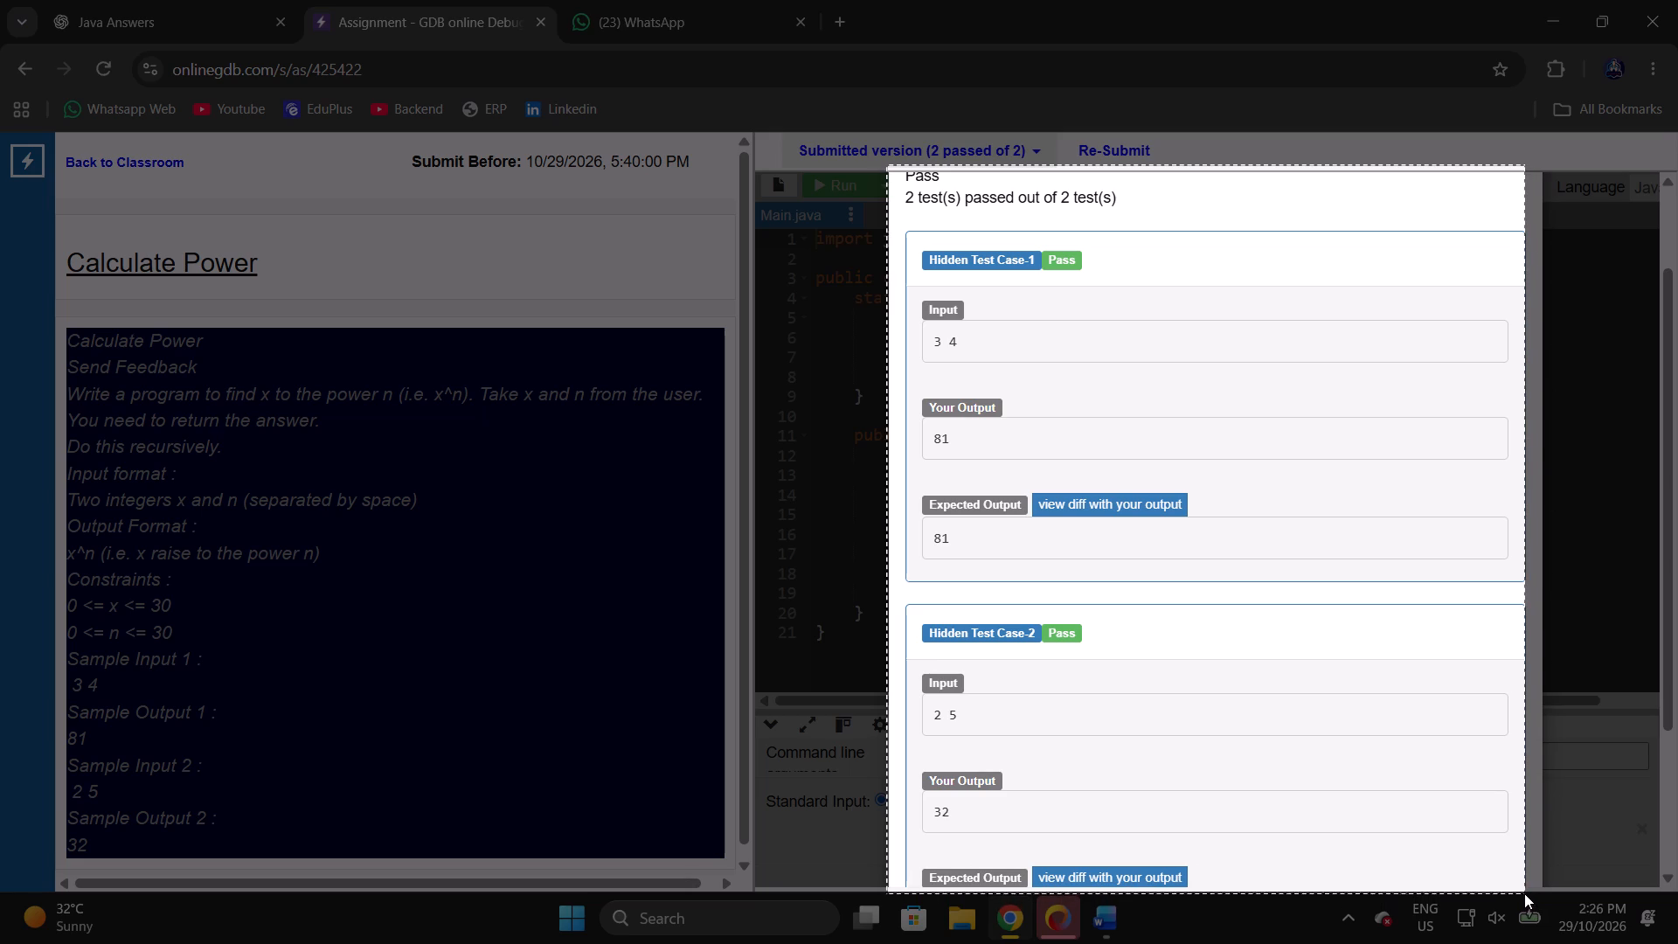
drag(1524, 893, 1543, 904)
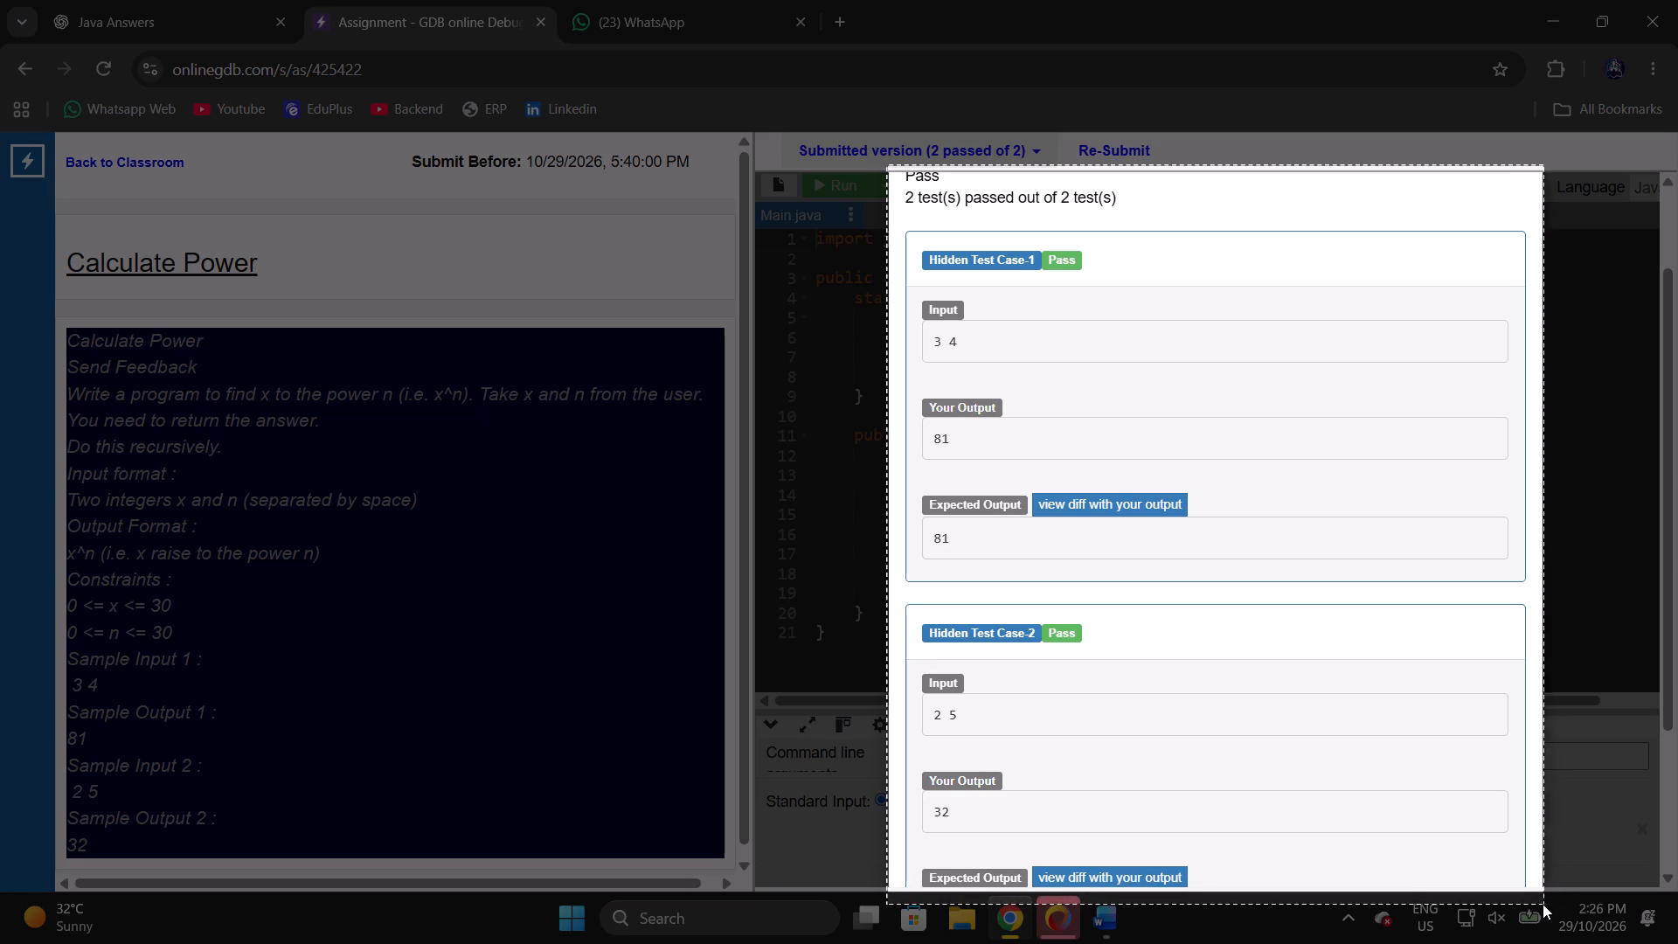
drag(1543, 904, 1541, 904)
key(alt+Tab)
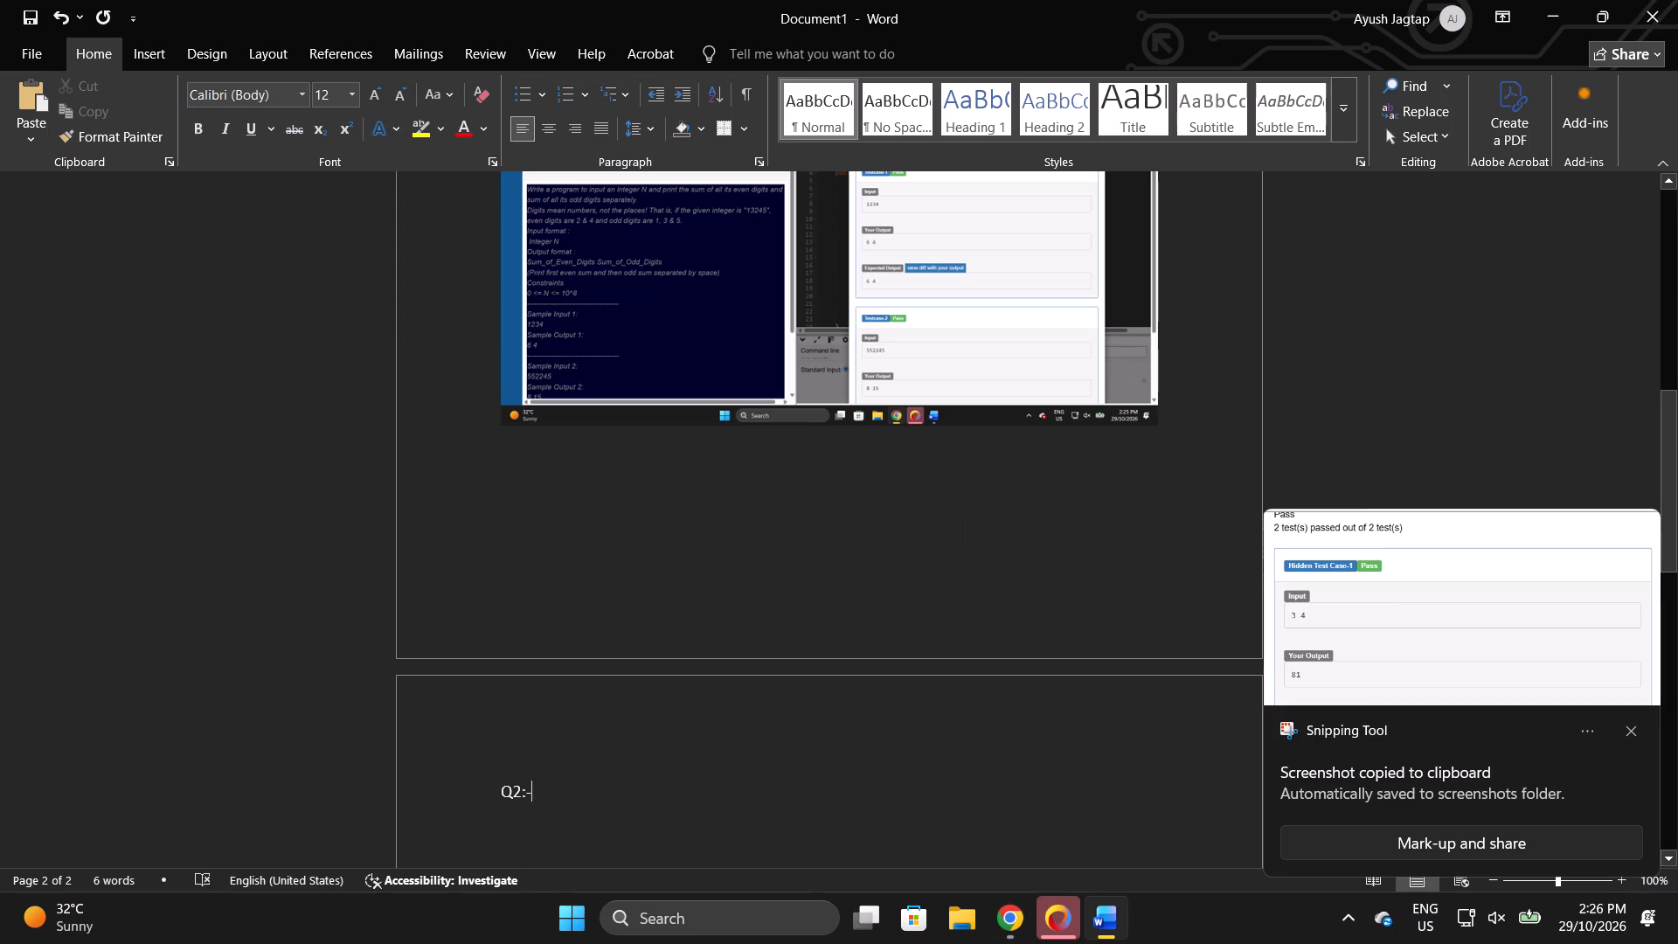
key(space)
click(134, 57)
click(233, 108)
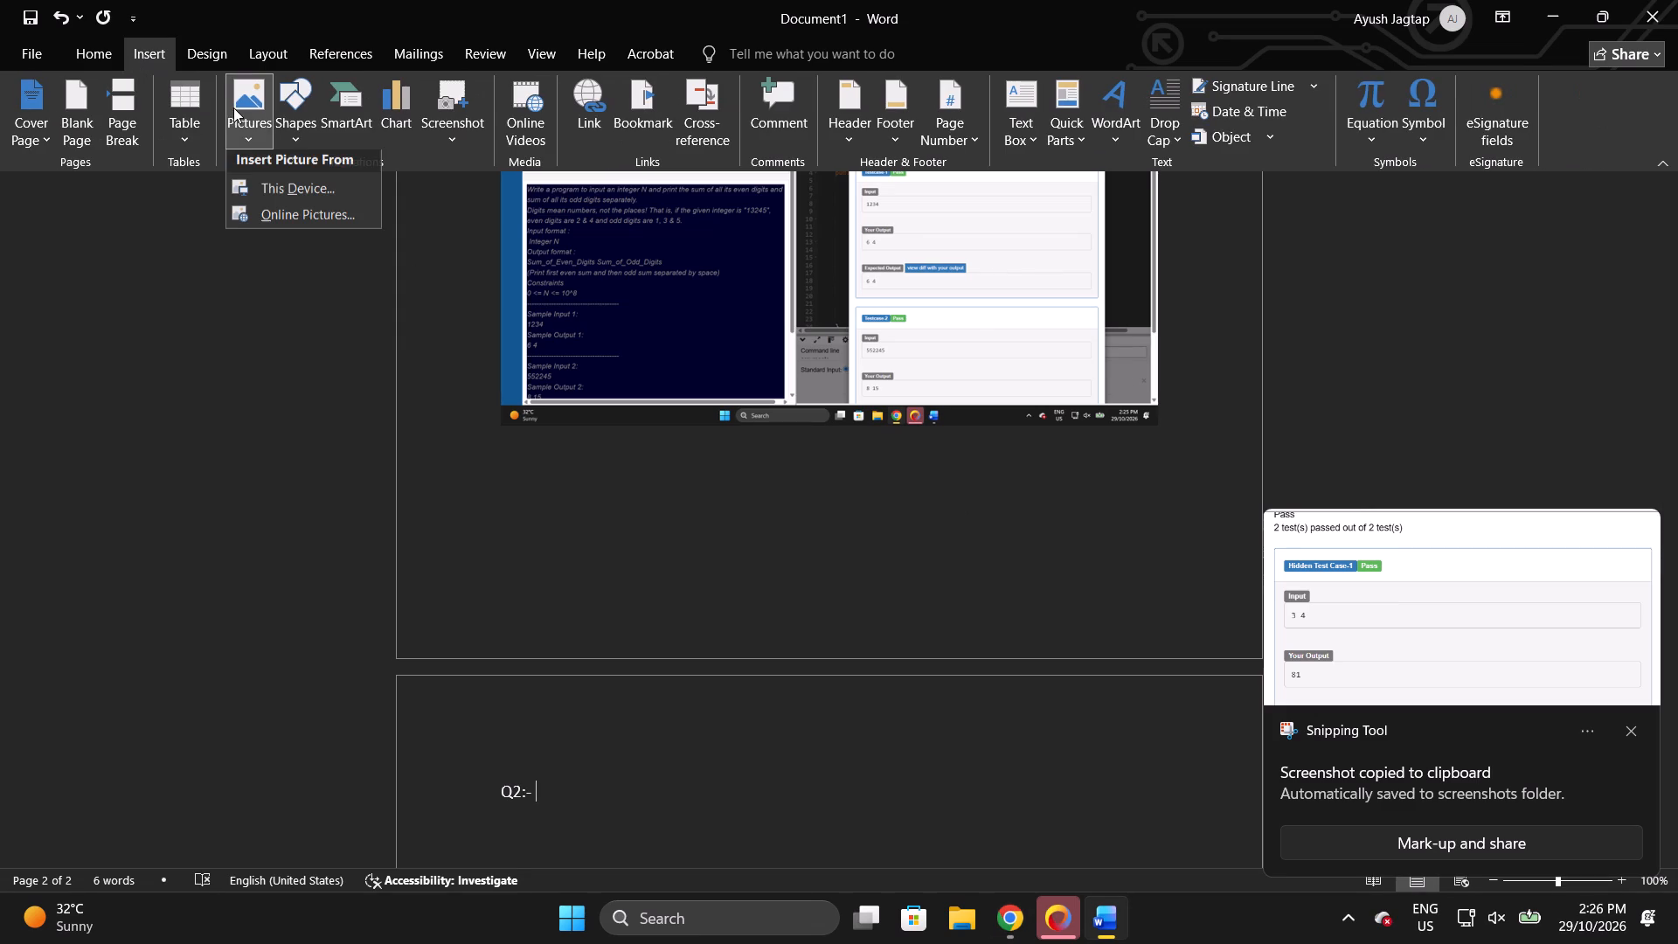
click(294, 178)
click(294, 185)
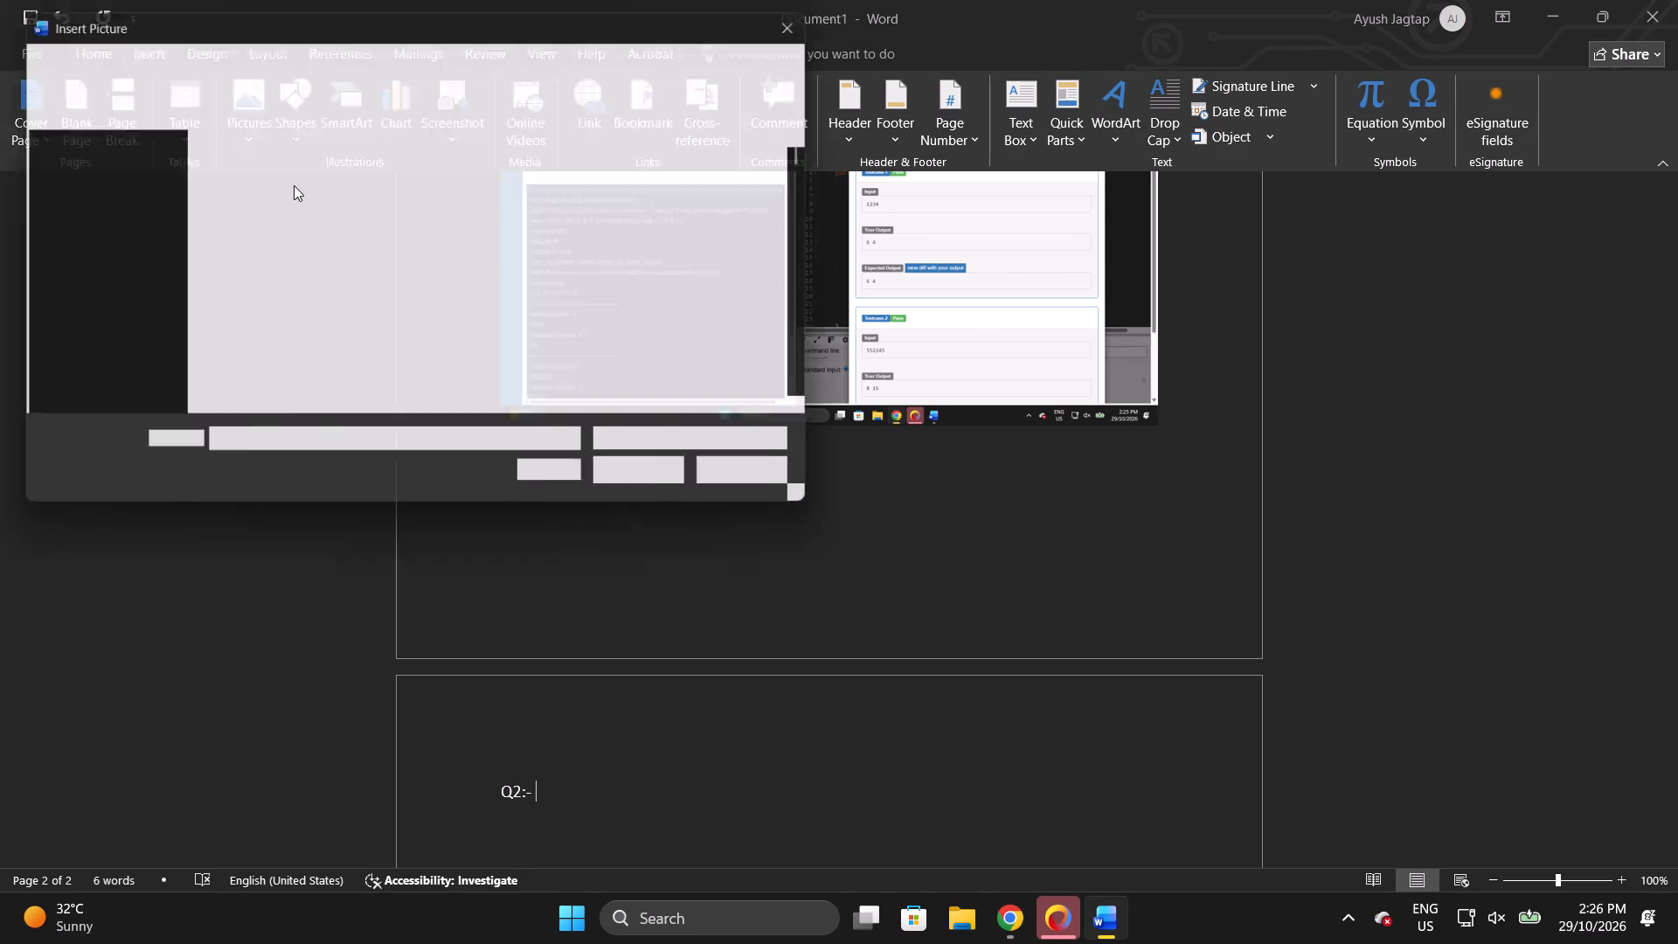
double_click(94, 222)
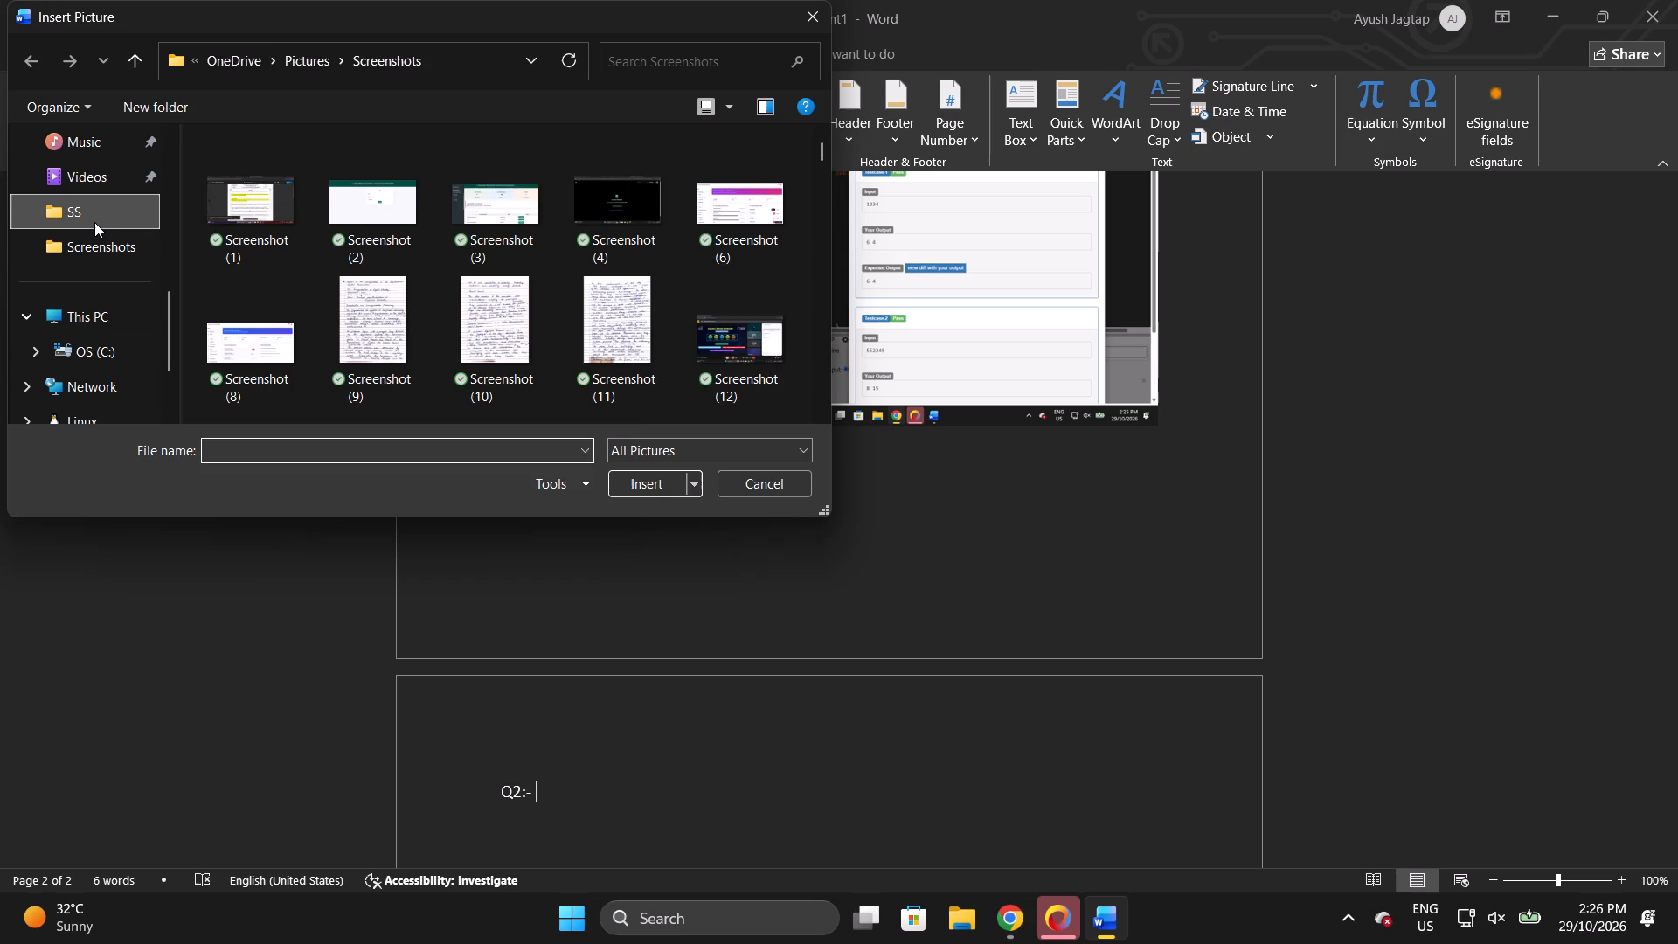
scroll(395, 353, down, 14)
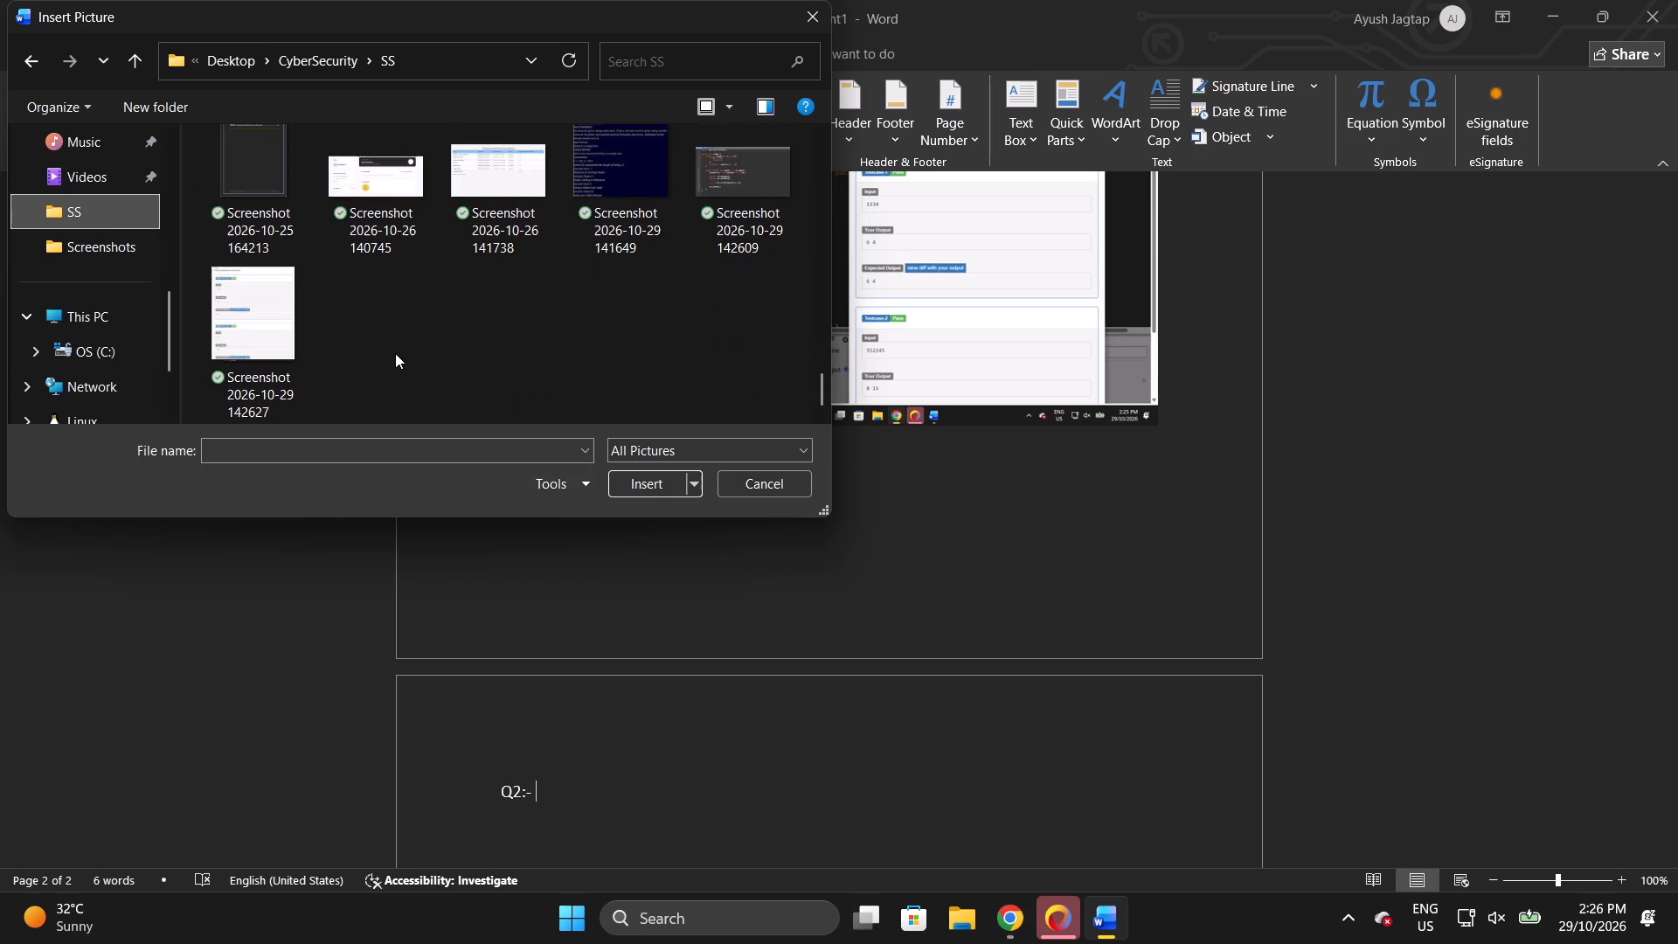
click(755, 201)
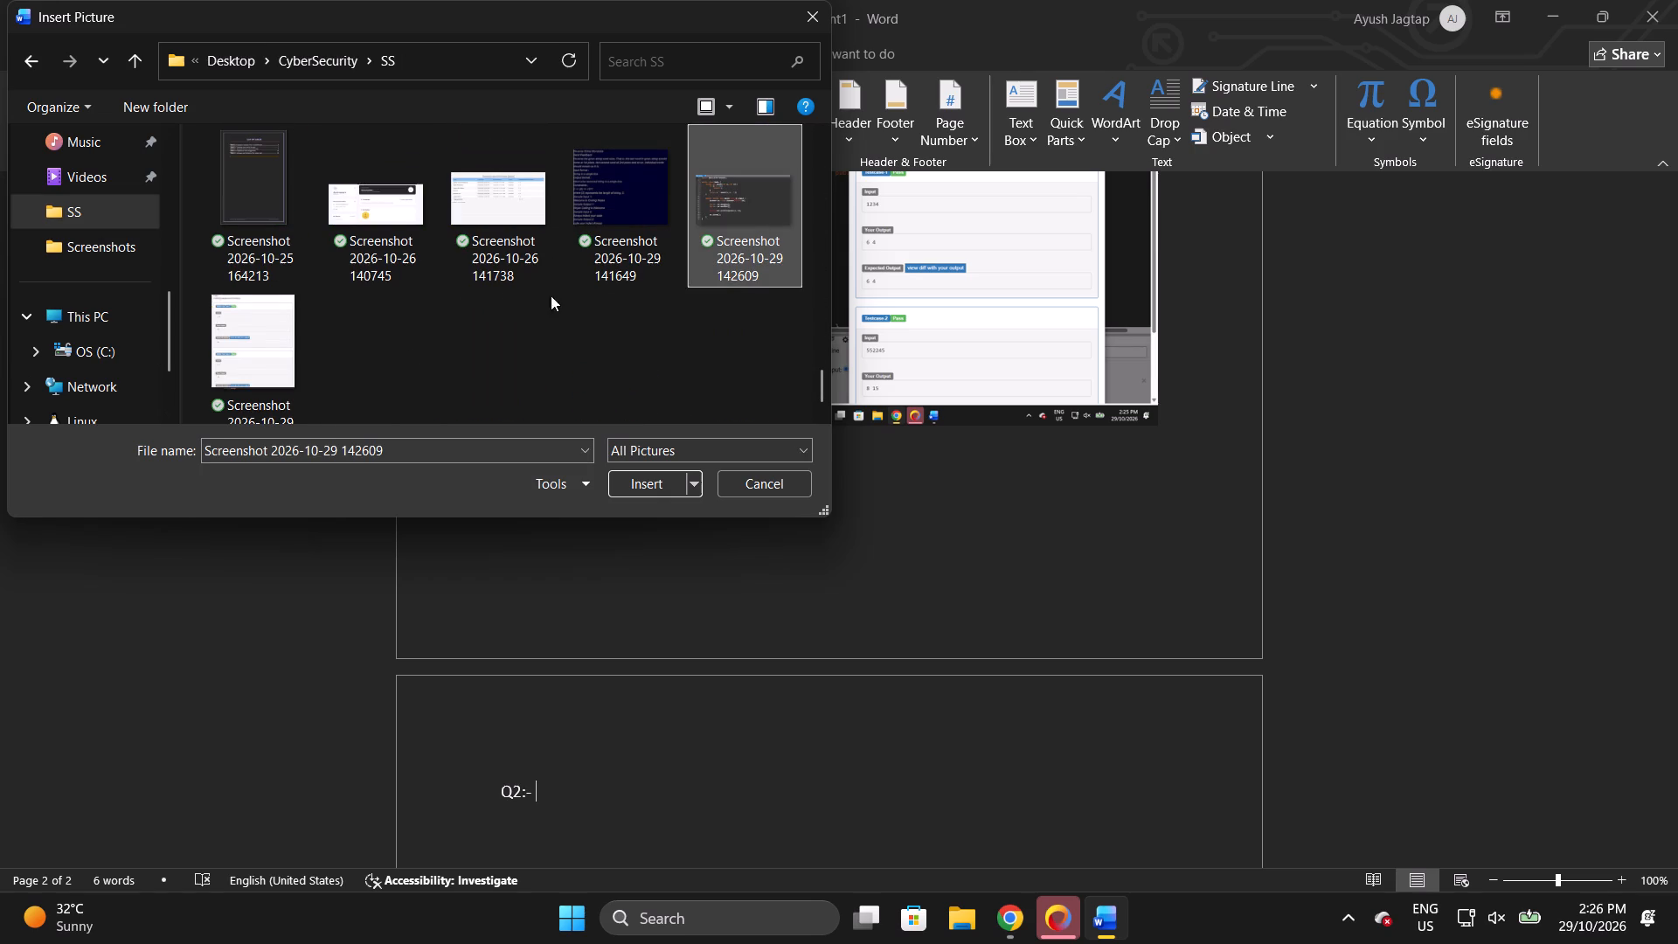
drag(794, 305, 215, 488)
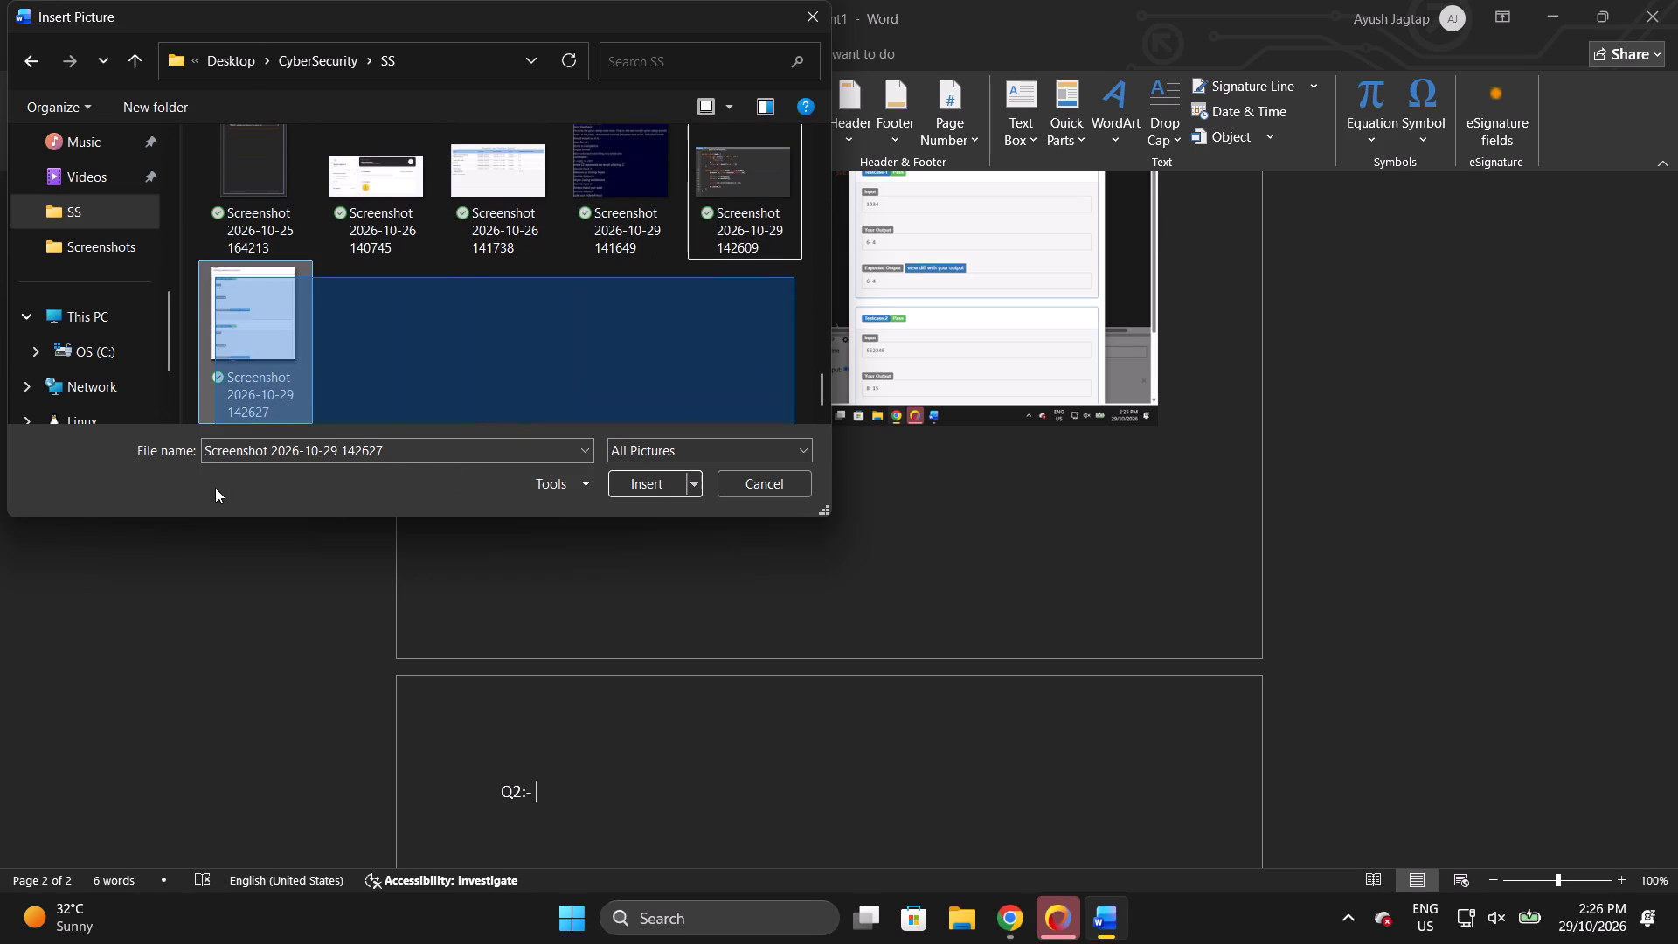
drag(215, 488, 215, 487)
click(744, 194)
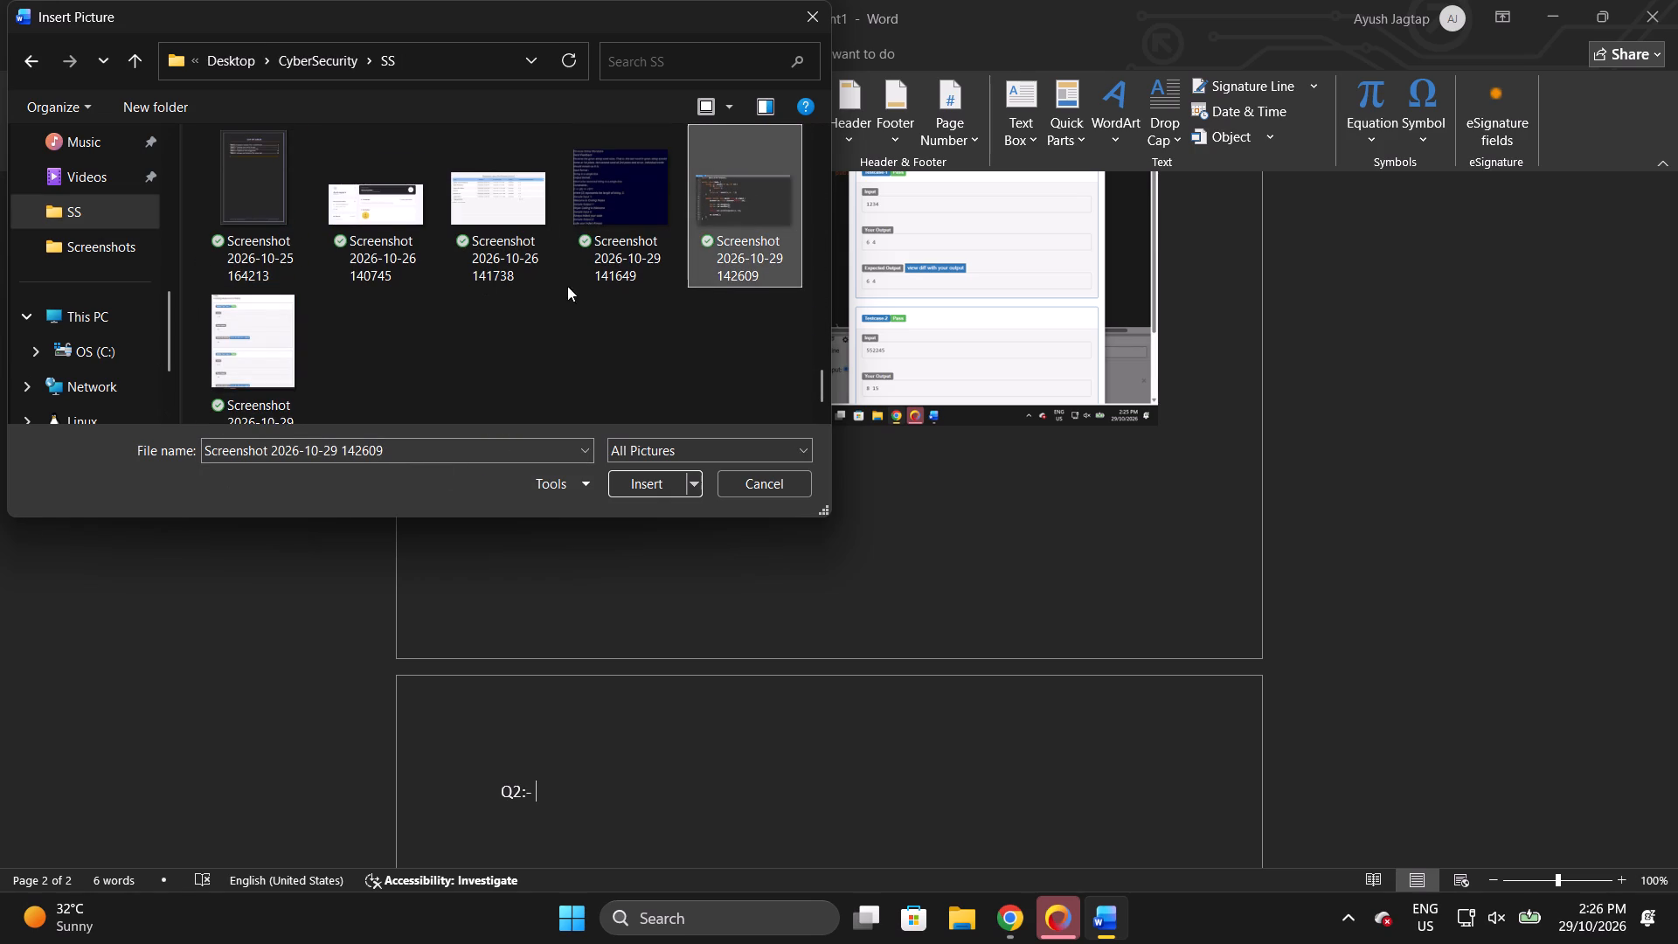
click(288, 374)
click(865, 142)
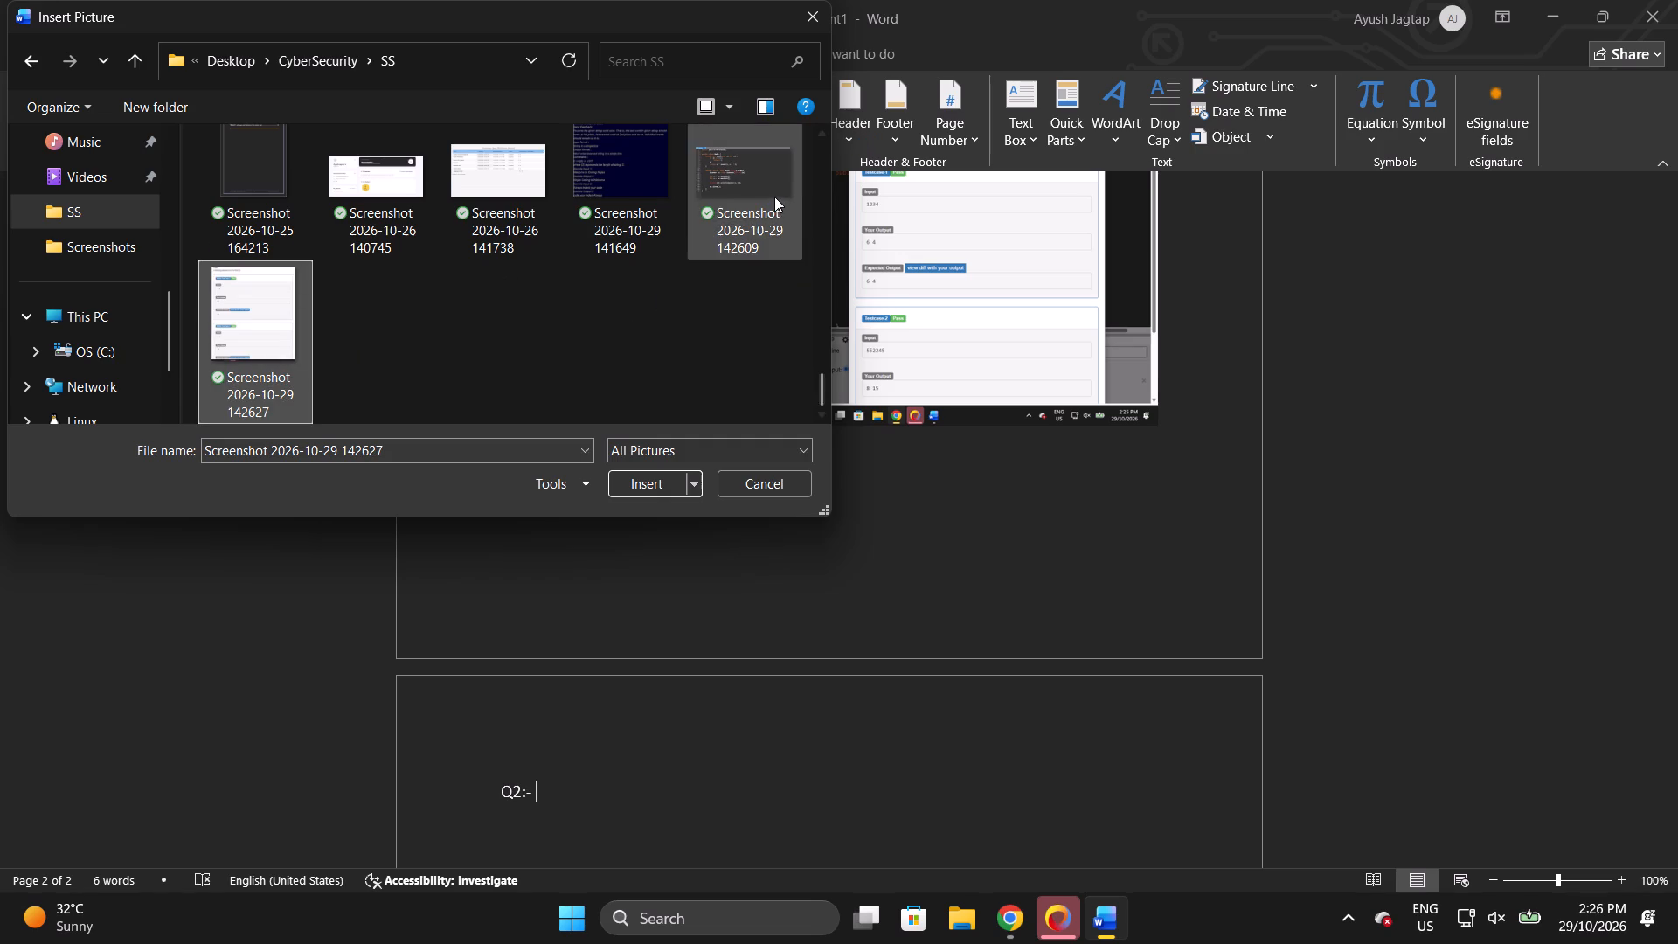
click(773, 198)
click(642, 486)
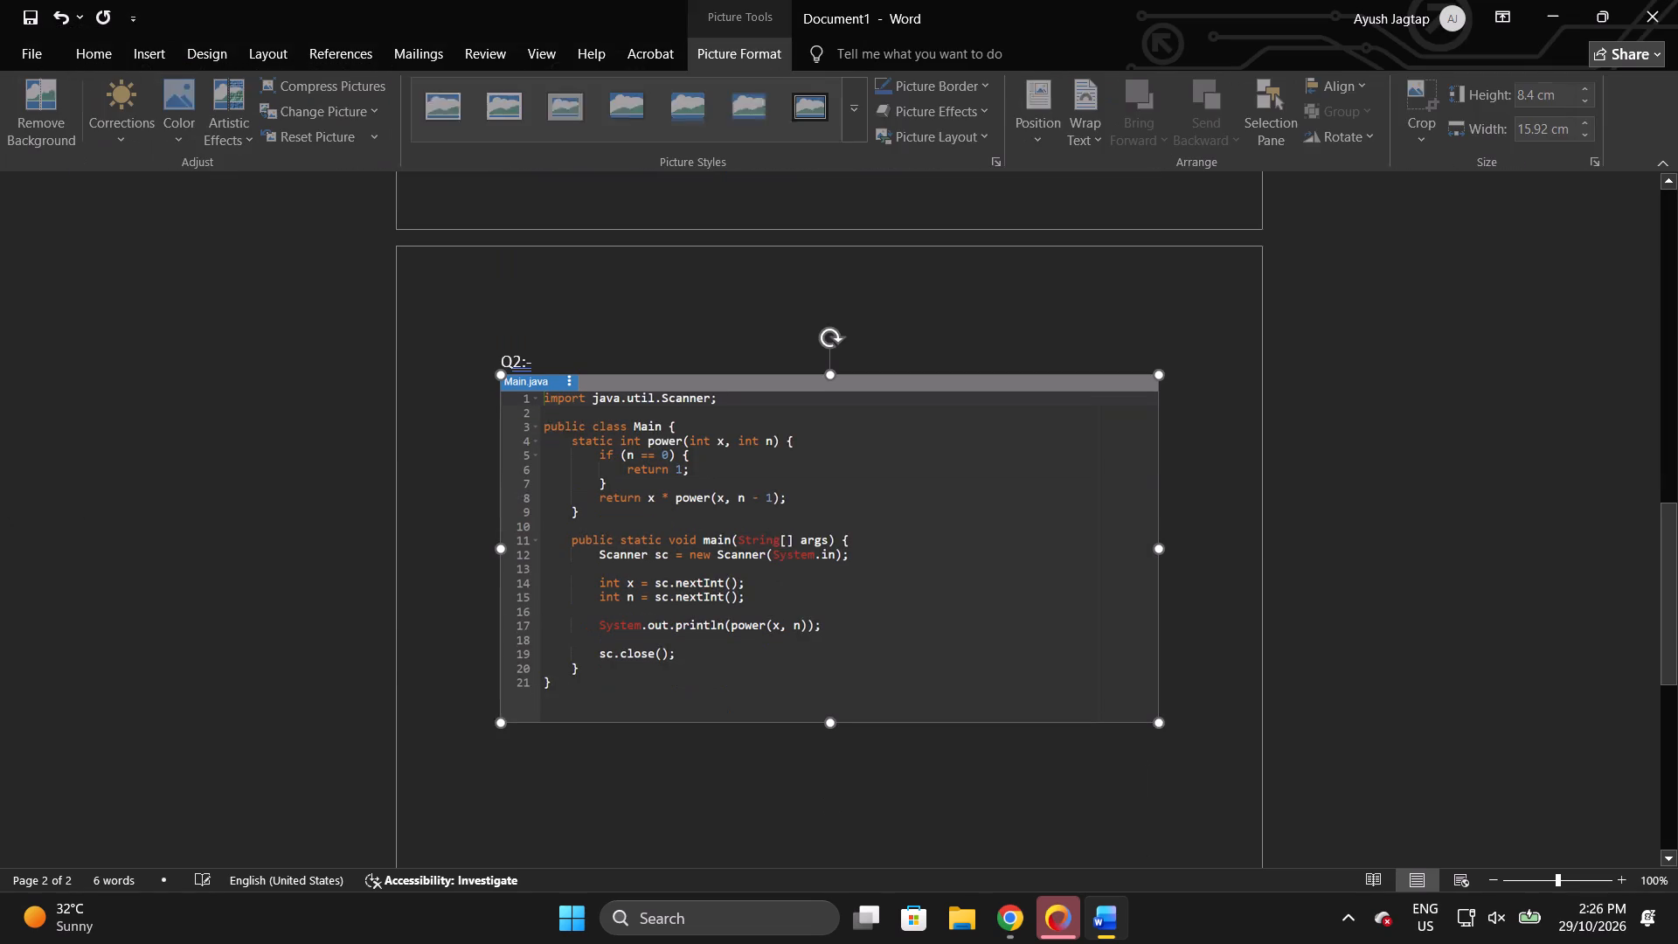
scroll(645, 697, up, 1)
click(758, 792)
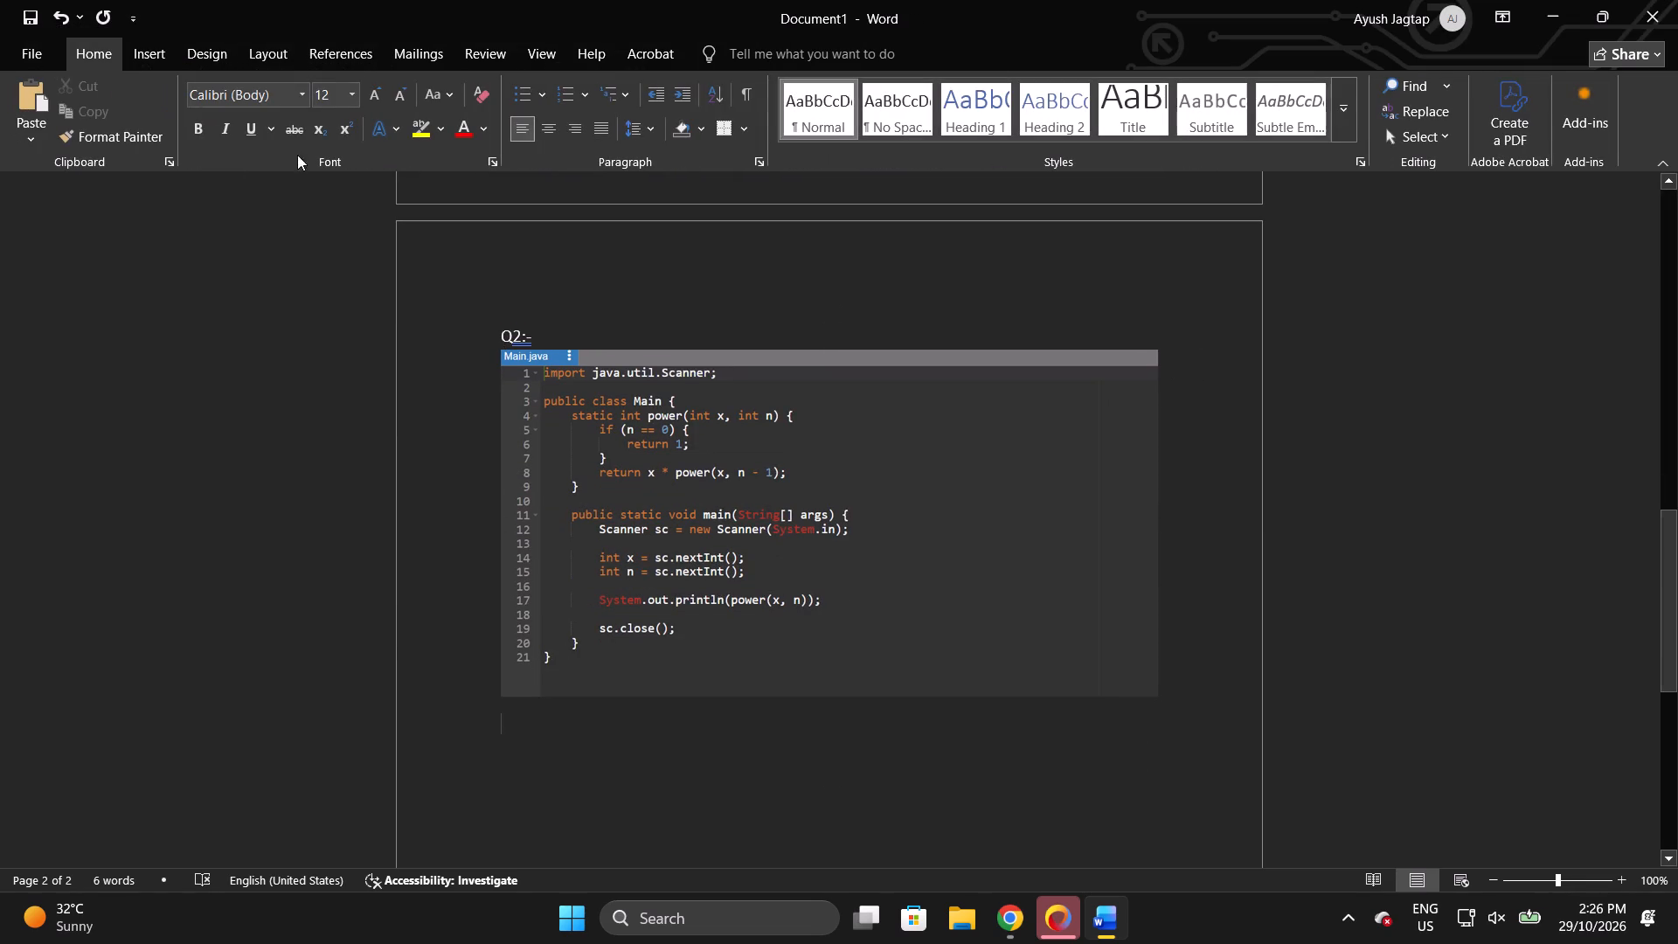
click(161, 66)
click(245, 107)
click(303, 195)
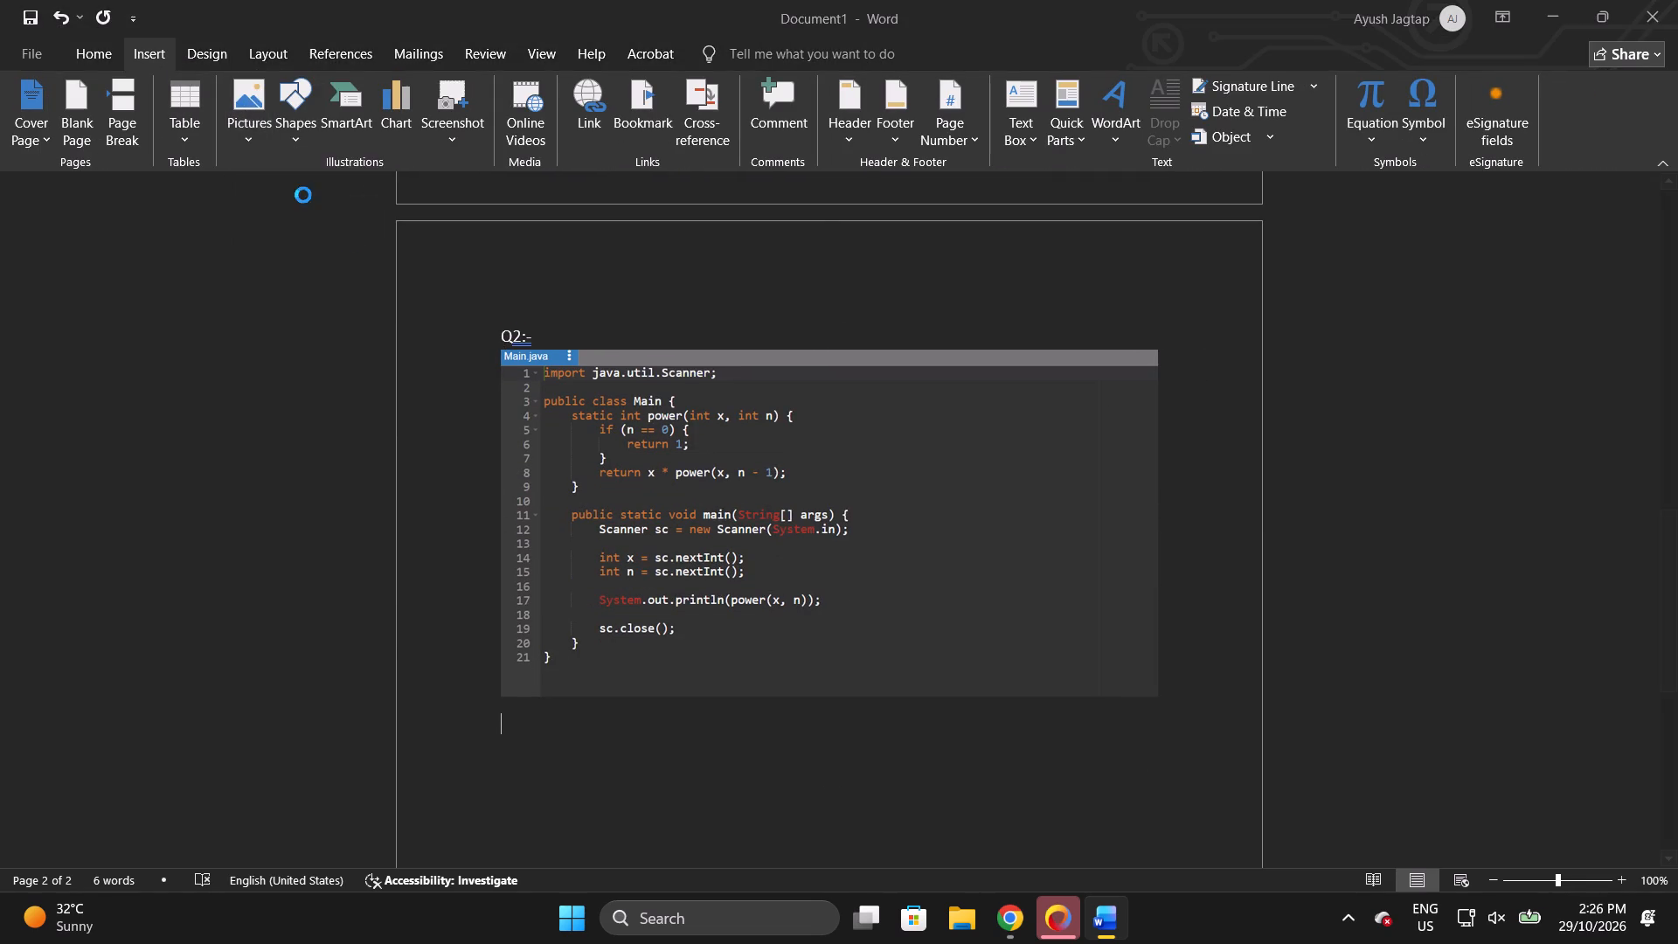
scroll(447, 333, down, 20)
scroll(447, 333, down, 1)
scroll(344, 340, down, 4)
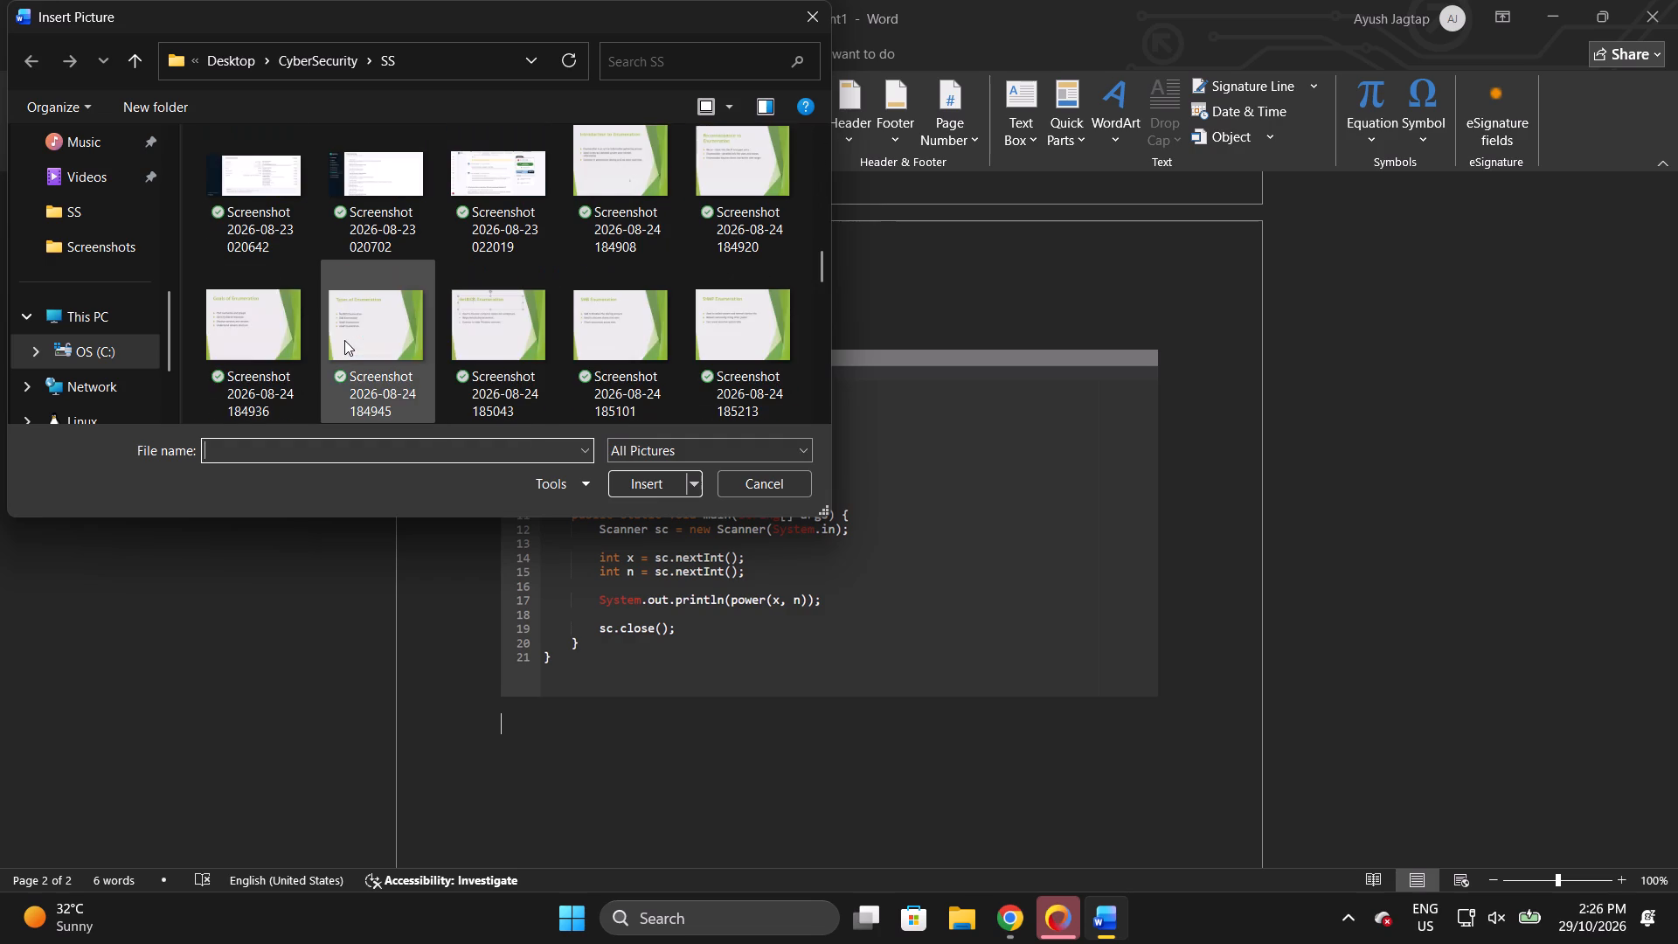
scroll(258, 377, down, 7)
double_click(258, 377)
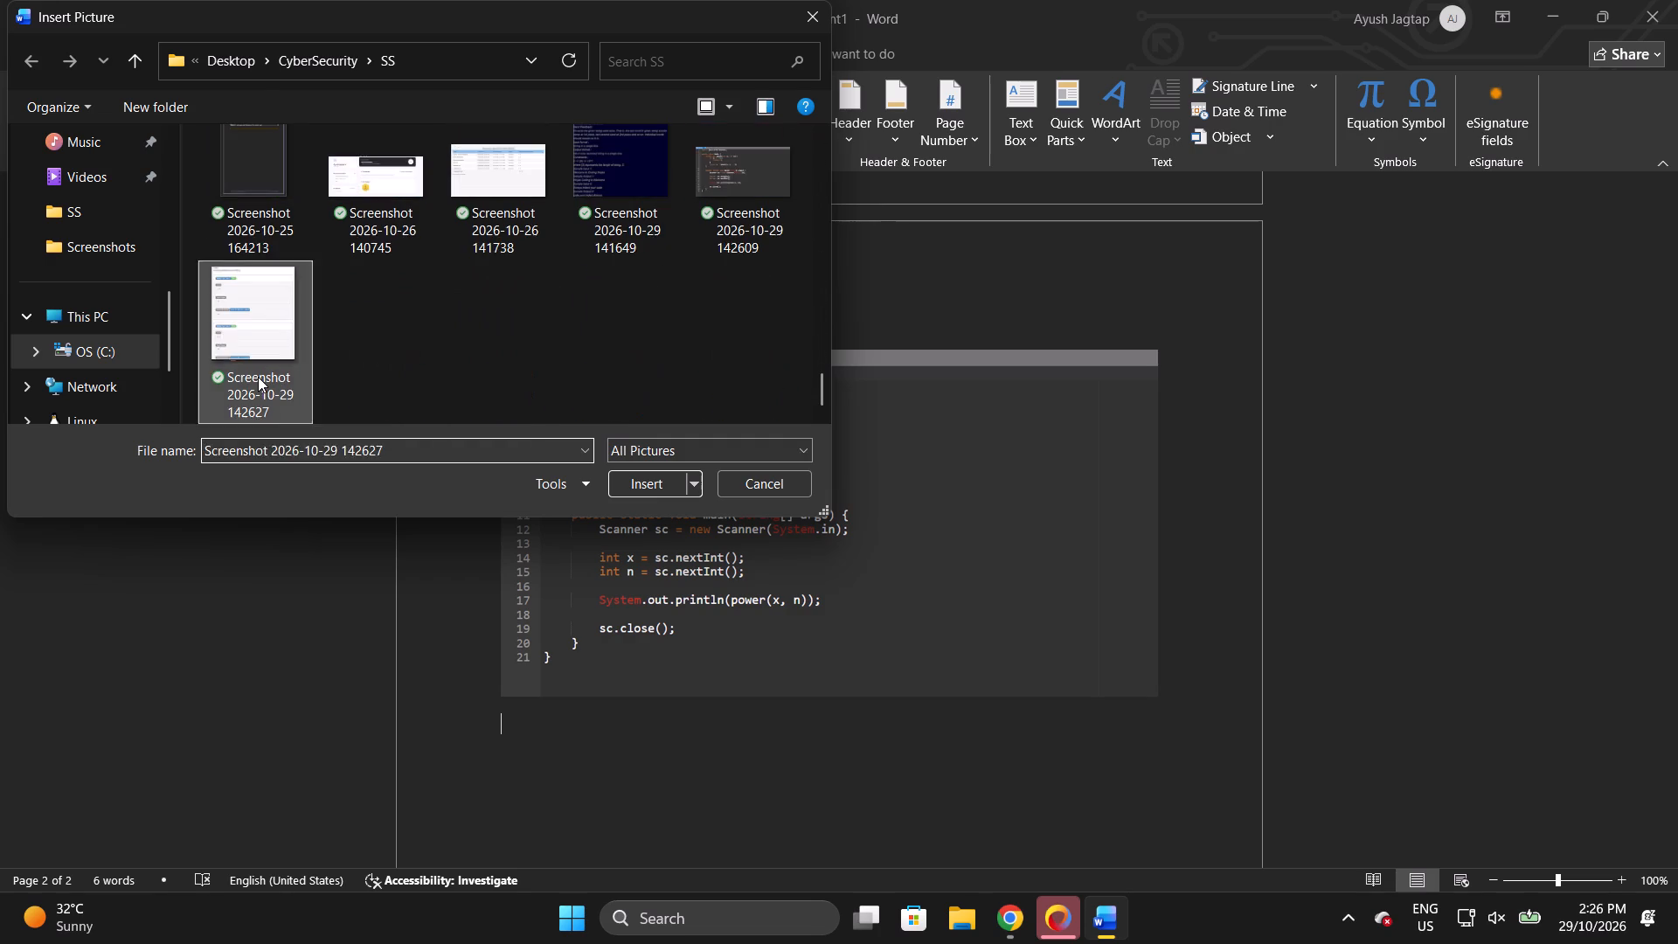
click(441, 469)
scroll(441, 469, up, 4)
scroll(441, 469, down, 1)
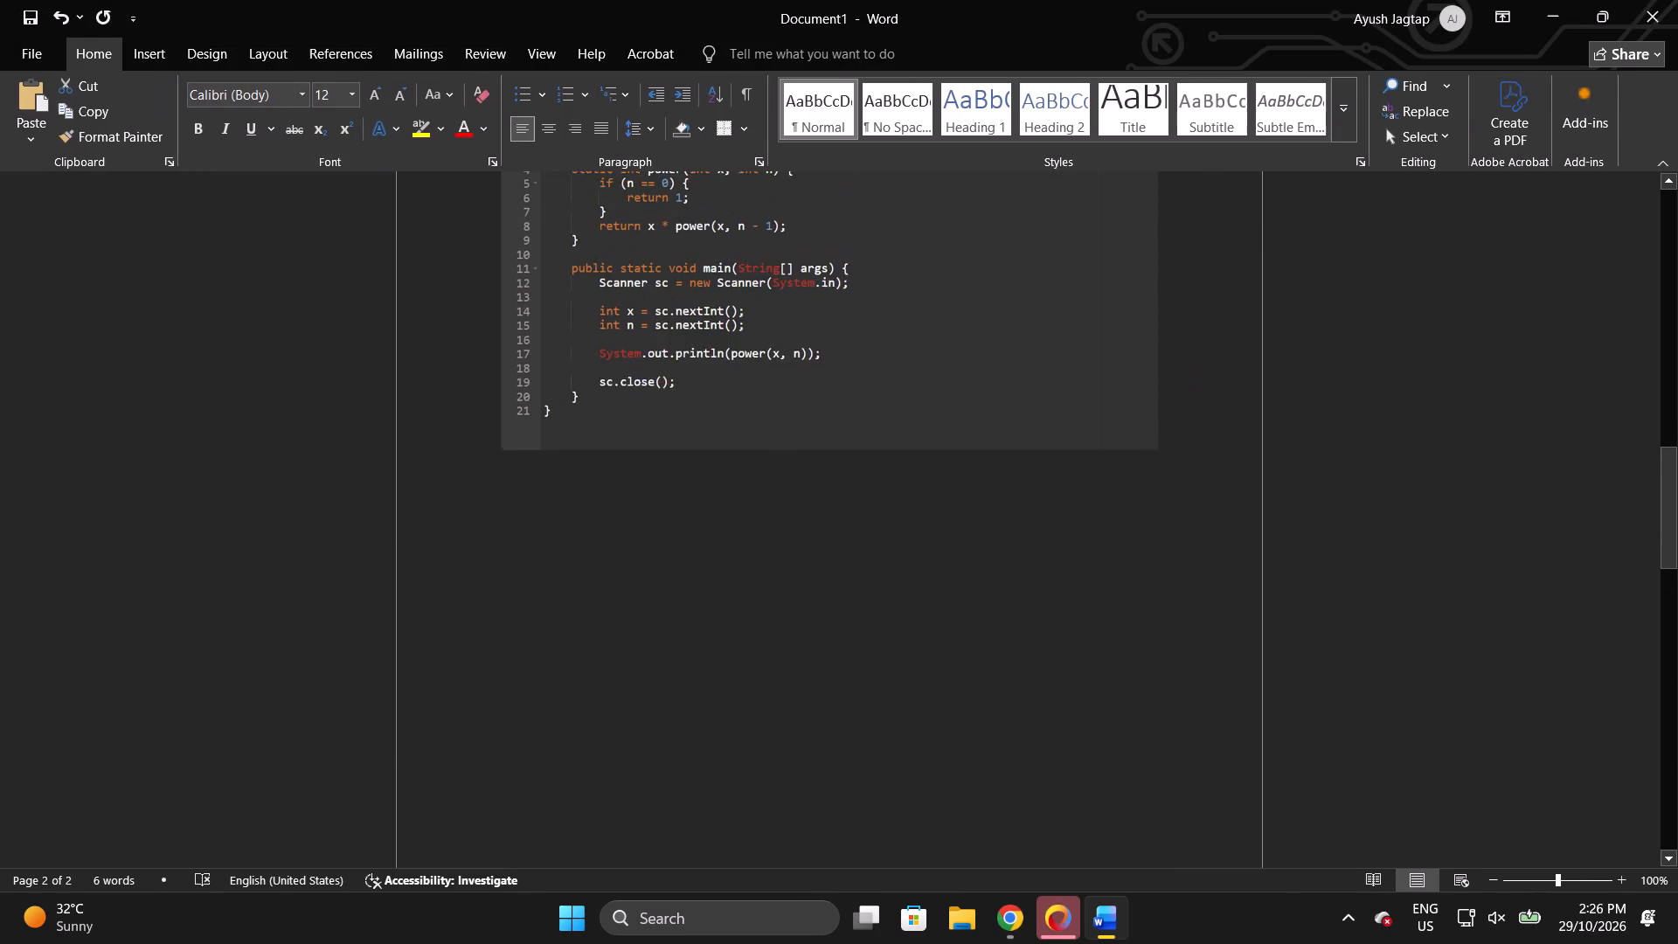
scroll(441, 469, down, 8)
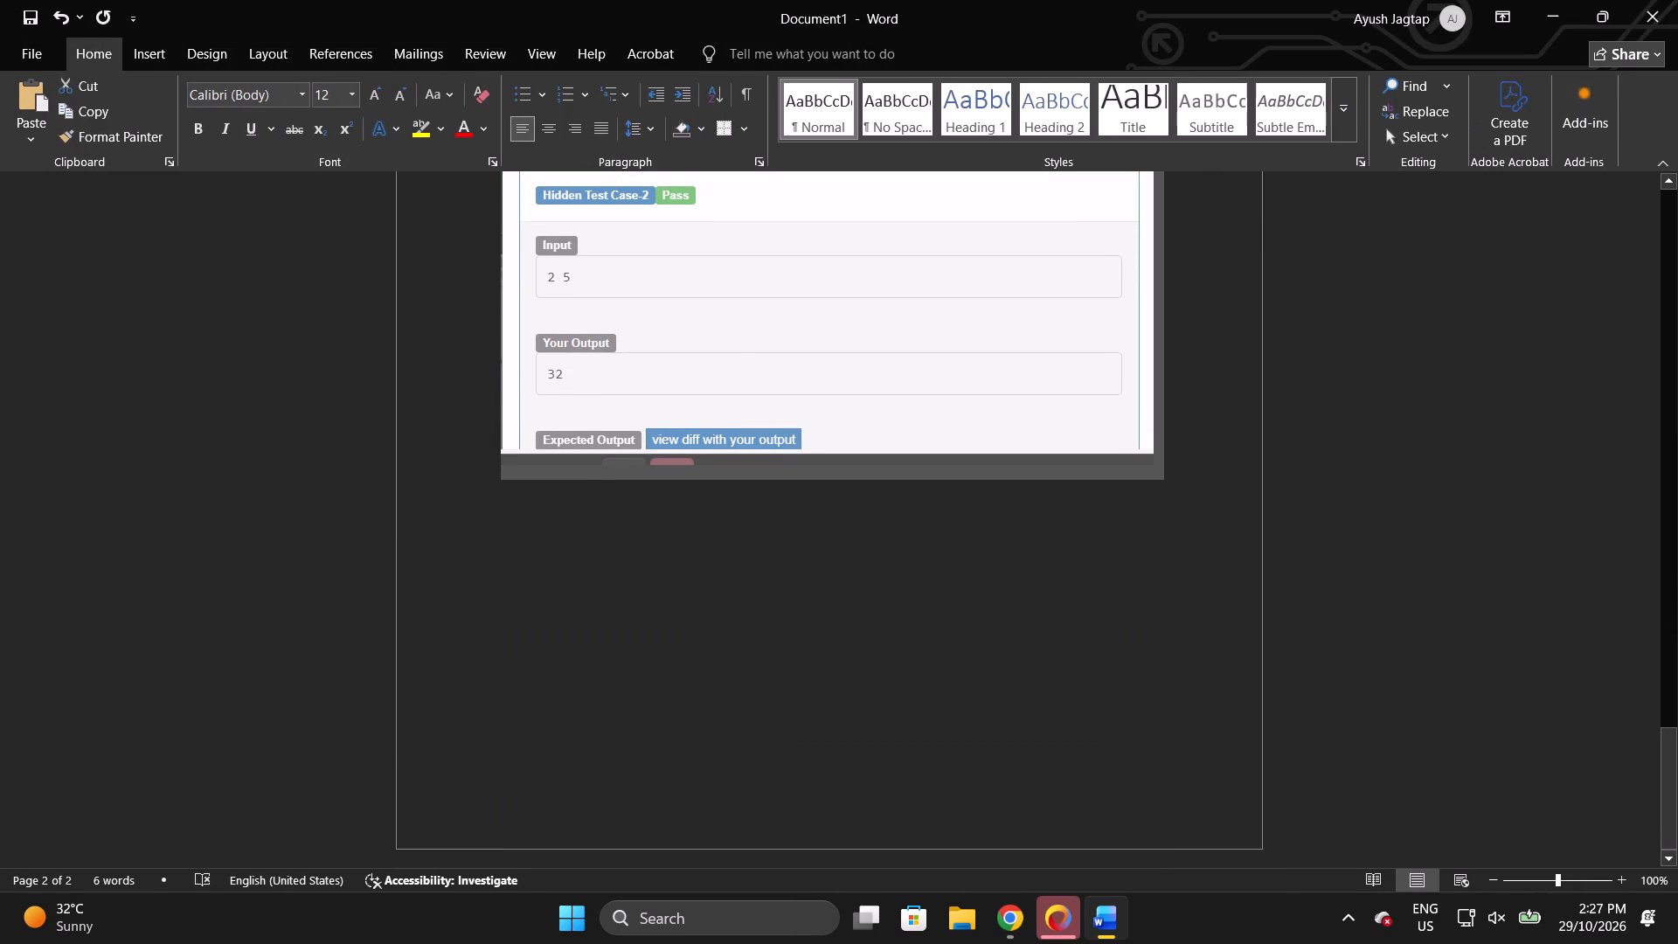
click(606, 573)
scroll(739, 539, up, 1)
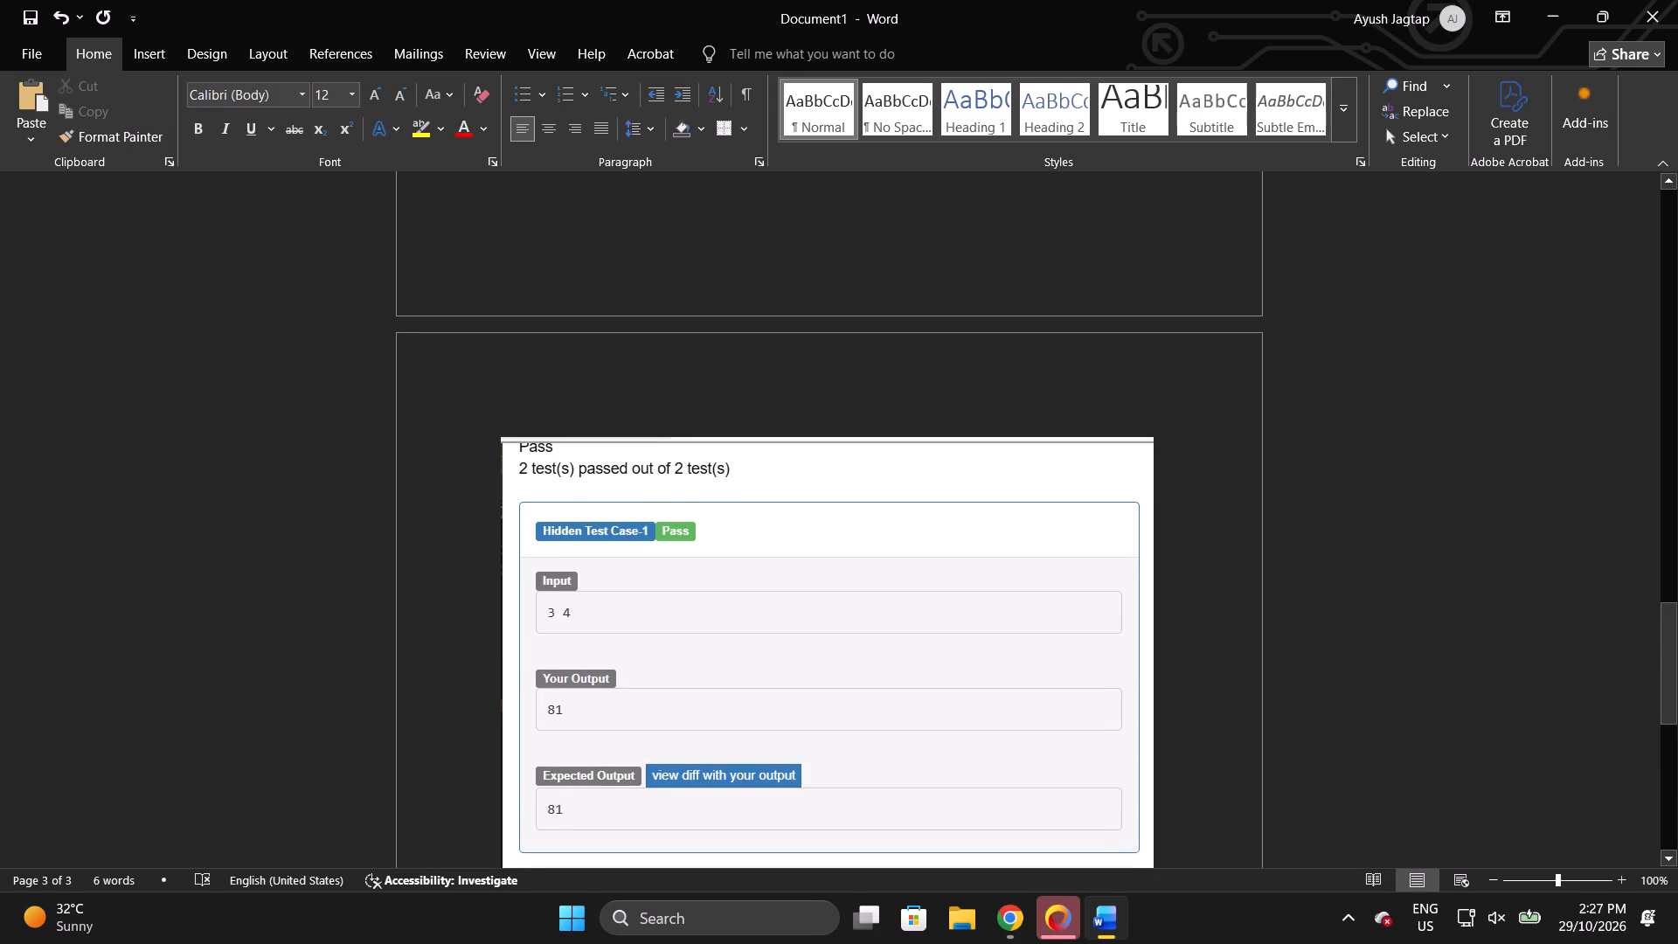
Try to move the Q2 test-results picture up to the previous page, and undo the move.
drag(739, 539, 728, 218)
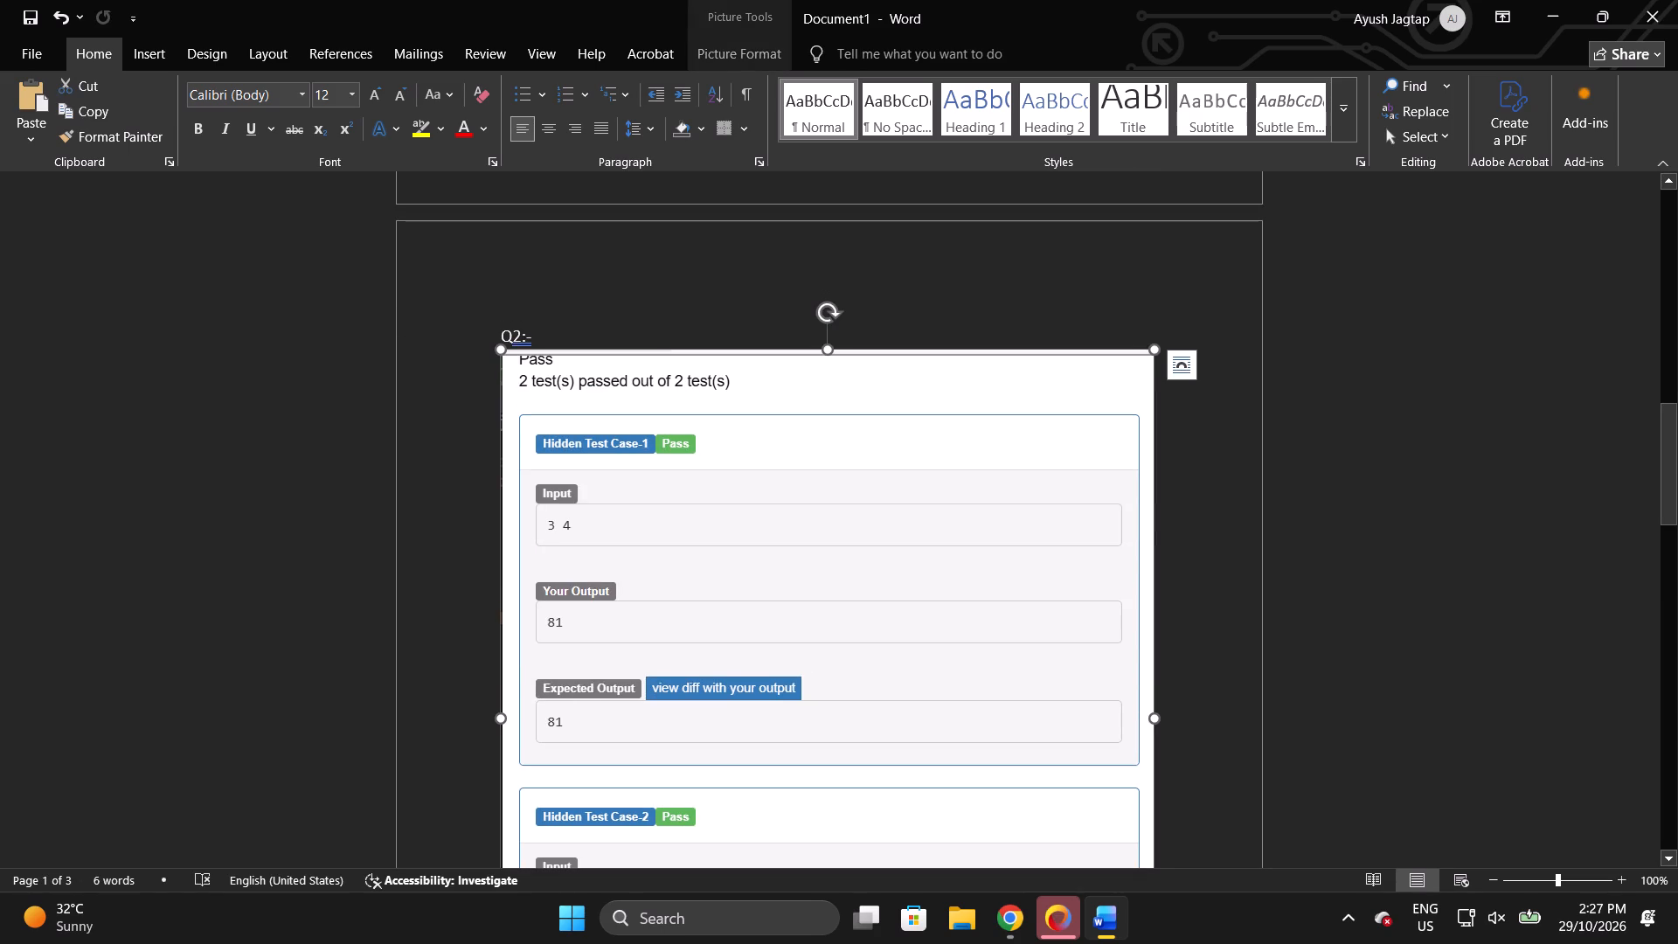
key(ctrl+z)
Shrink the Q2 test-results picture slightly from its lower corner.
scroll(791, 639, down, 2)
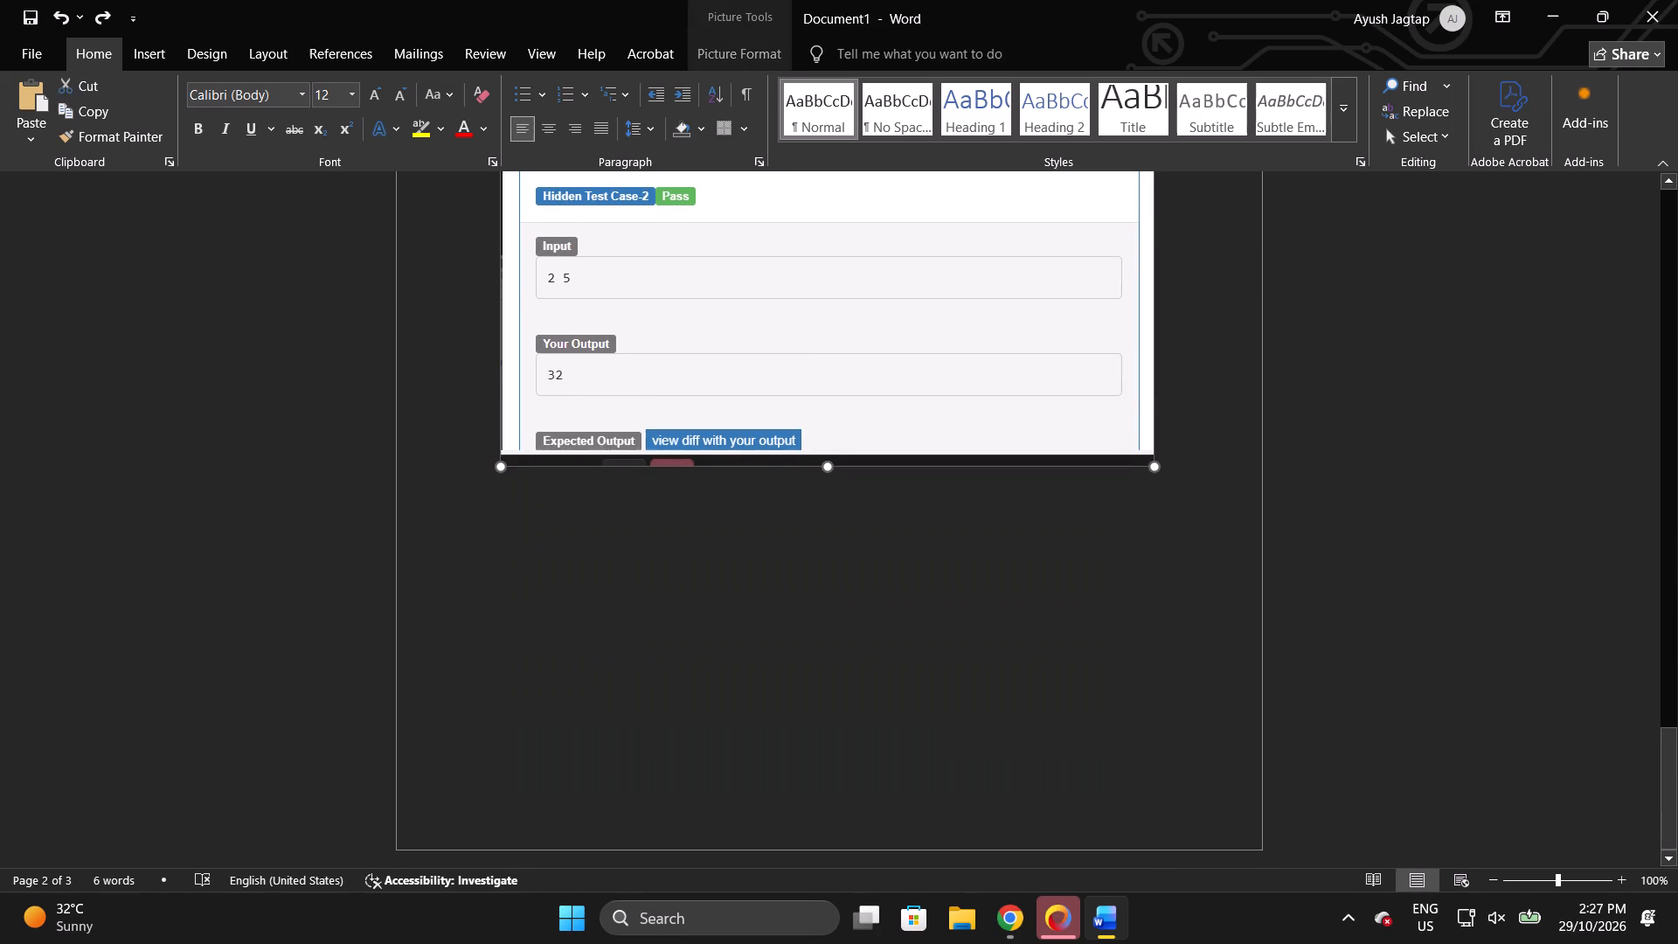
drag(1166, 468, 1131, 438)
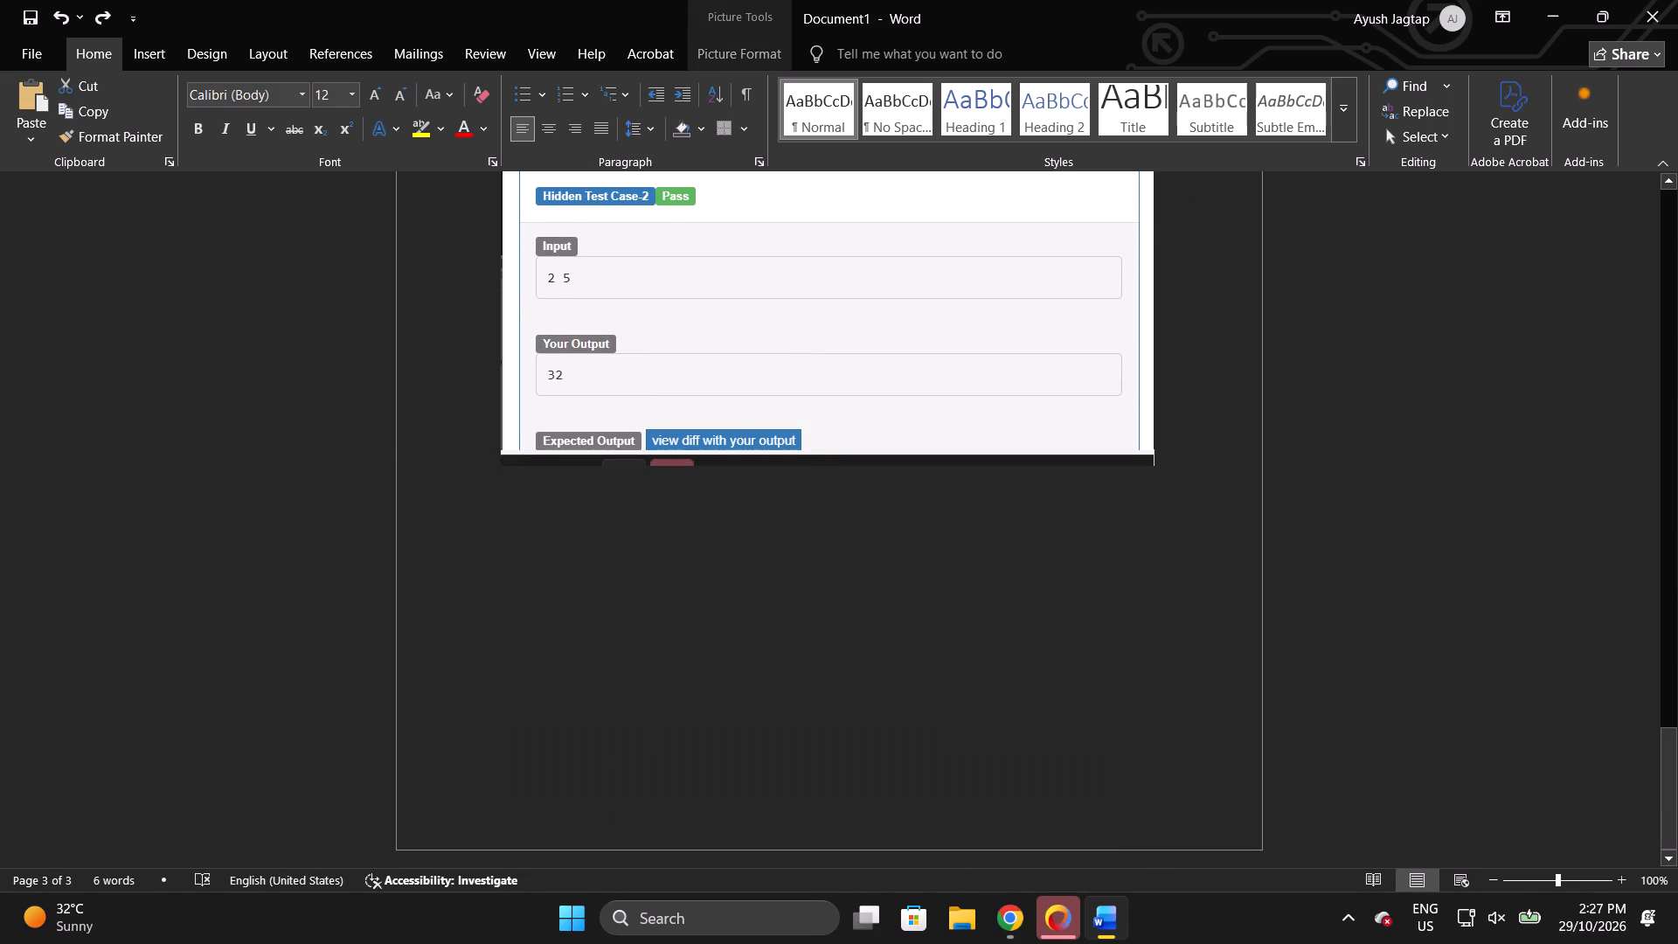
Shrink the Q2 test-results picture proportionally to about two-thirds of its width so it fits beneath the code picture on page 2.
drag(1131, 438, 1128, 435)
click(1128, 435)
drag(1157, 469, 1139, 457)
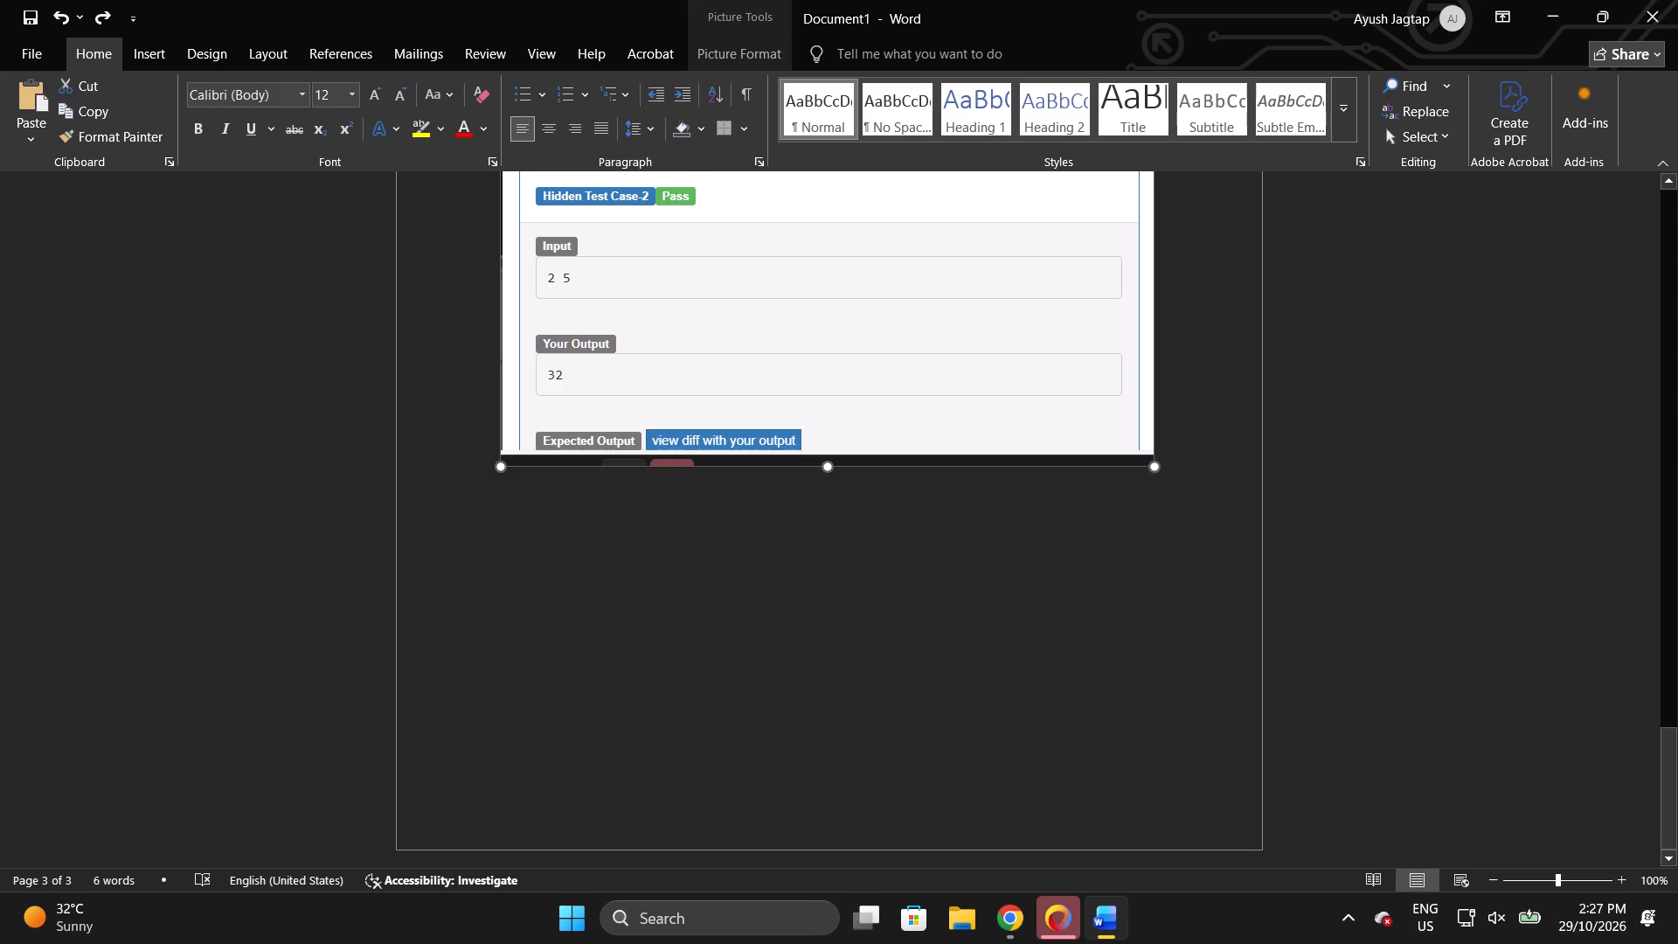
drag(1139, 457, 863, 233)
scroll(745, 326, up, 5)
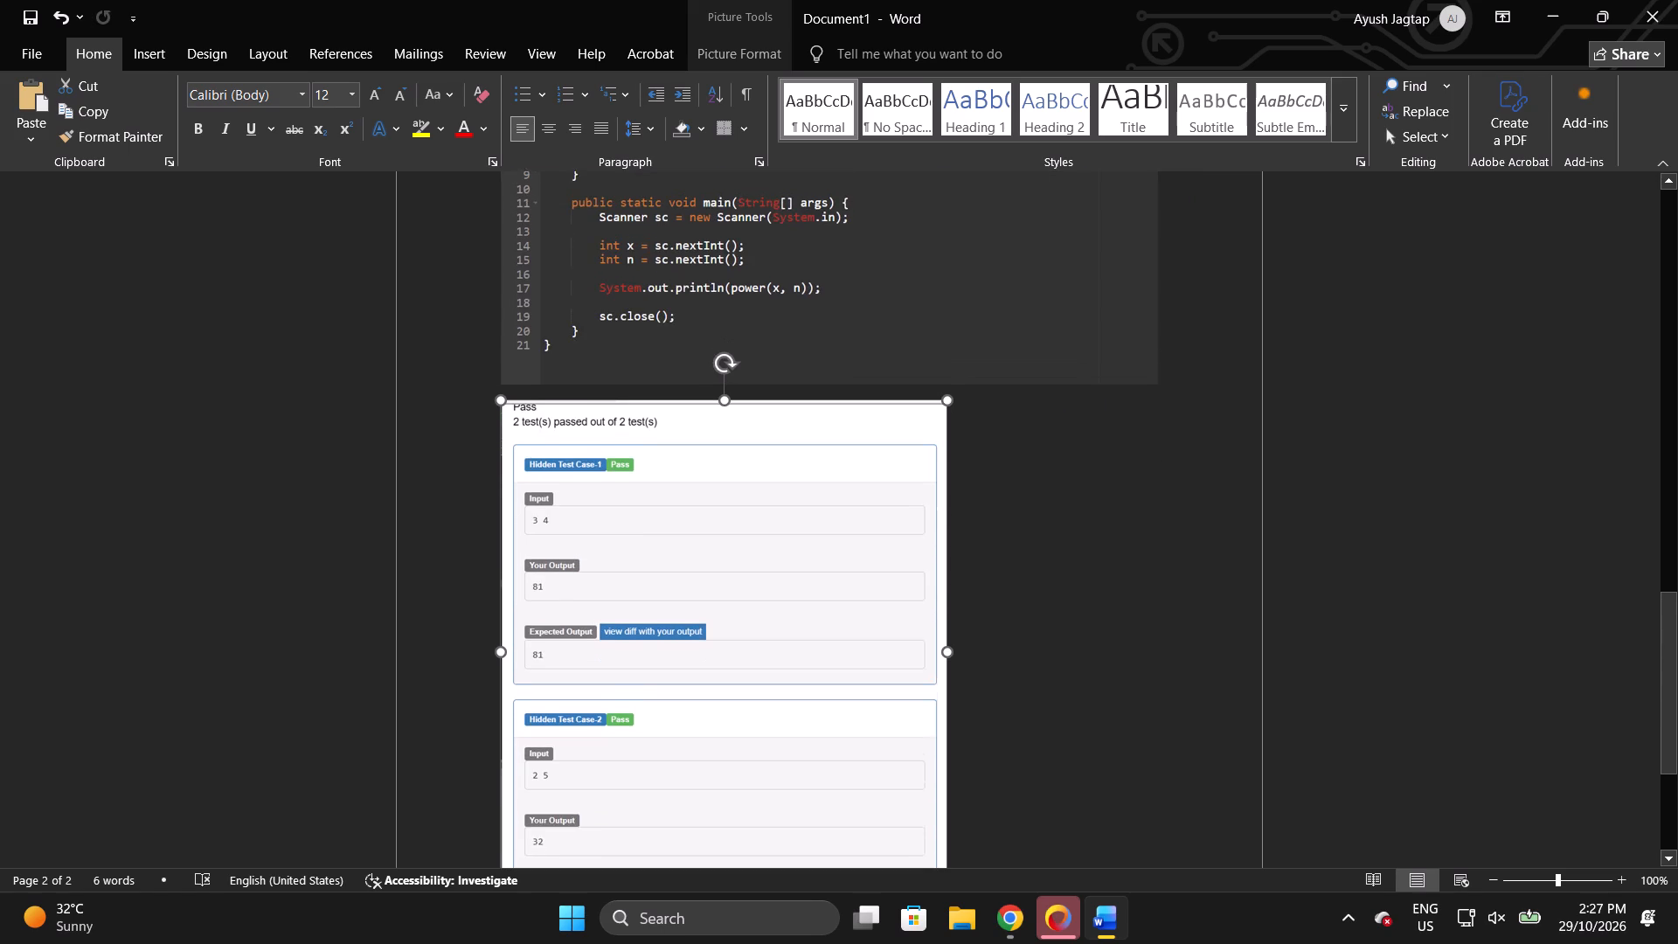
scroll(745, 326, up, 1)
Add blank lines after the Q2 test-results picture and enter the heading "Q3:-" at the top of a new page.
click(1089, 416)
scroll(1016, 507, down, 8)
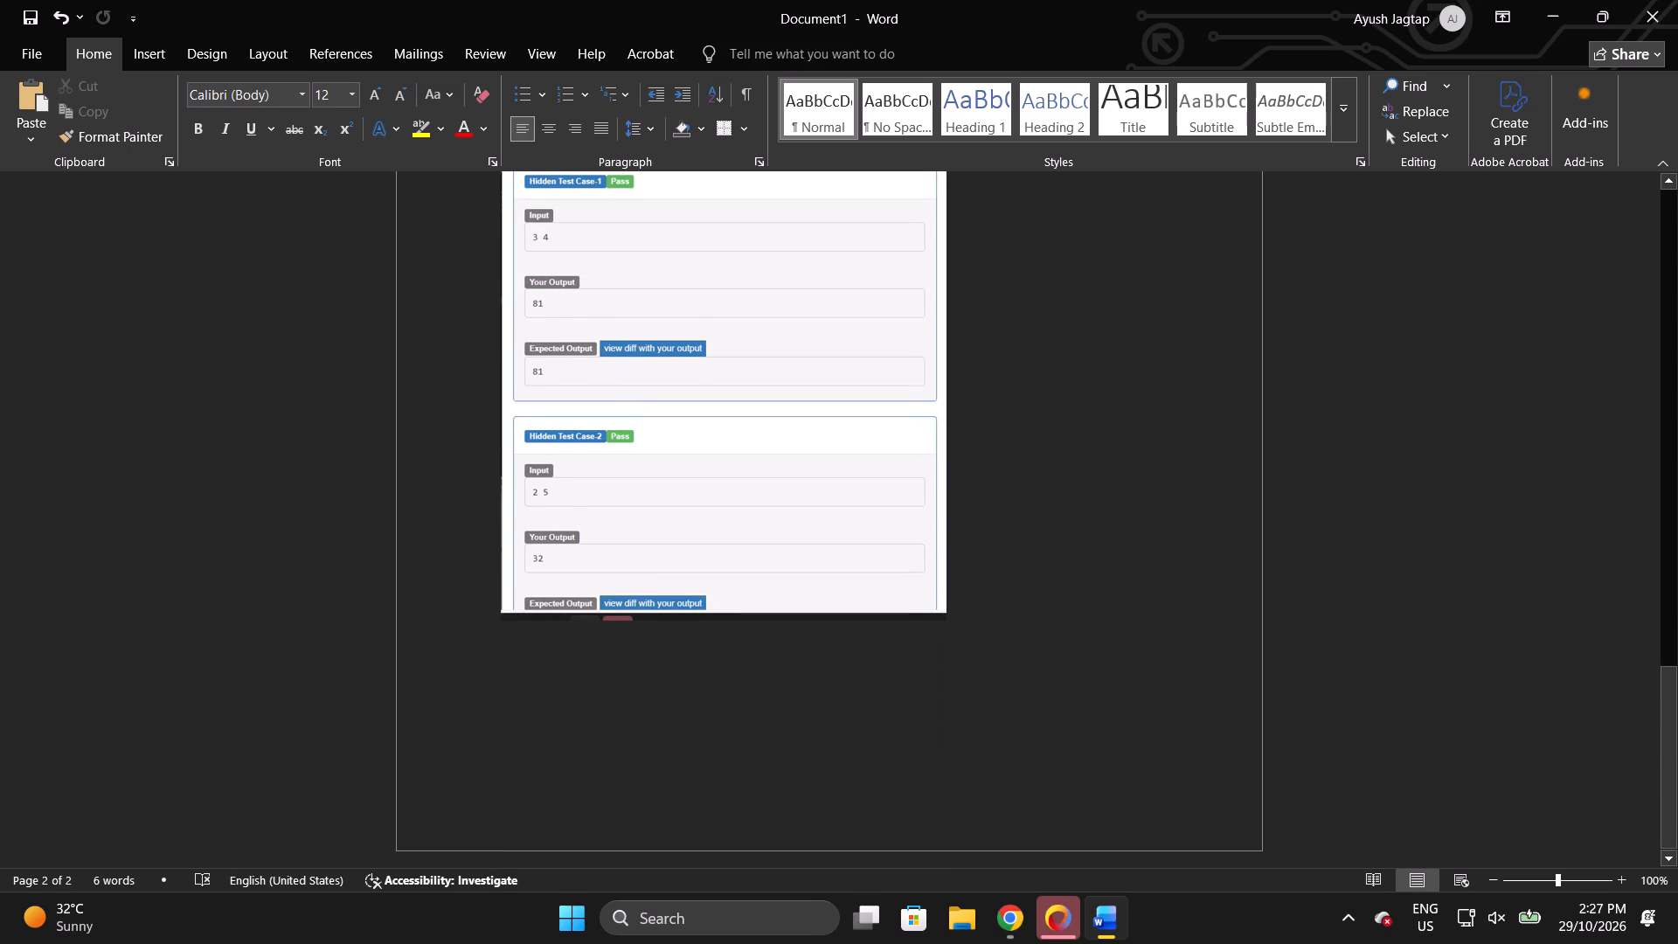
scroll(1016, 507, down, 1)
click(989, 573)
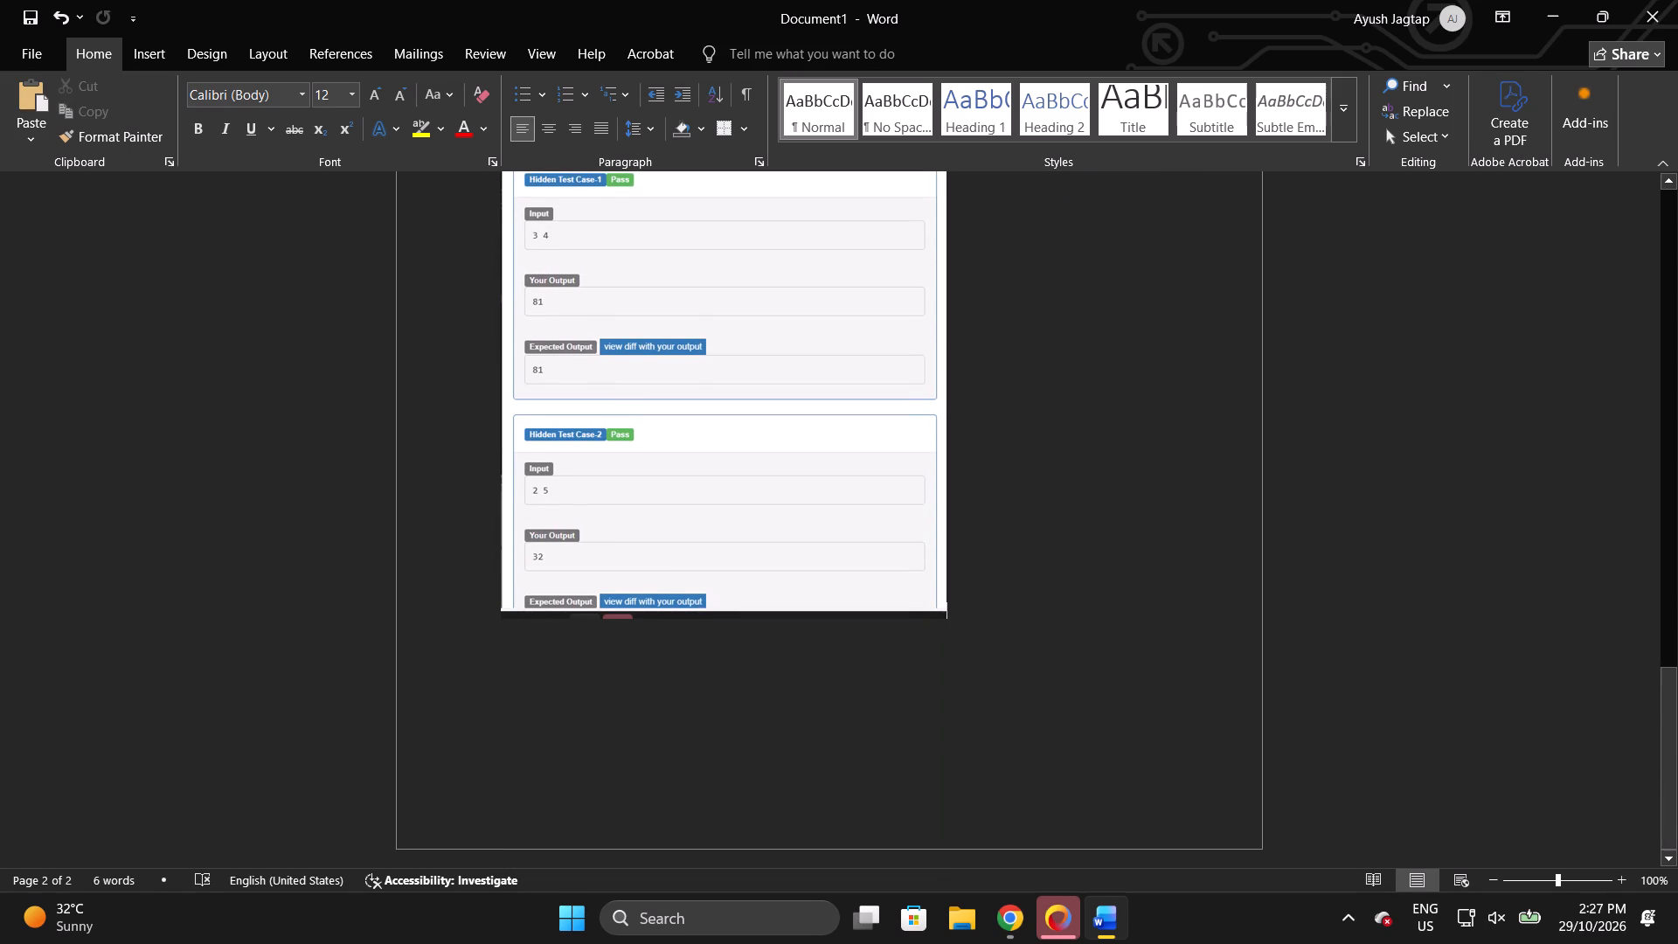
key(Return)
key(Return)
key(Return)
key(Return)
key(Return)
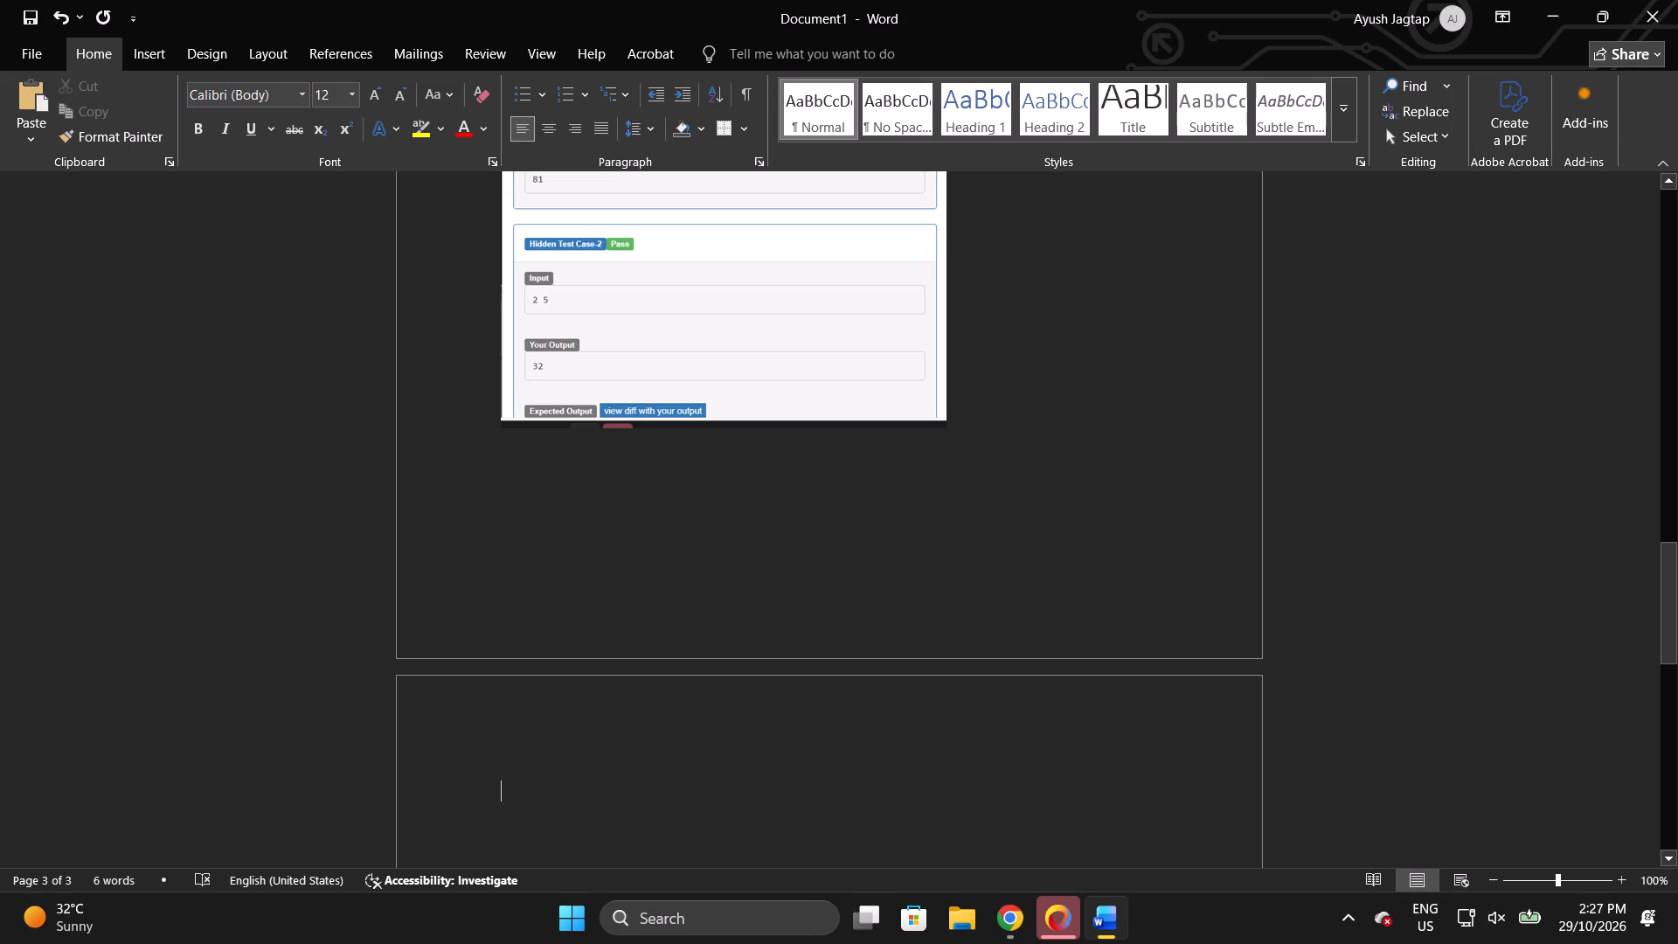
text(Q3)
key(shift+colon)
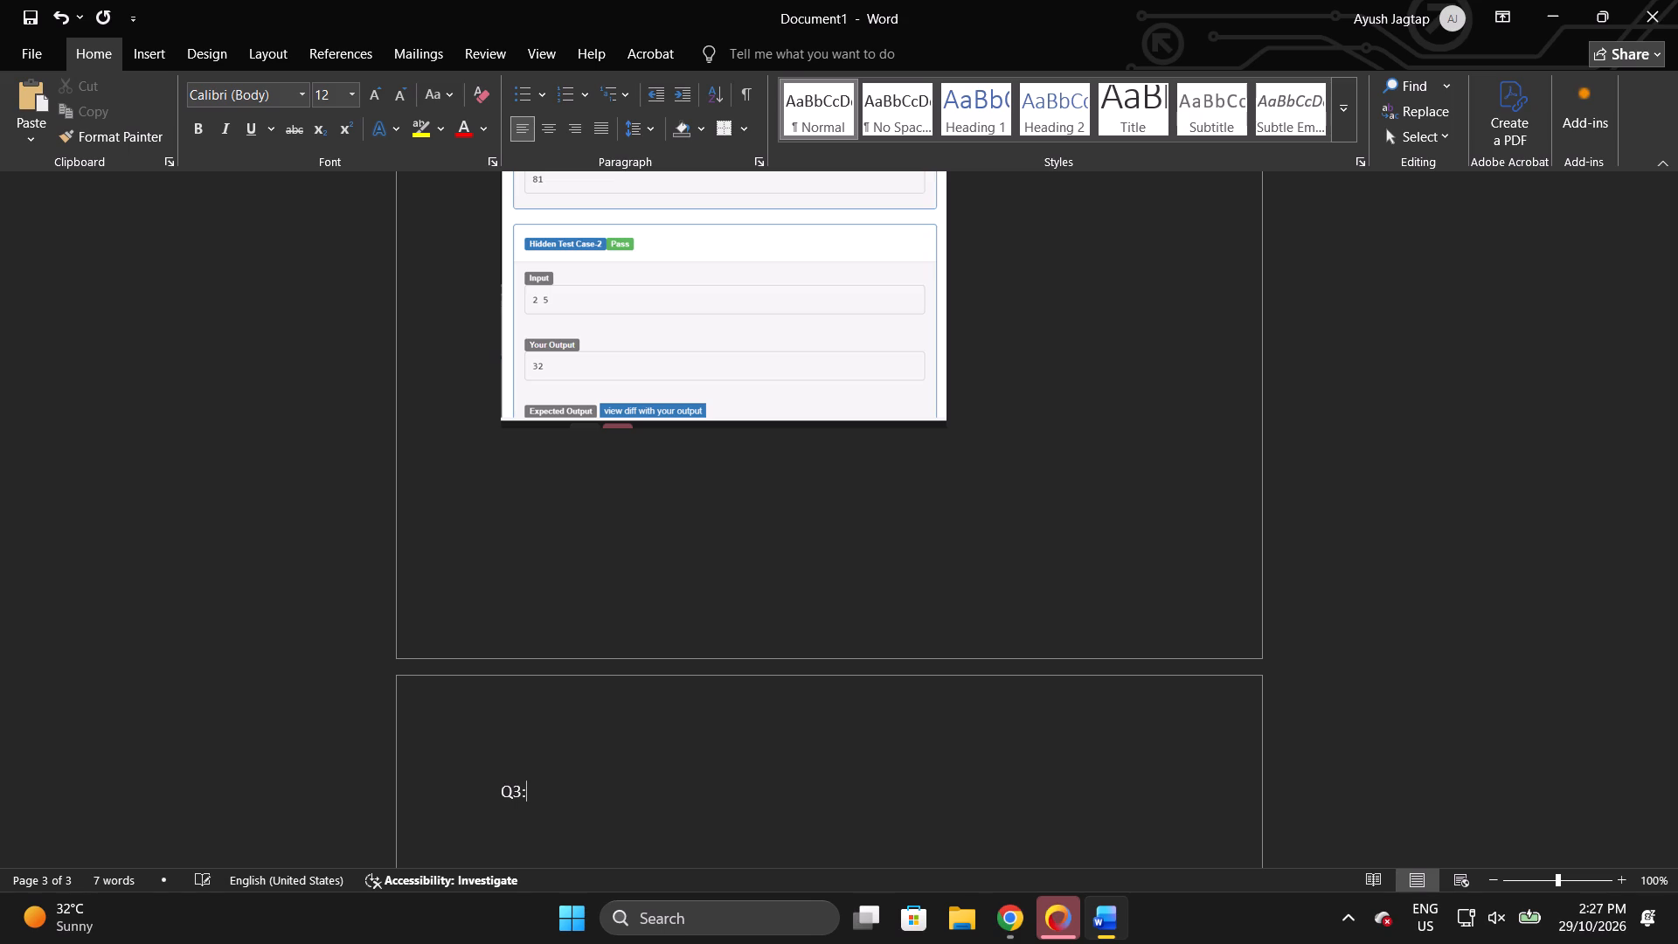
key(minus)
Switch to Chrome, return to the Java_PBL_Batch-2 classroom and open the "JTextField and JPasswordField" assignment.
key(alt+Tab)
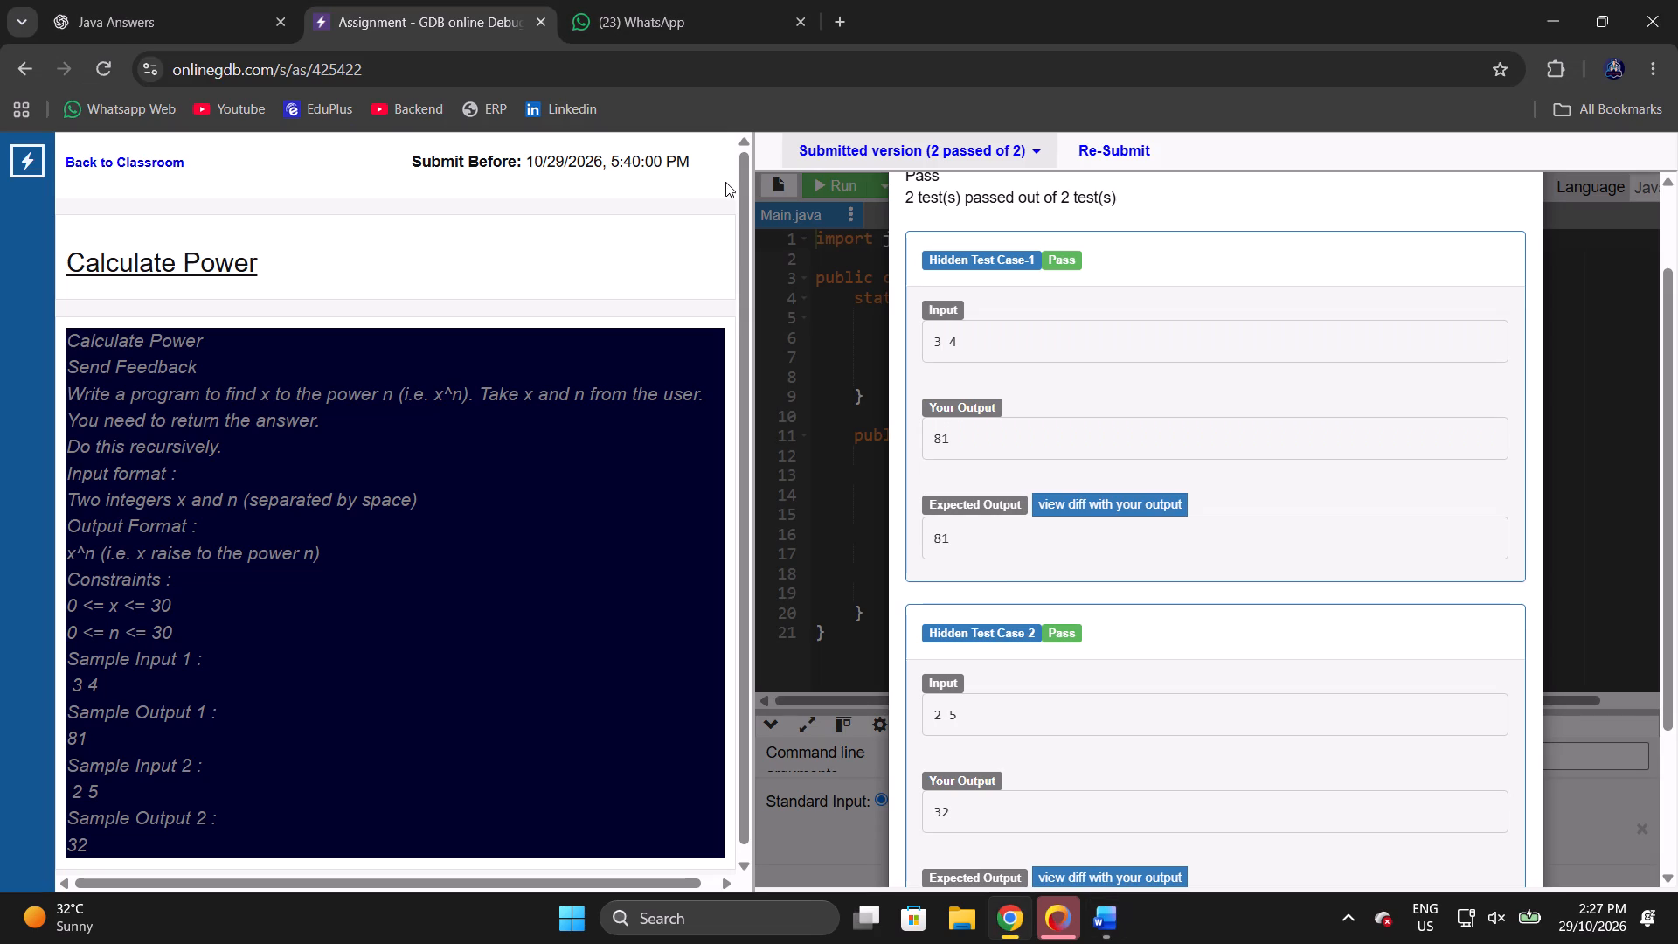
click(160, 150)
click(153, 161)
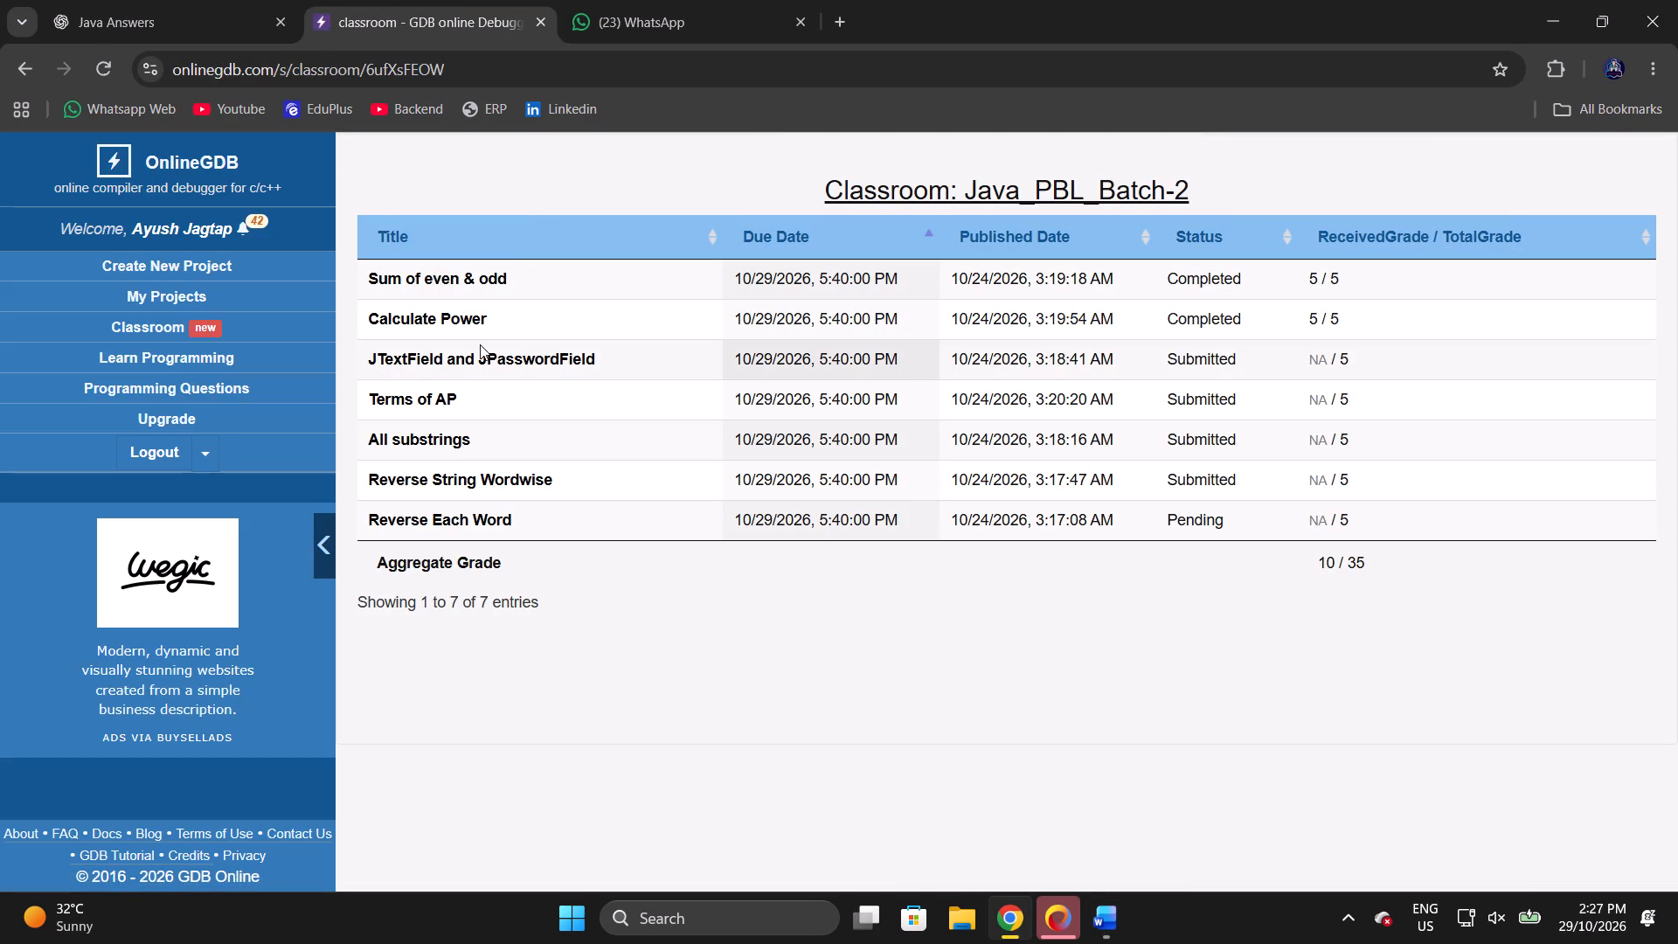
click(470, 355)
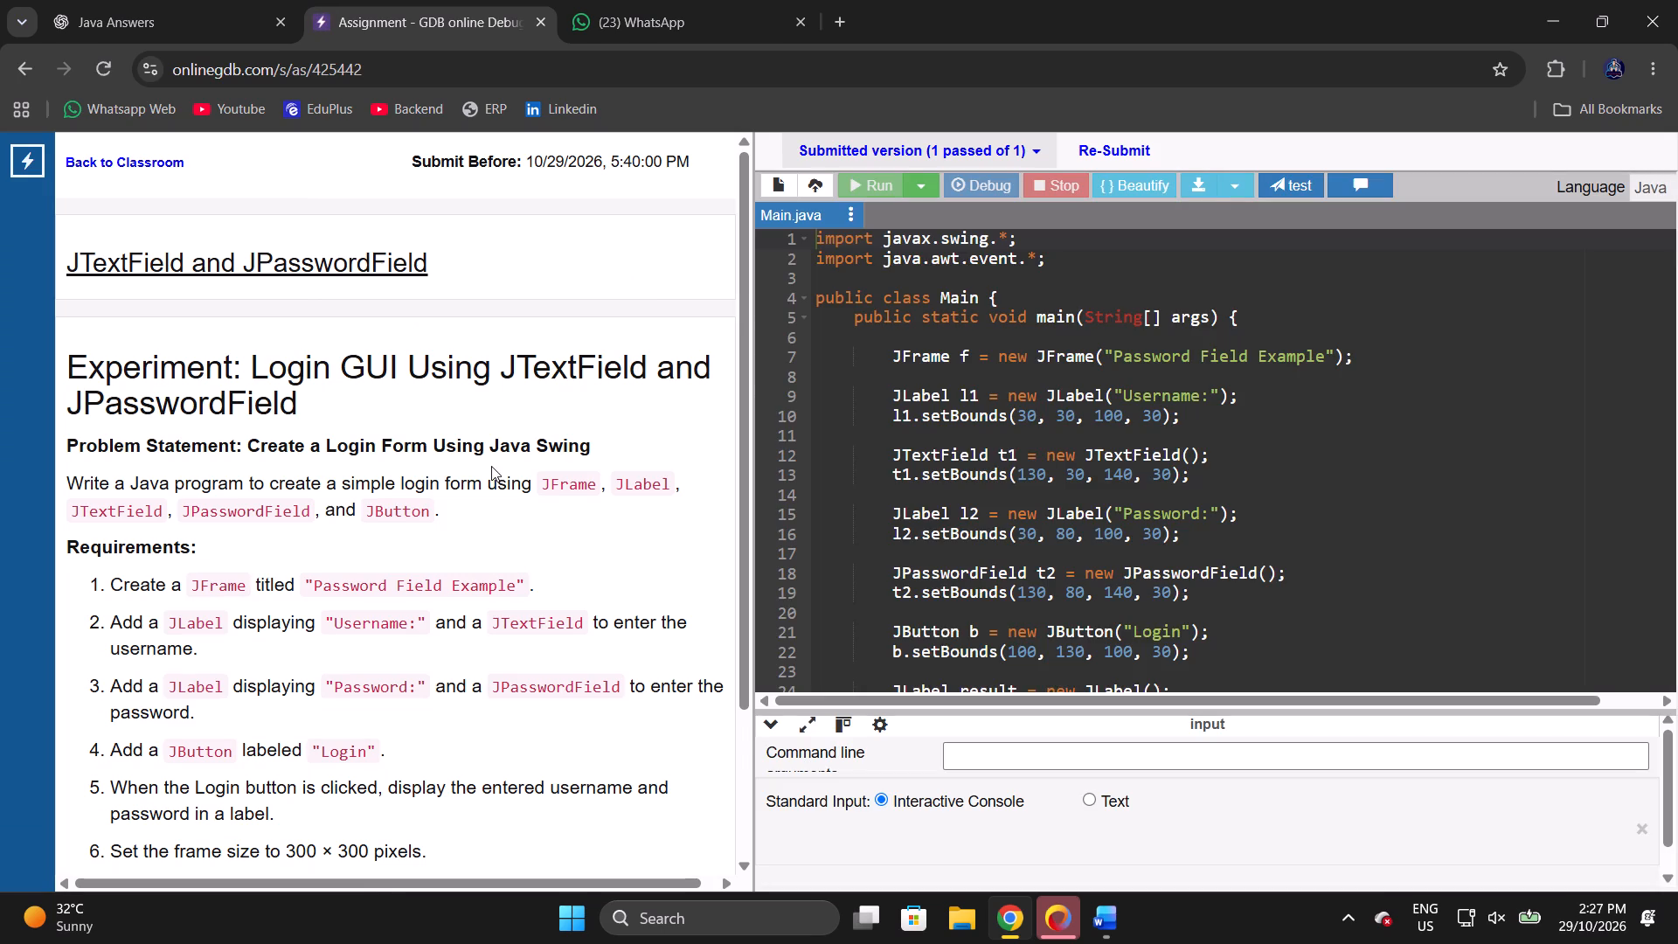
Review the submitted Main.java code of the "JTextField and JPasswordField" assignment and capture a screenshot of it.
scroll(1156, 519, down, 5)
scroll(1156, 519, up, 2)
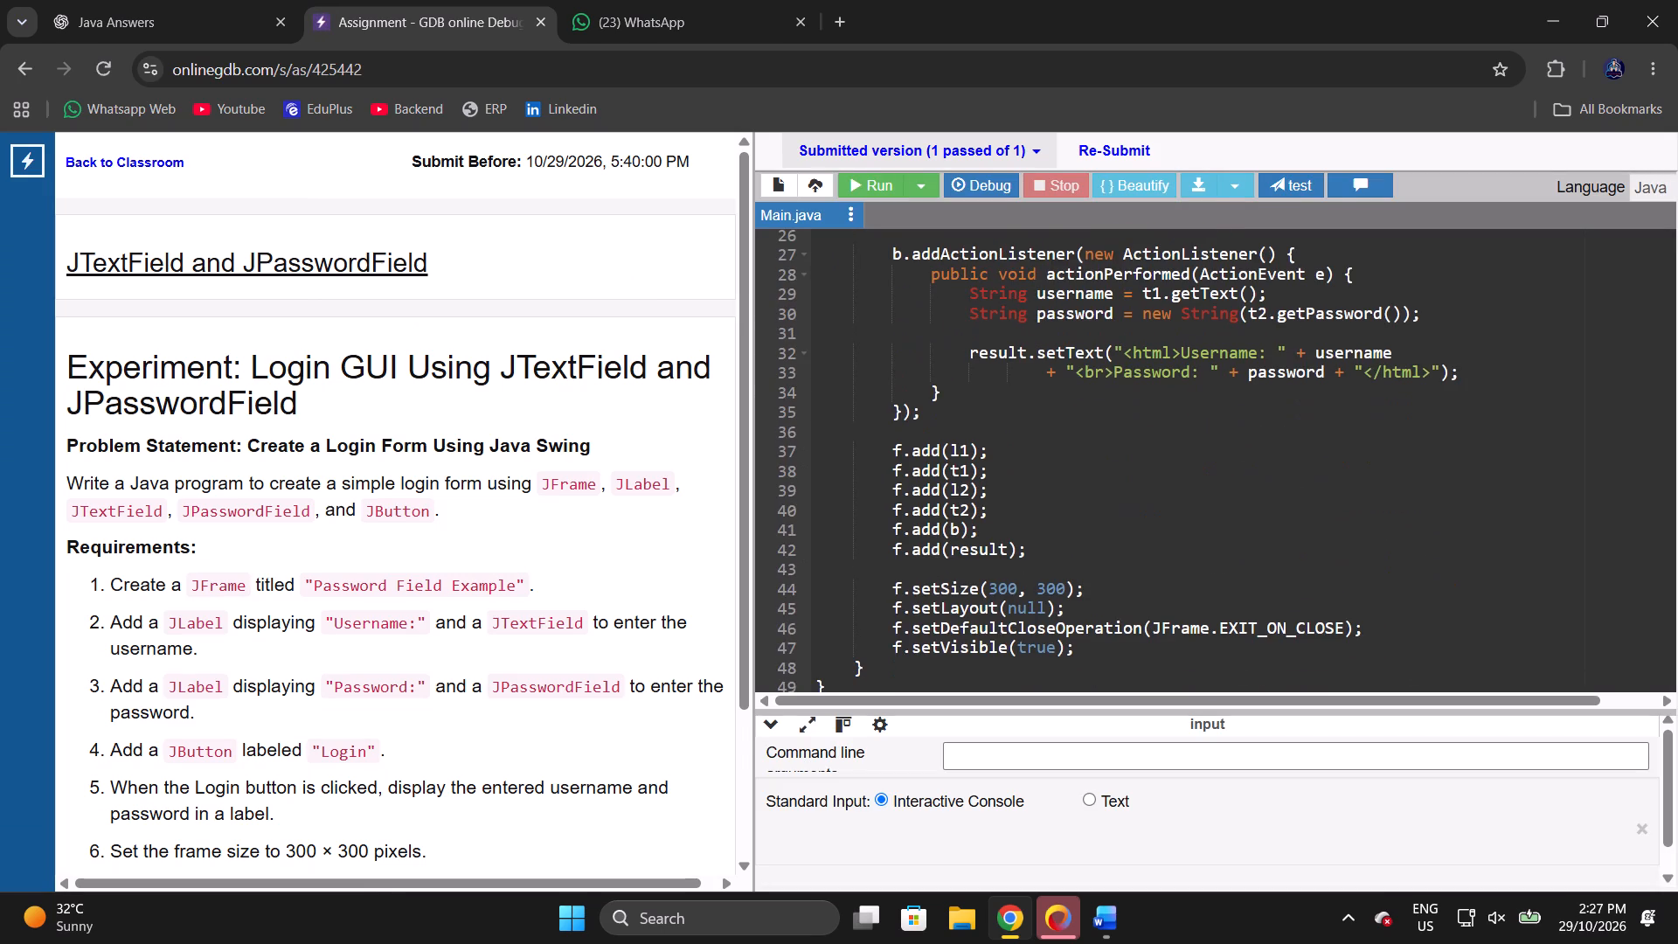
scroll(1156, 519, up, 2)
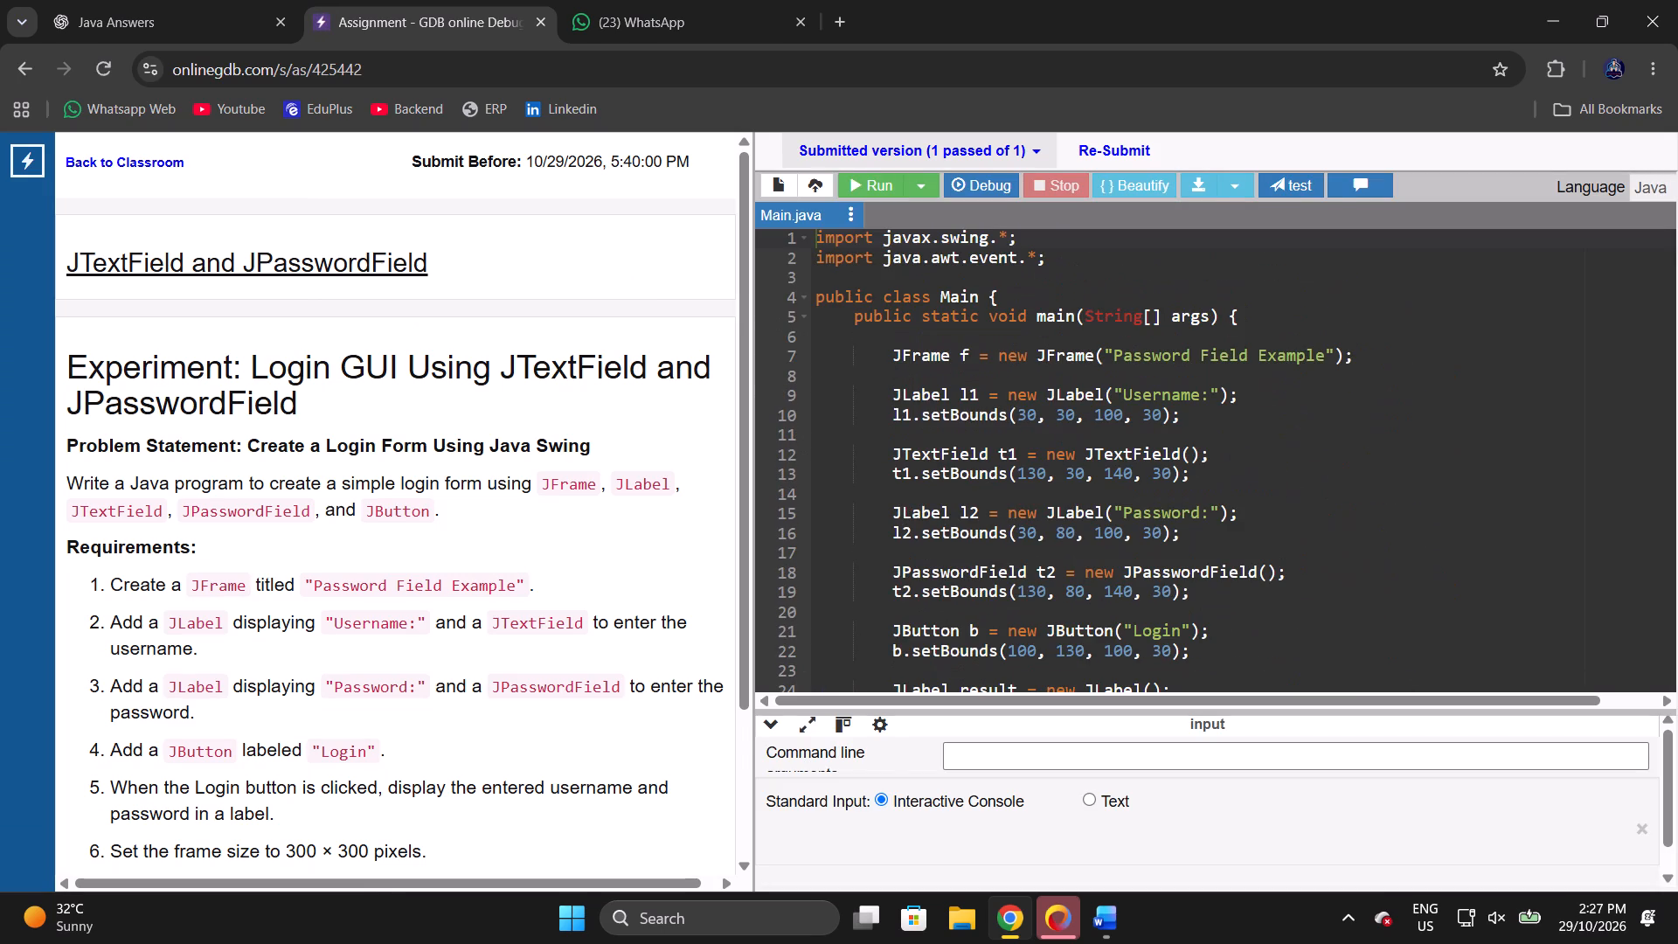
key(Print)
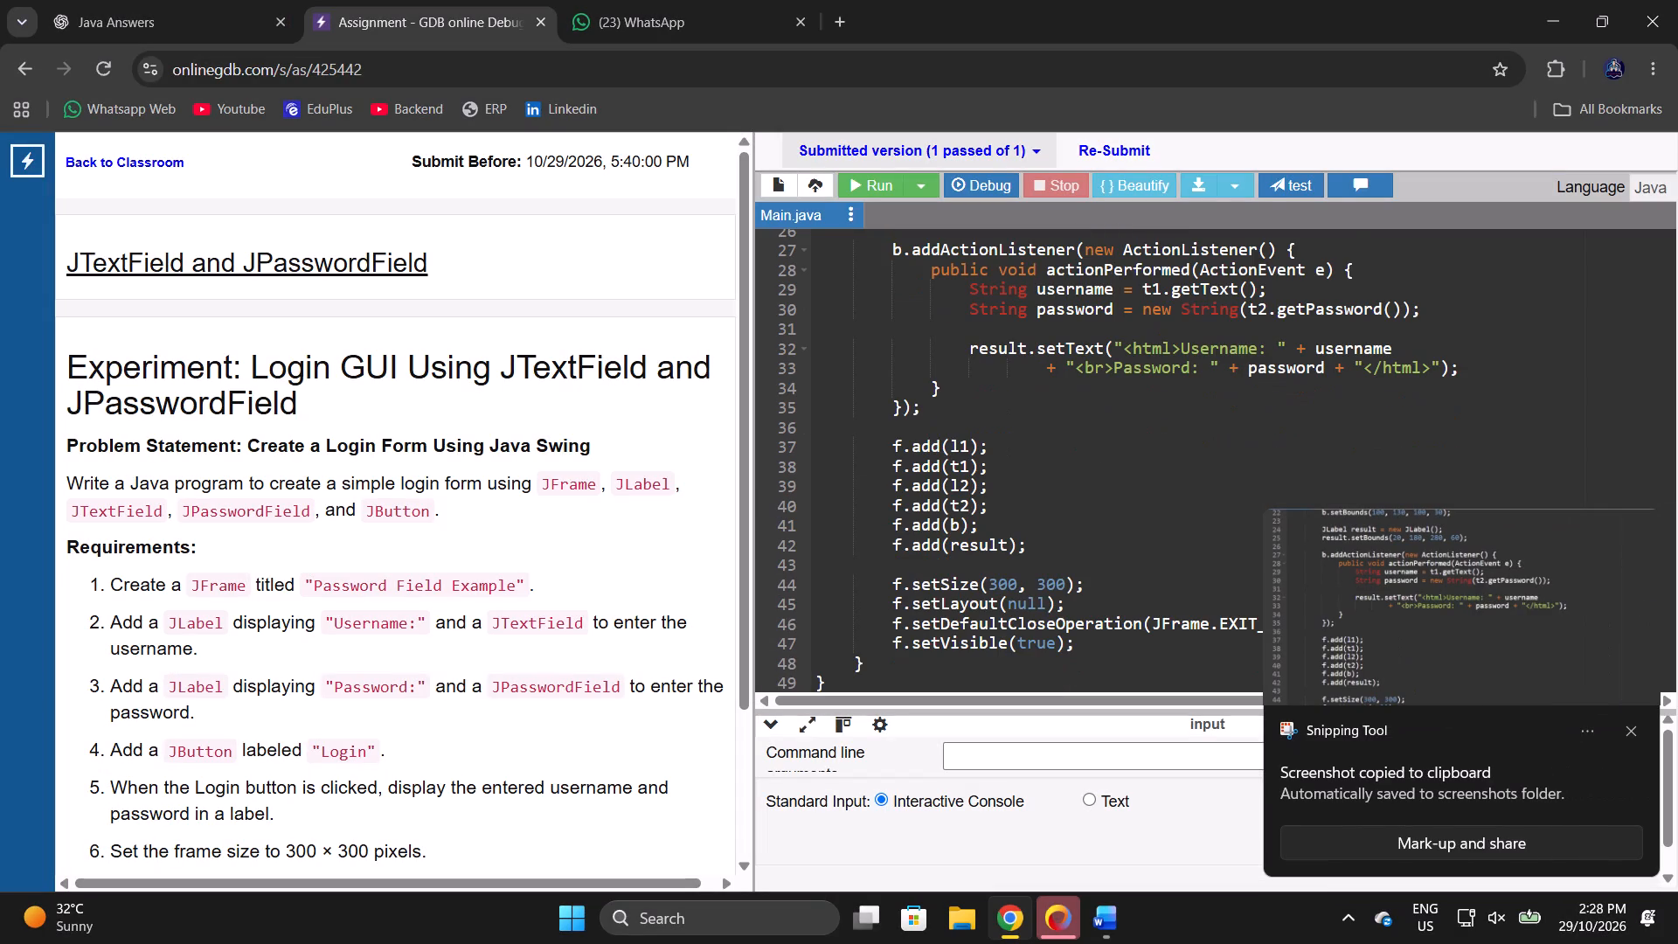
Snip lines 43 to 49 of Main.java in the "JTextField and JPasswordField" assignment.
click(1619, 725)
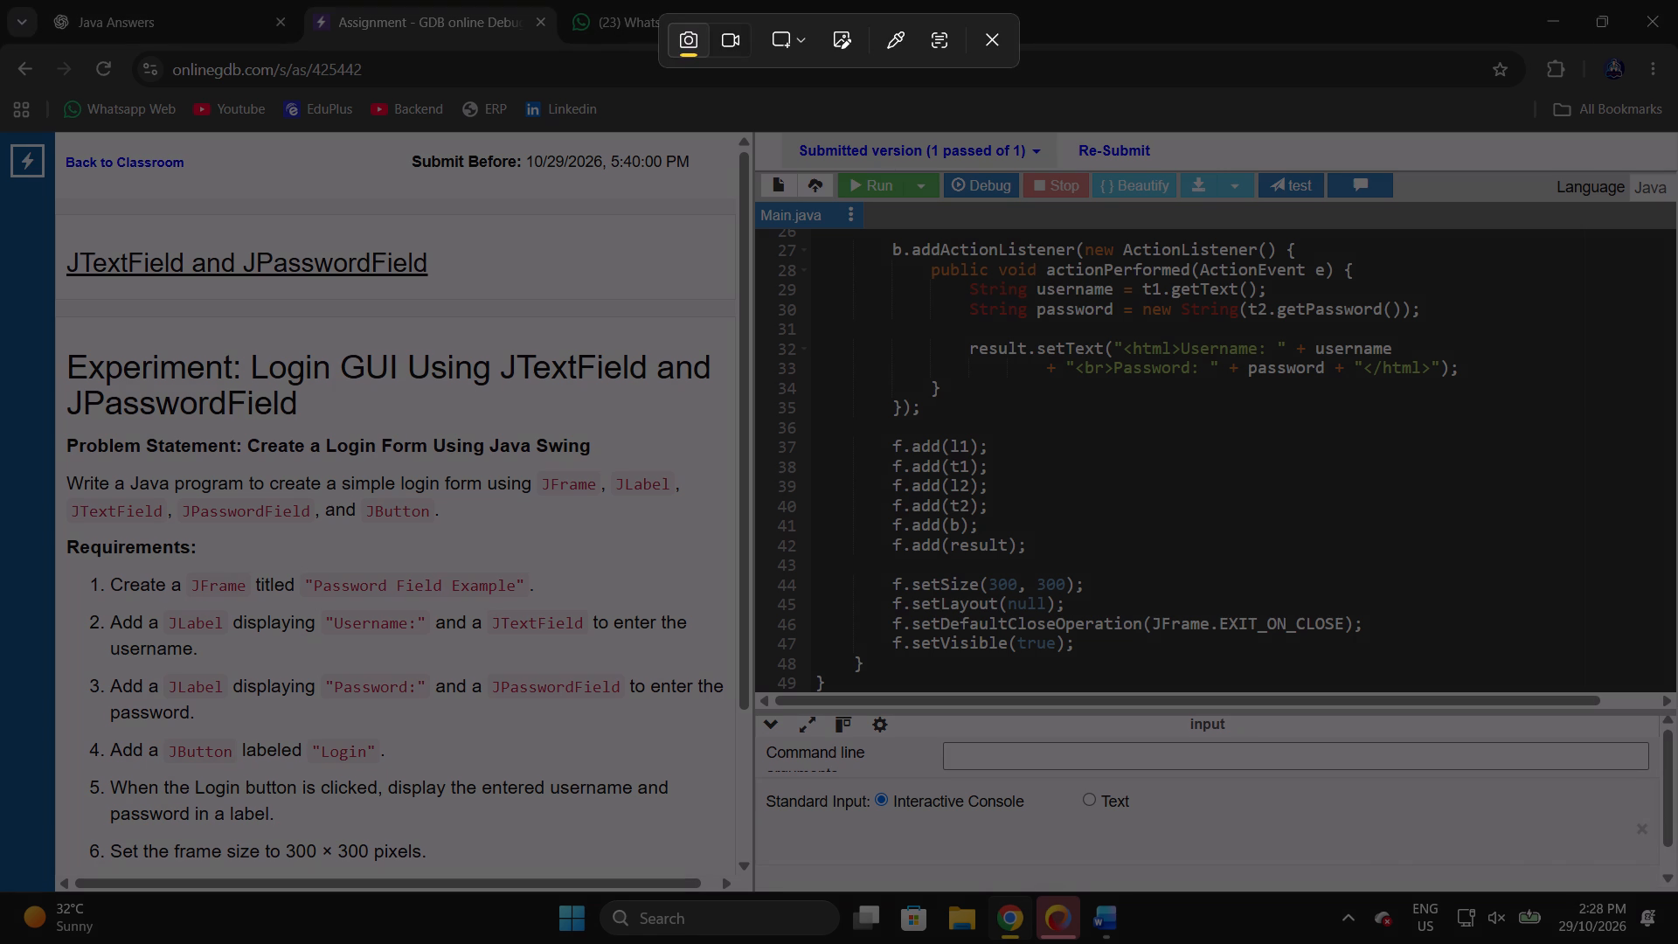
drag(754, 559, 1105, 623)
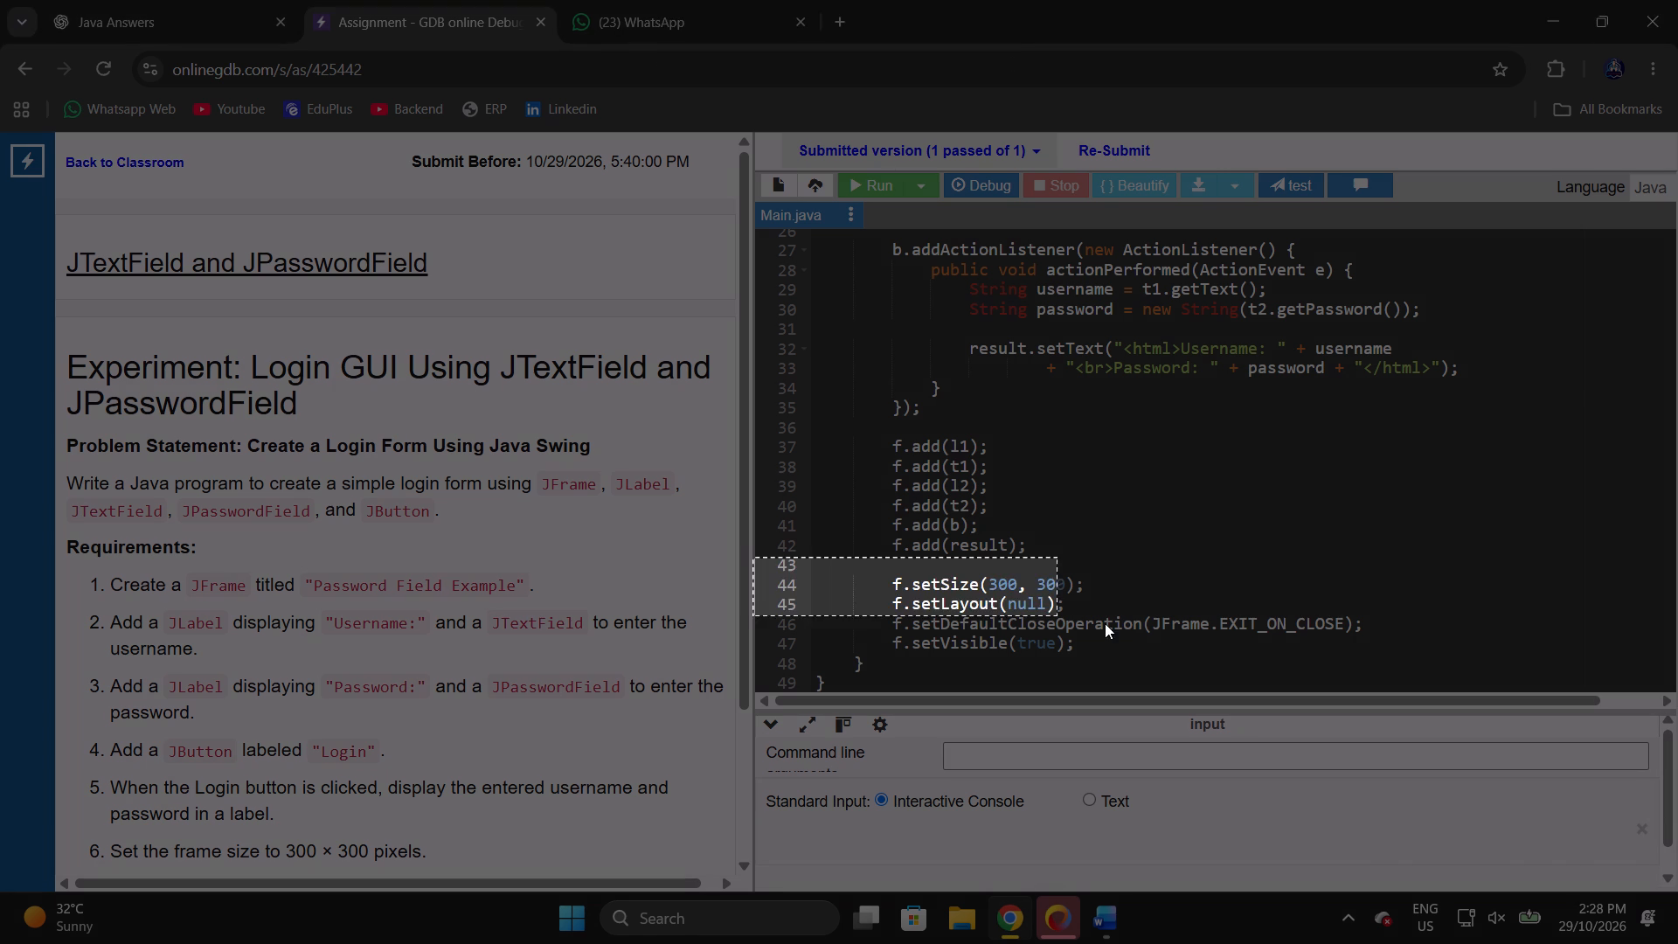
drag(1105, 623, 1677, 687)
Run the test for the JTextField and JPasswordField code and snip the Test Result from the pass summary down to Expected Output.
click(1289, 189)
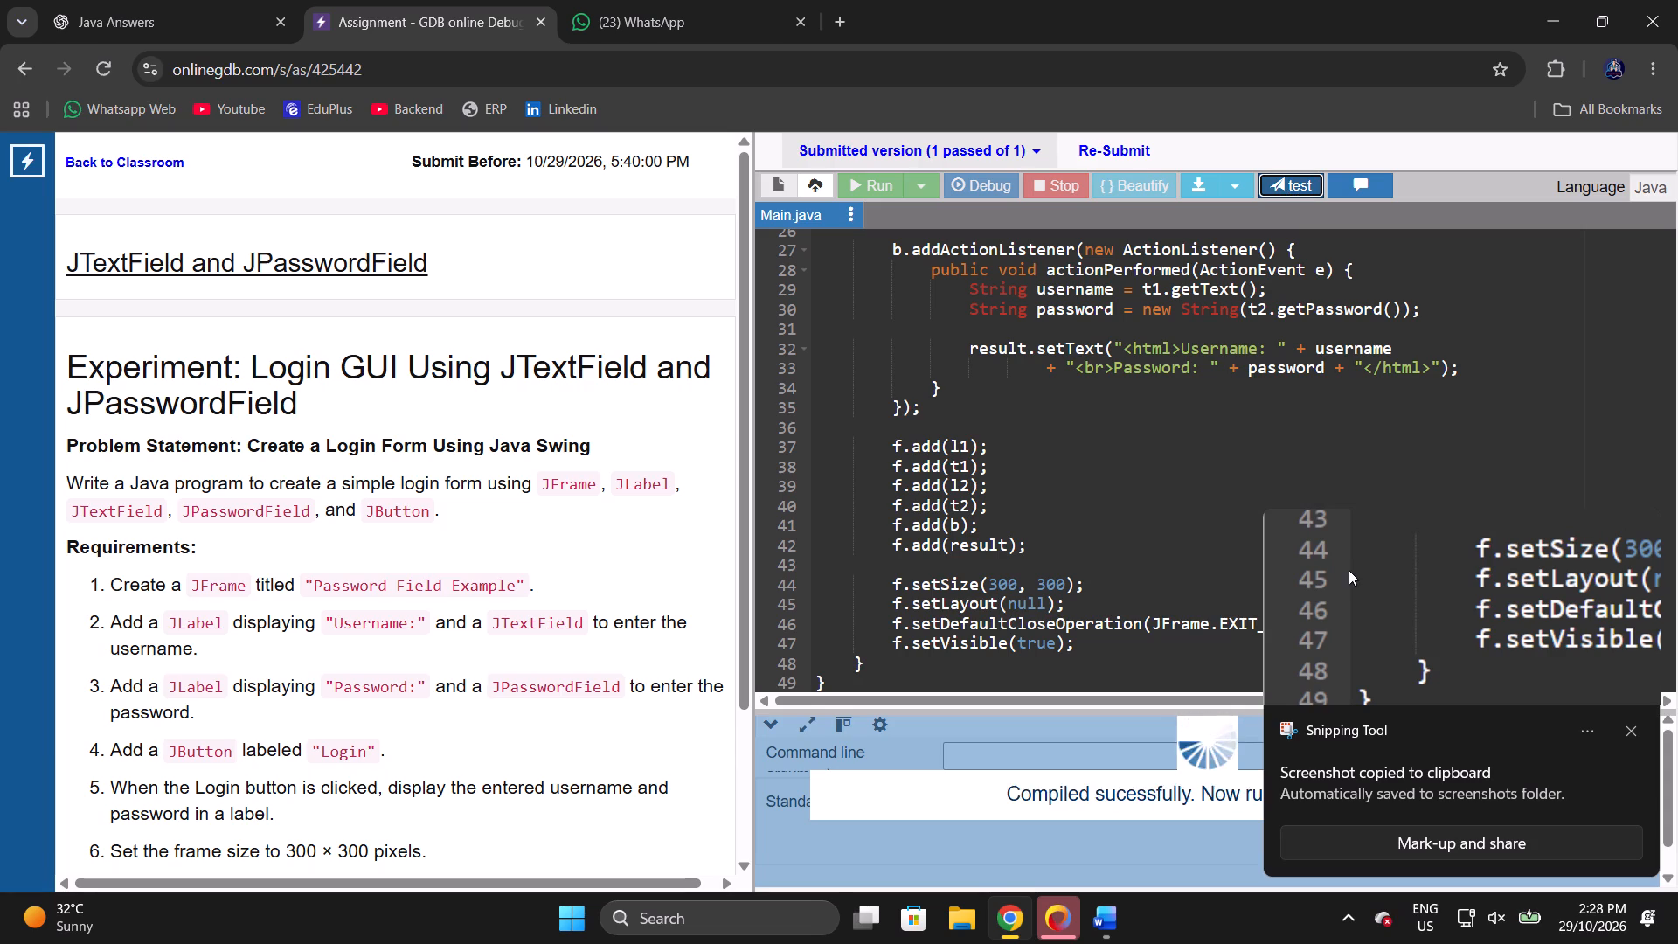
click(1639, 730)
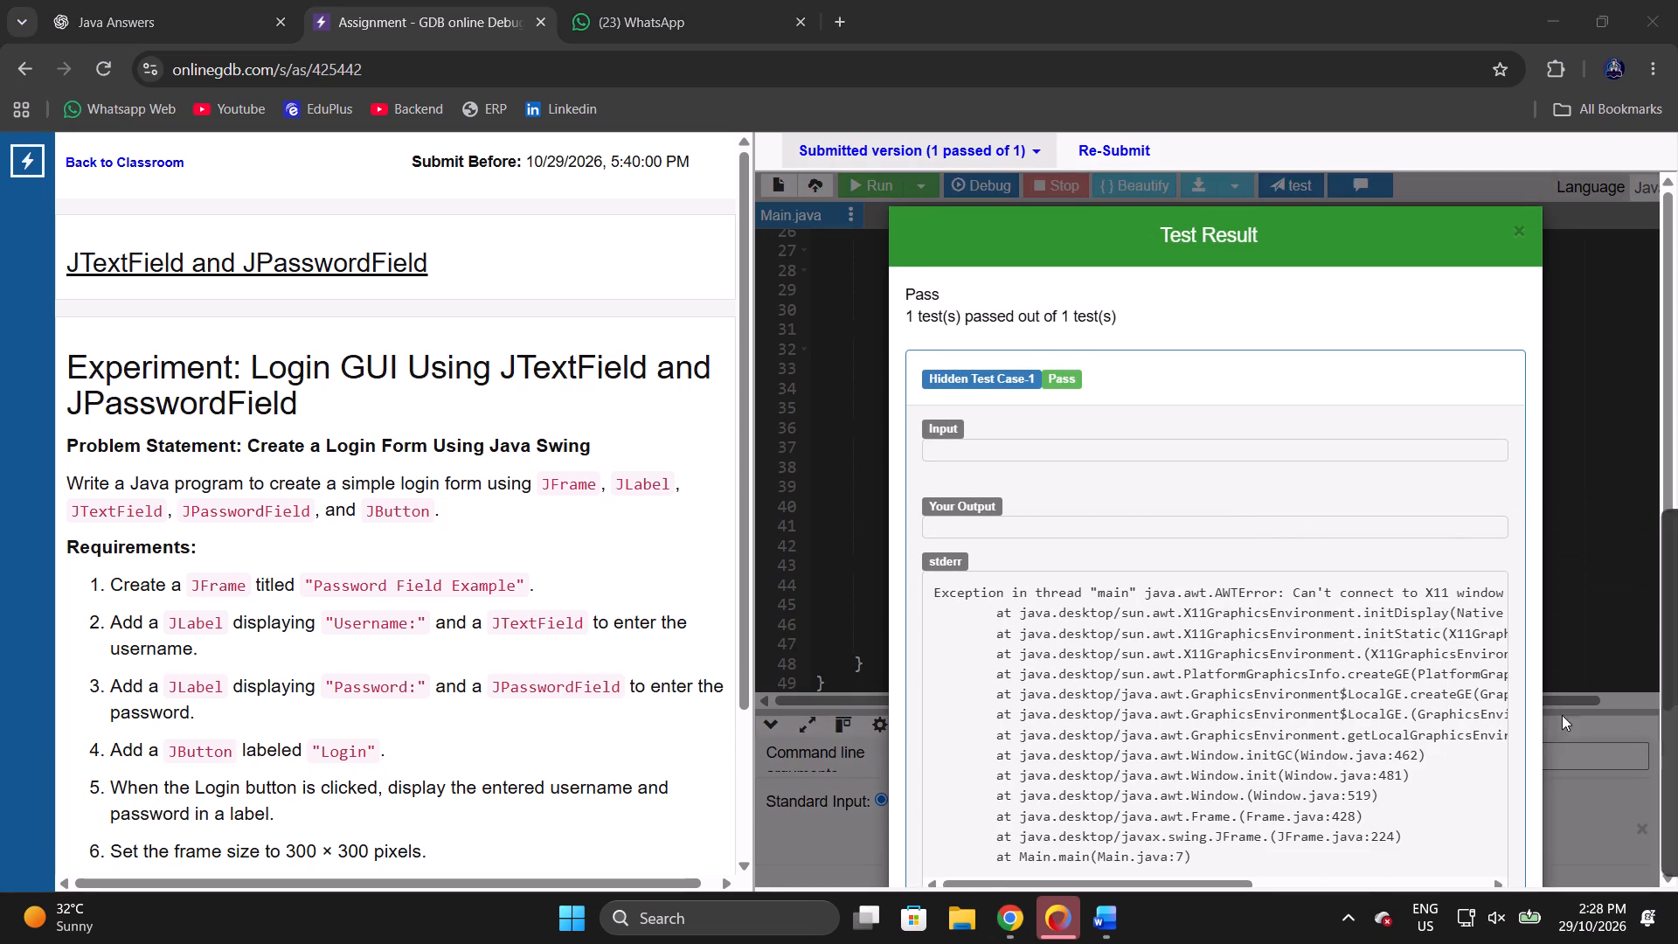
scroll(1271, 662, down, 2)
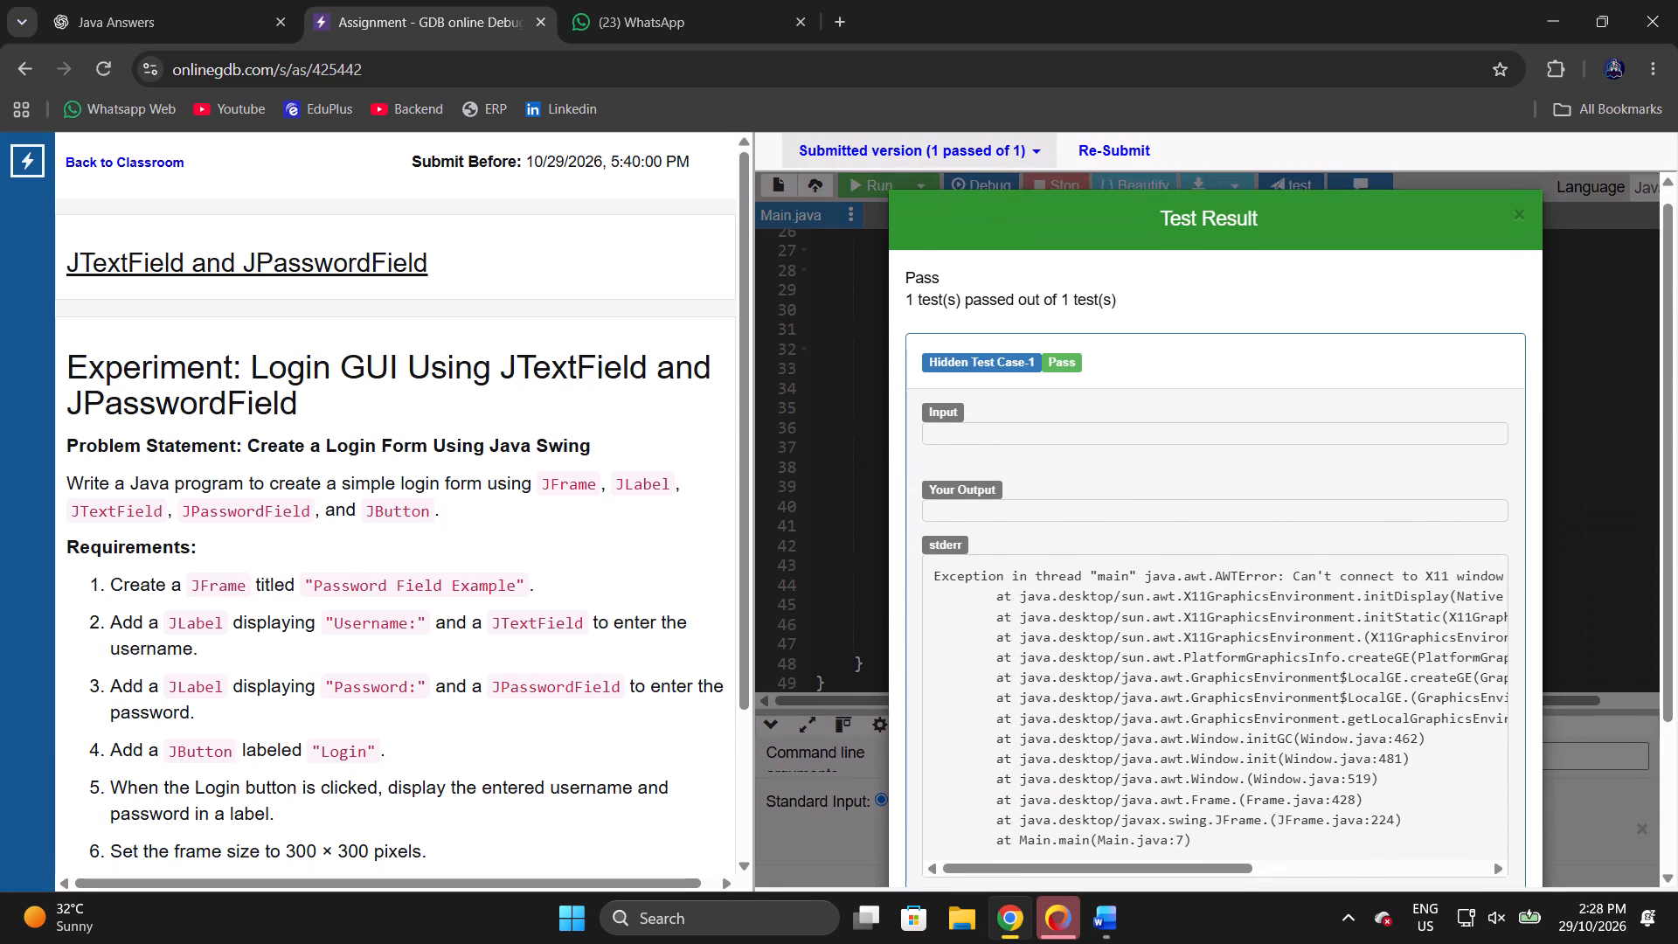
scroll(1271, 662, down, 1)
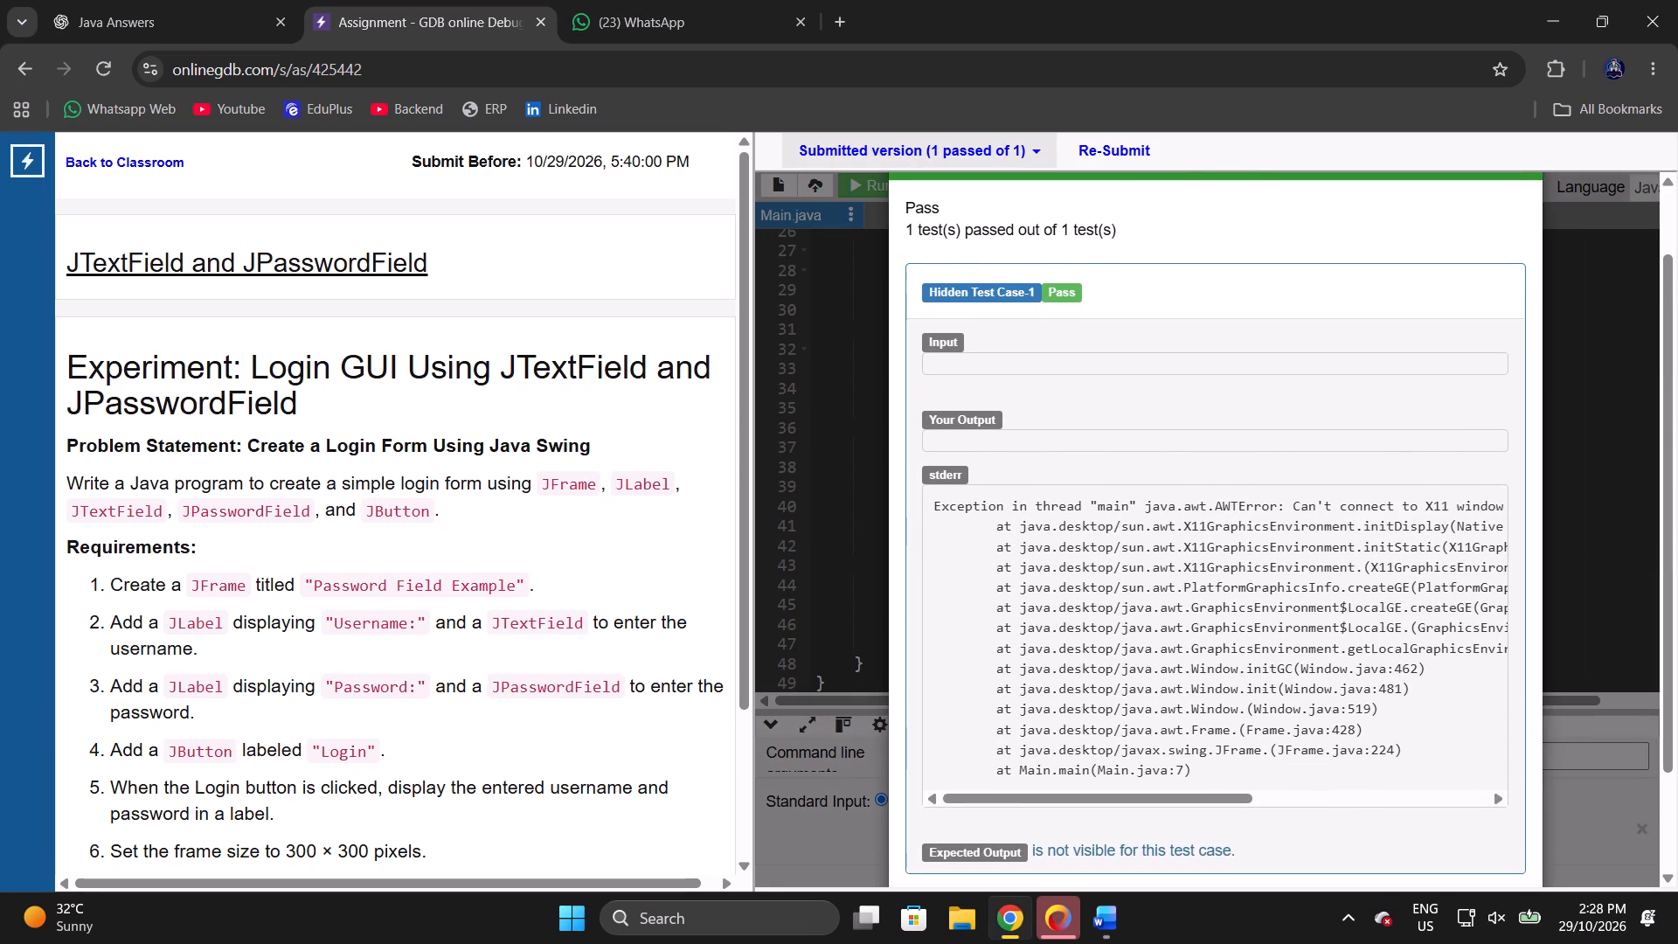
scroll(1271, 662, down, 1)
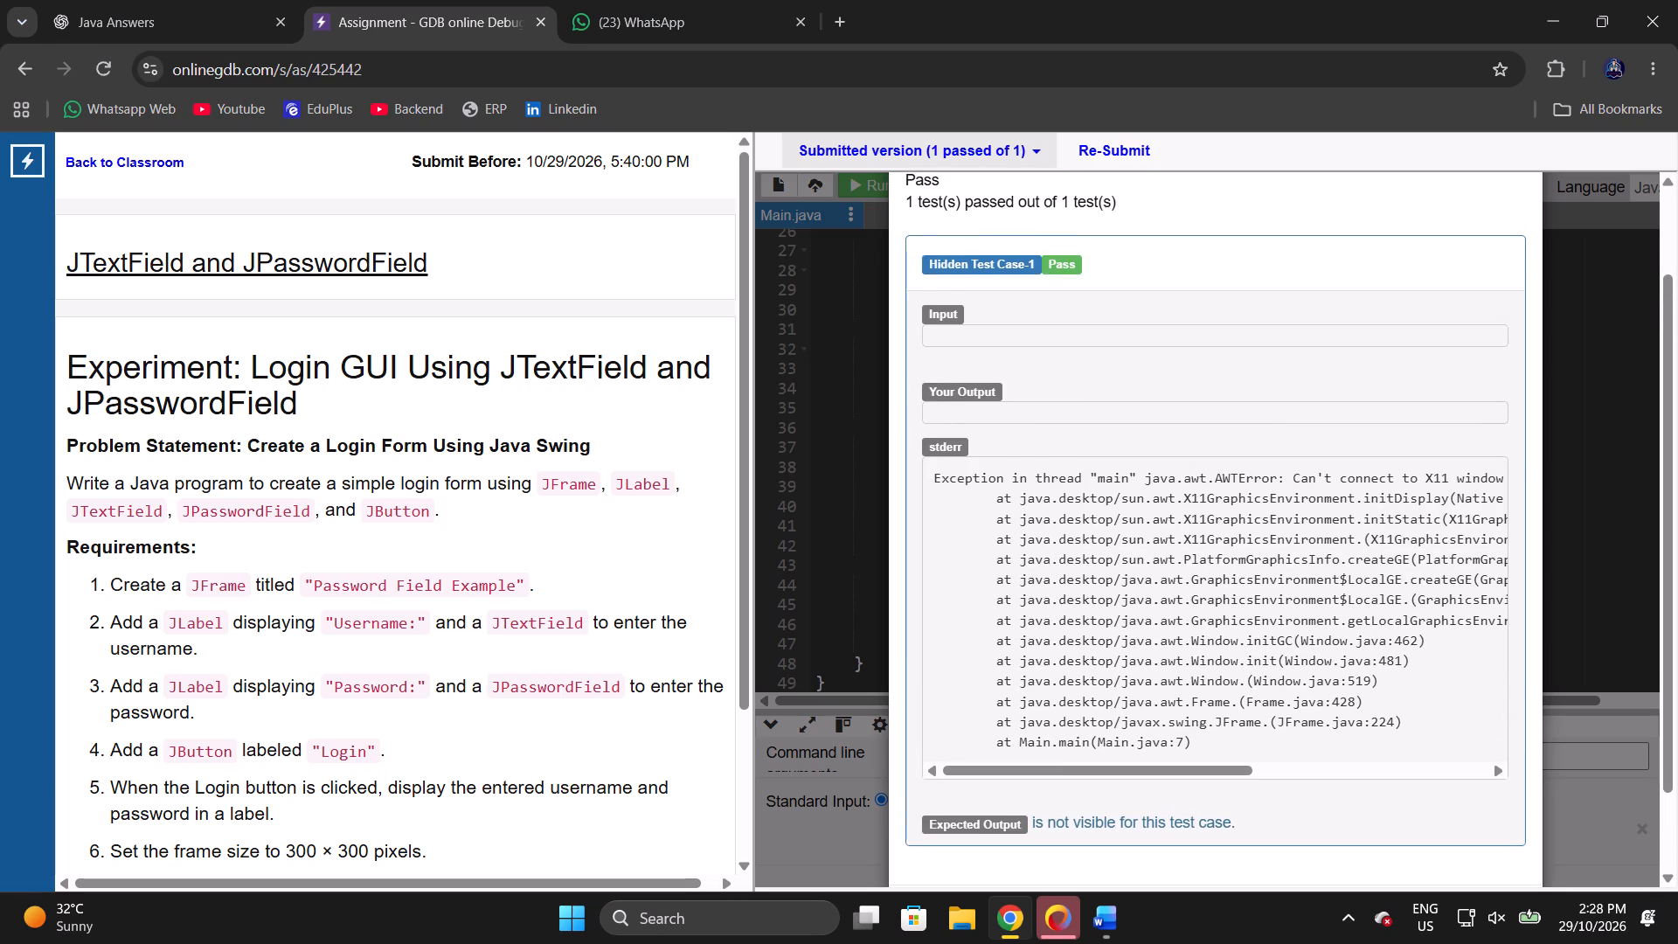
scroll(1271, 662, down, 1)
key(Print)
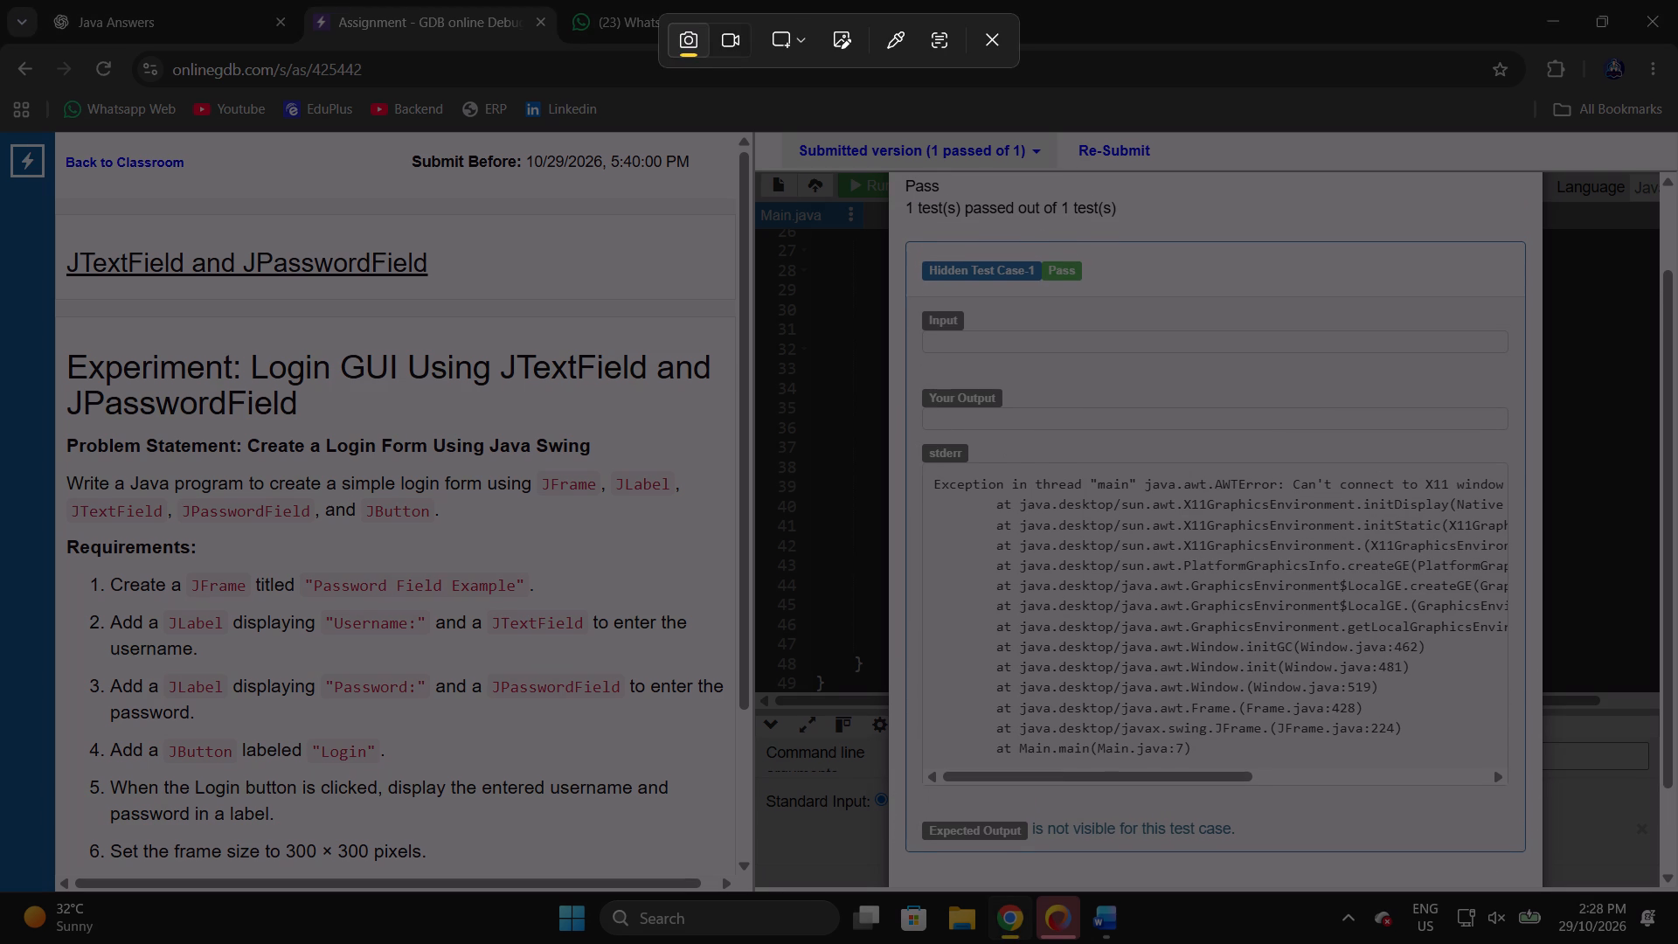
drag(891, 170, 1571, 822)
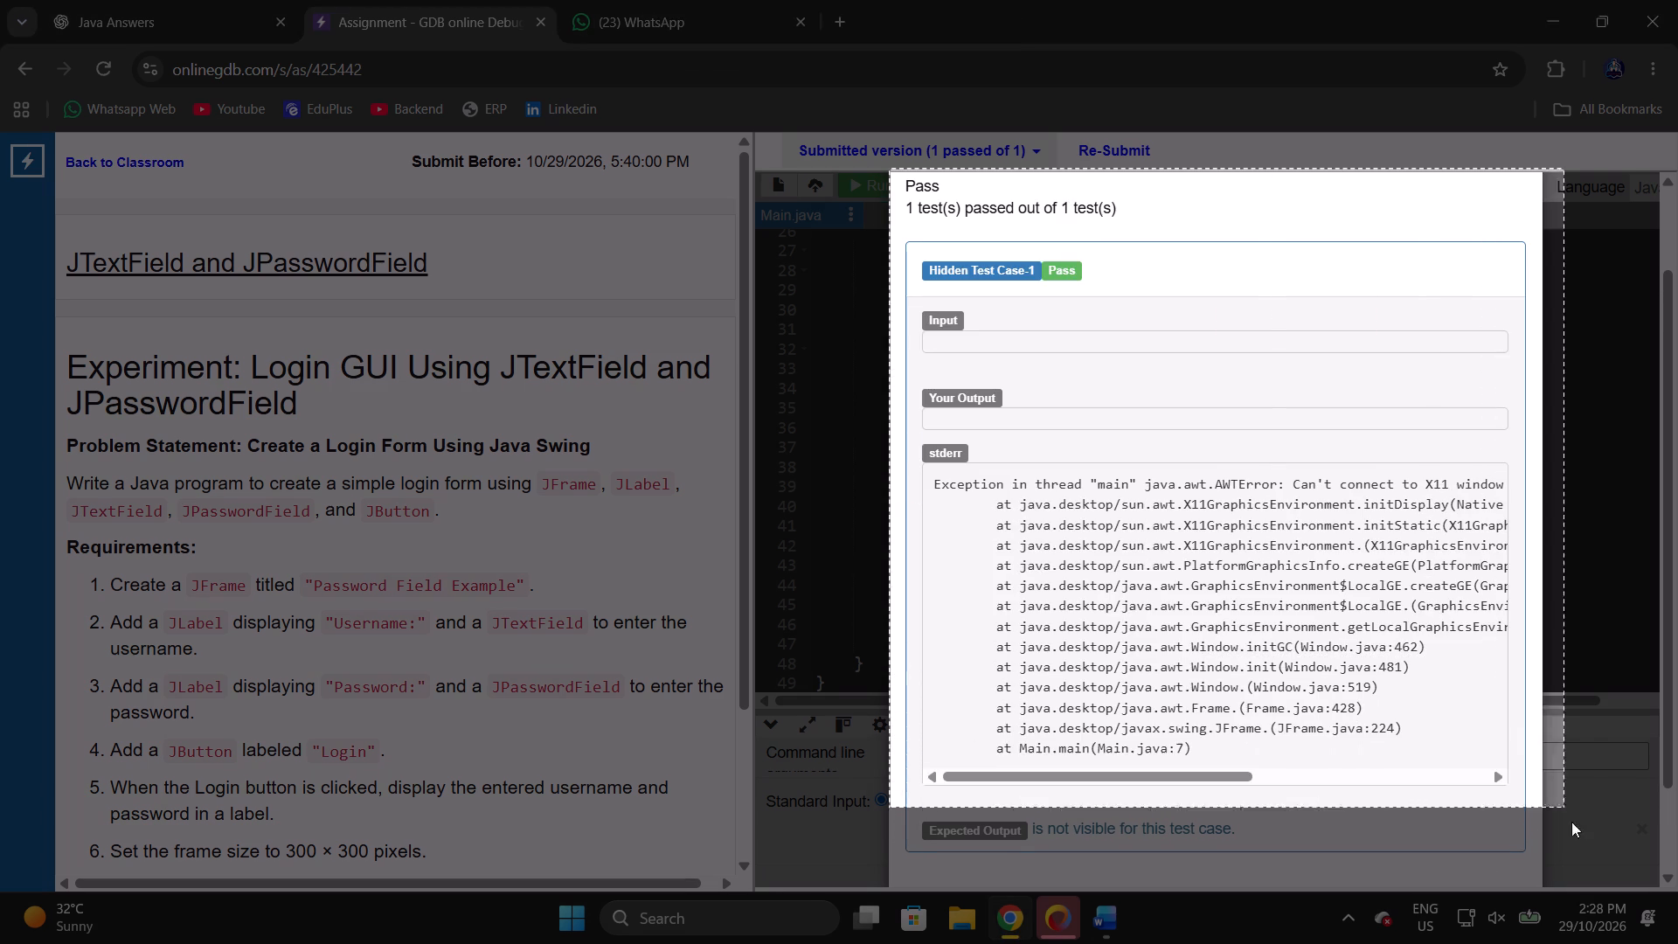
drag(1571, 822, 1542, 884)
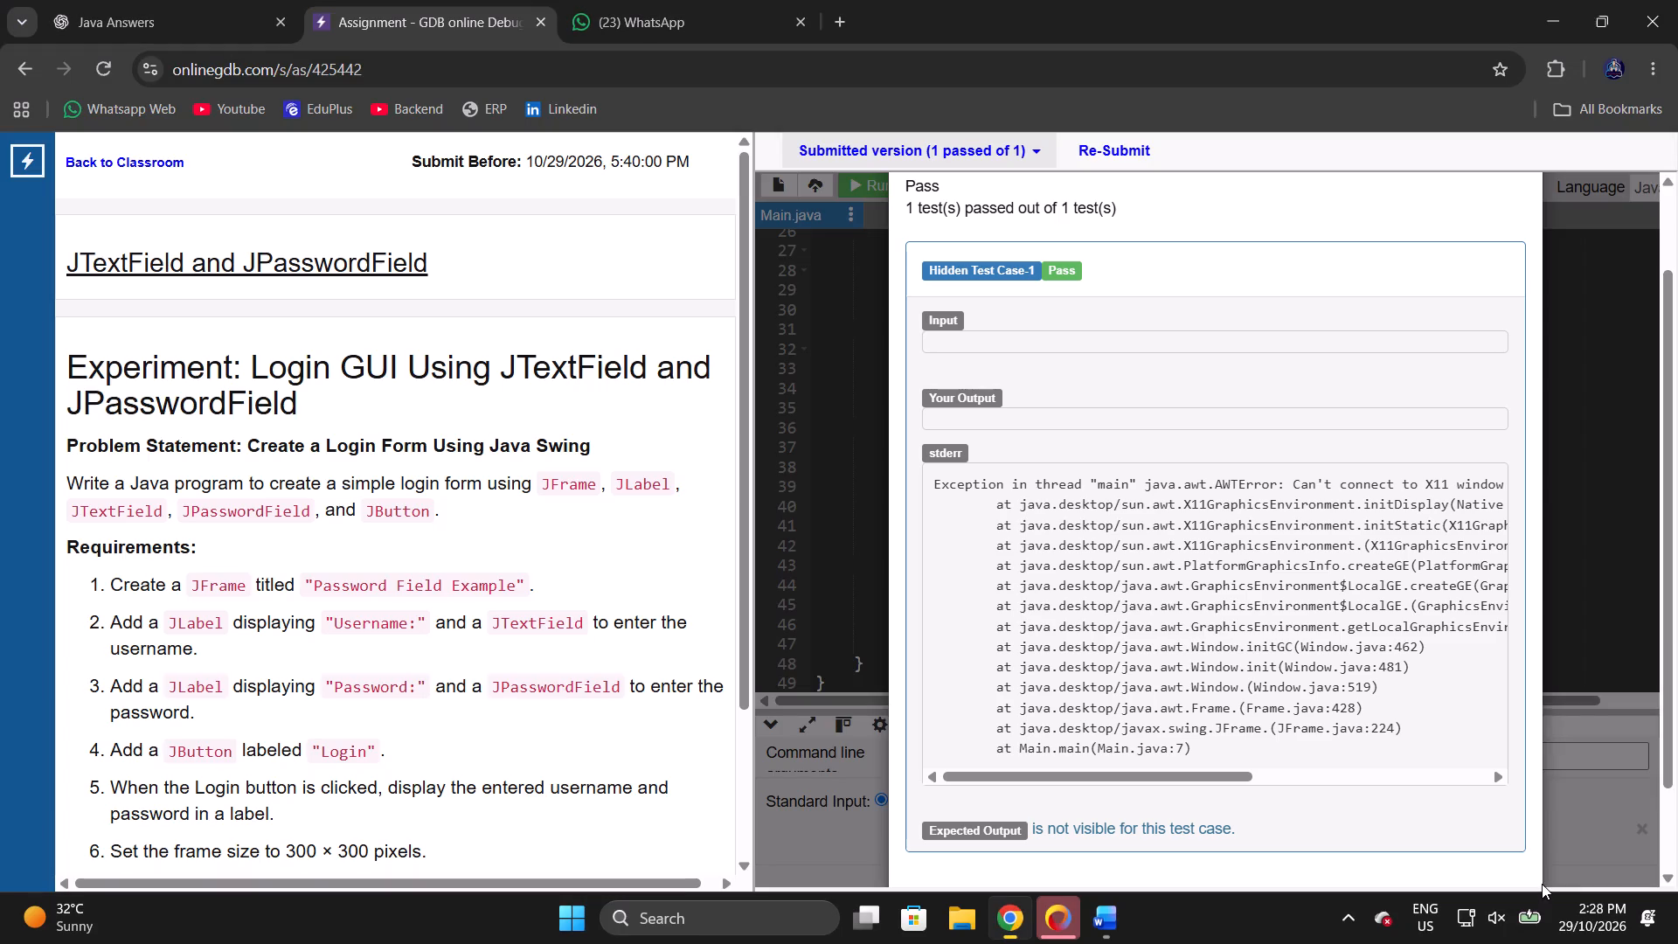
click(1106, 927)
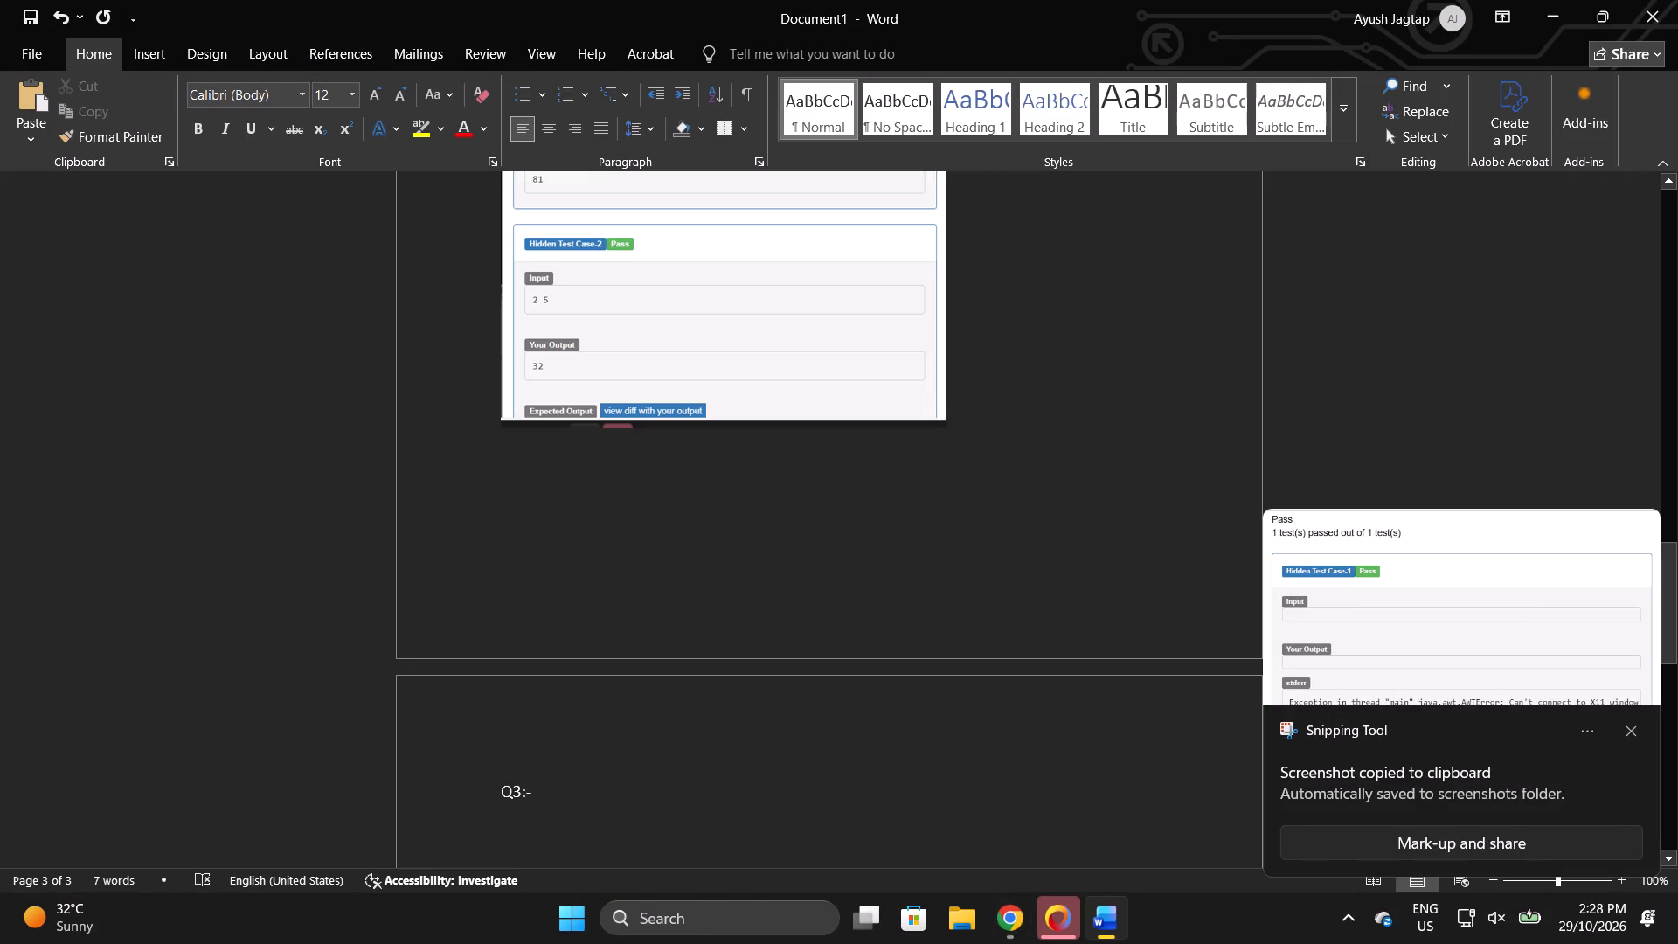
scroll(475, 482, down, 2)
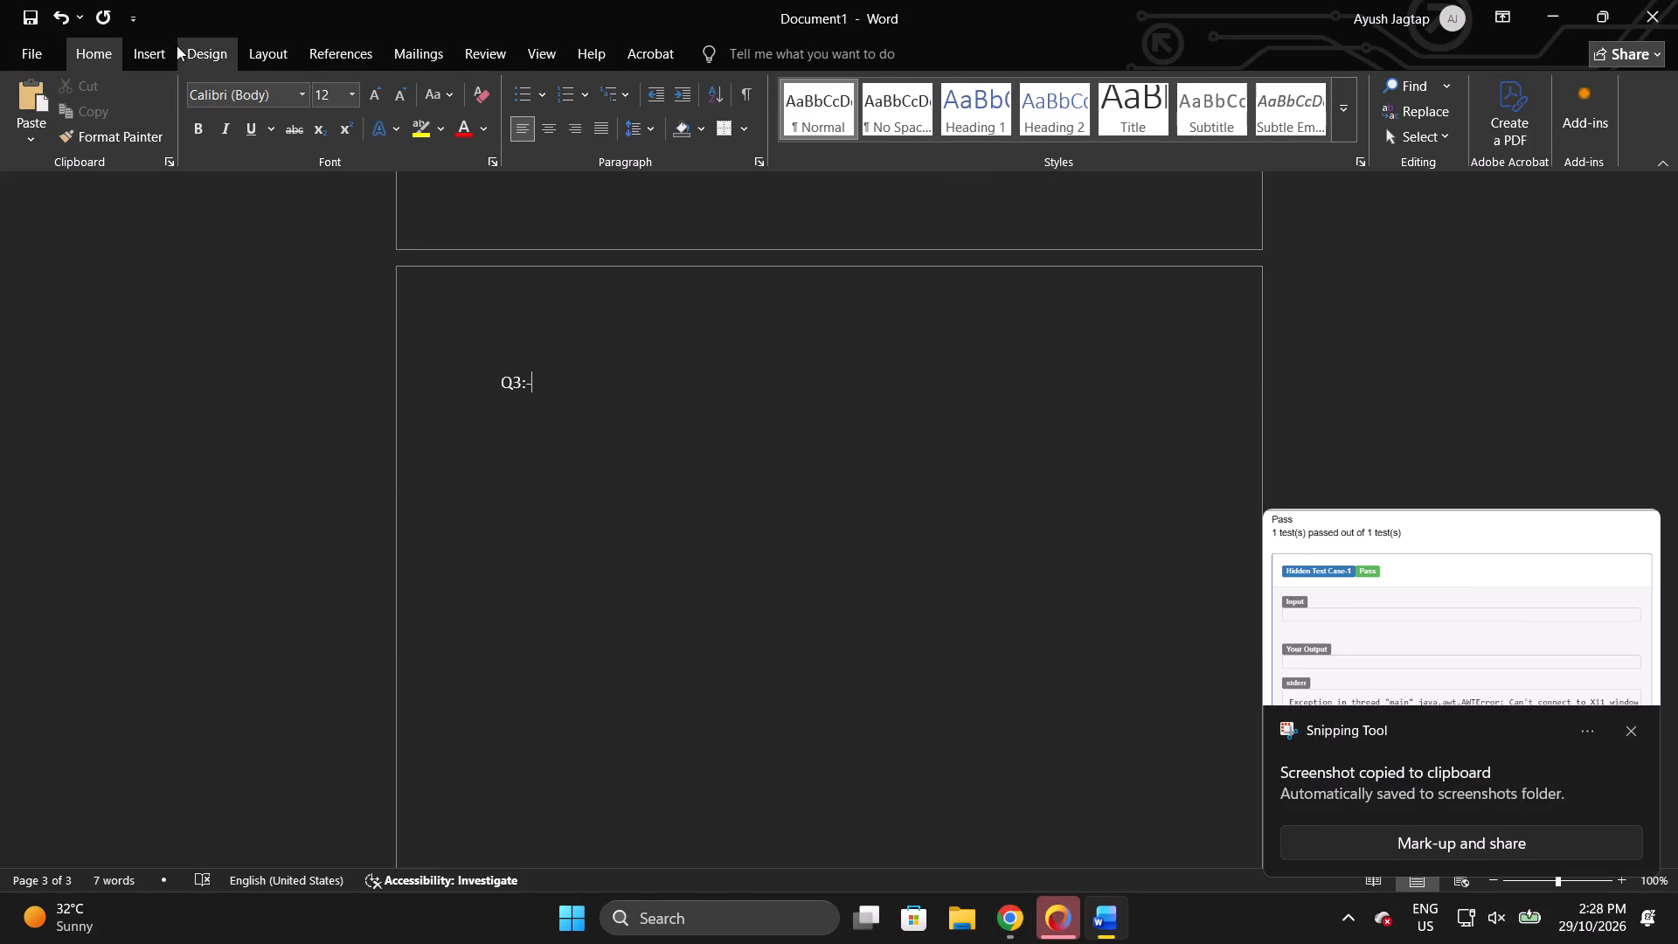
click(167, 52)
click(242, 100)
click(282, 199)
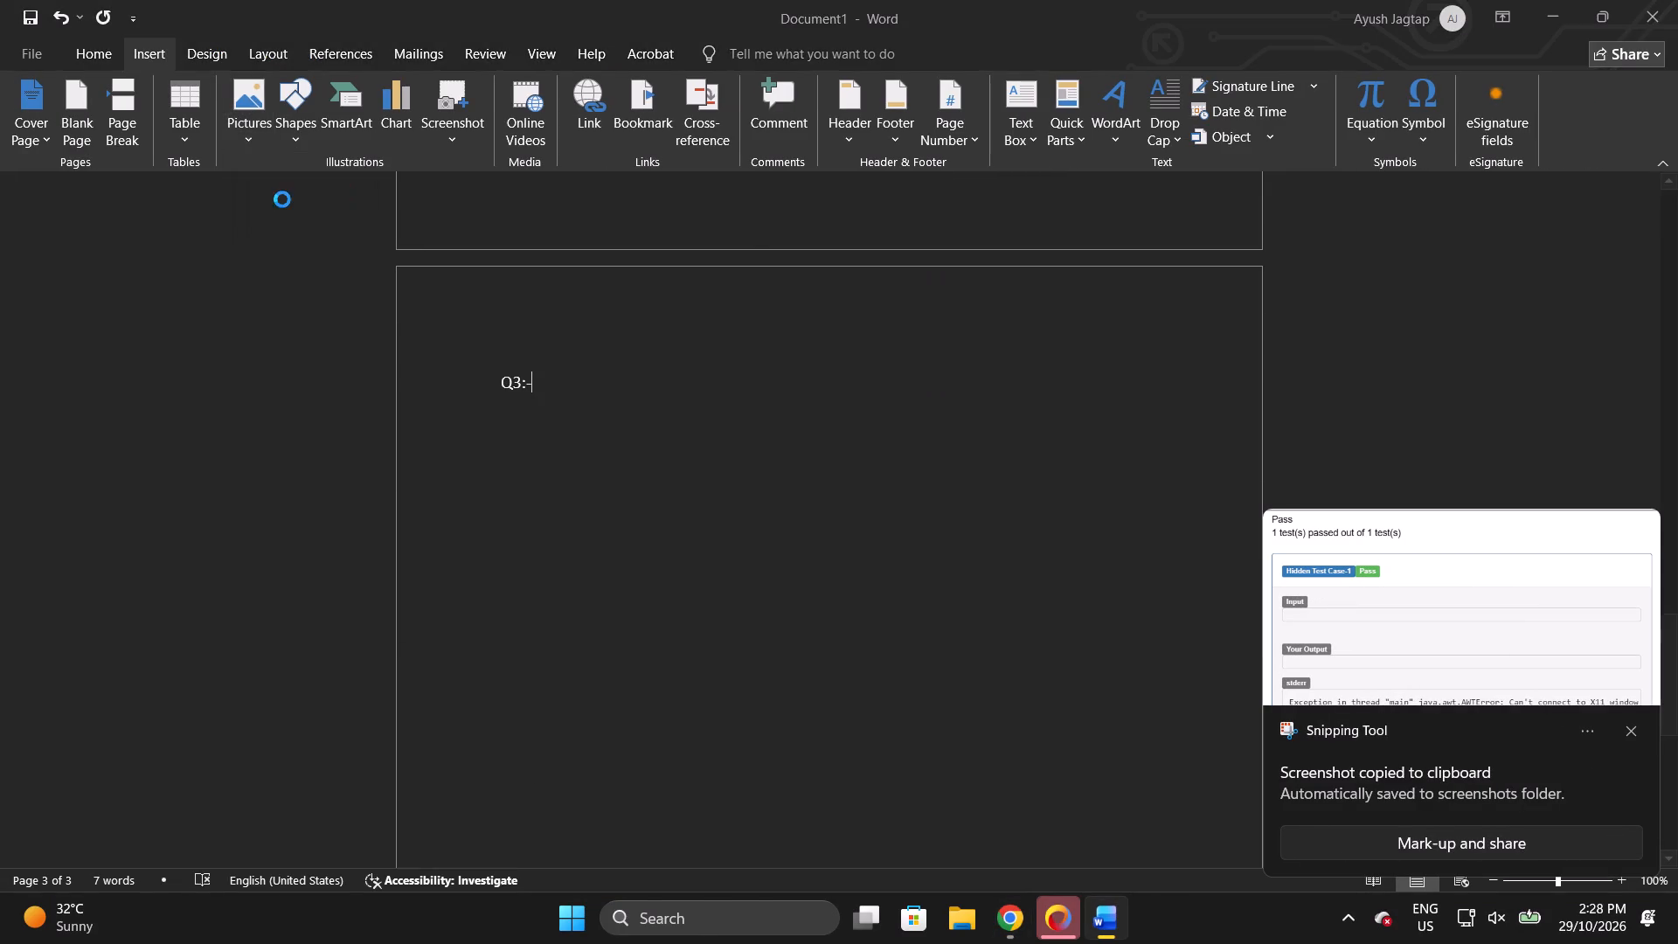
scroll(533, 387, down, 14)
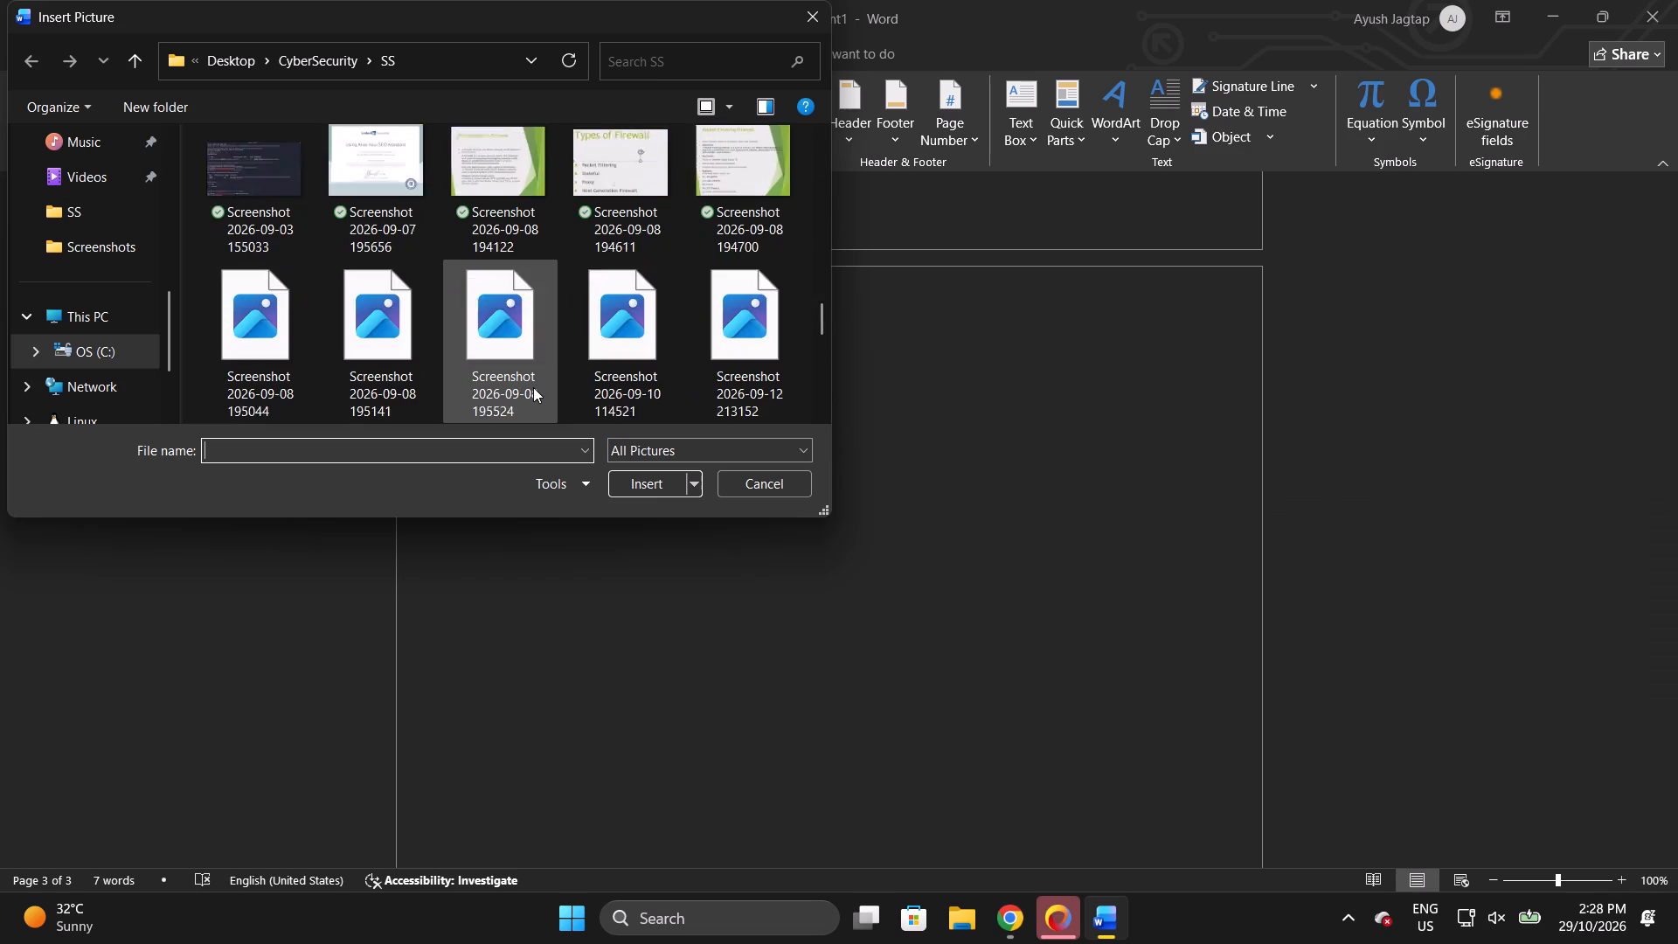
scroll(533, 387, down, 12)
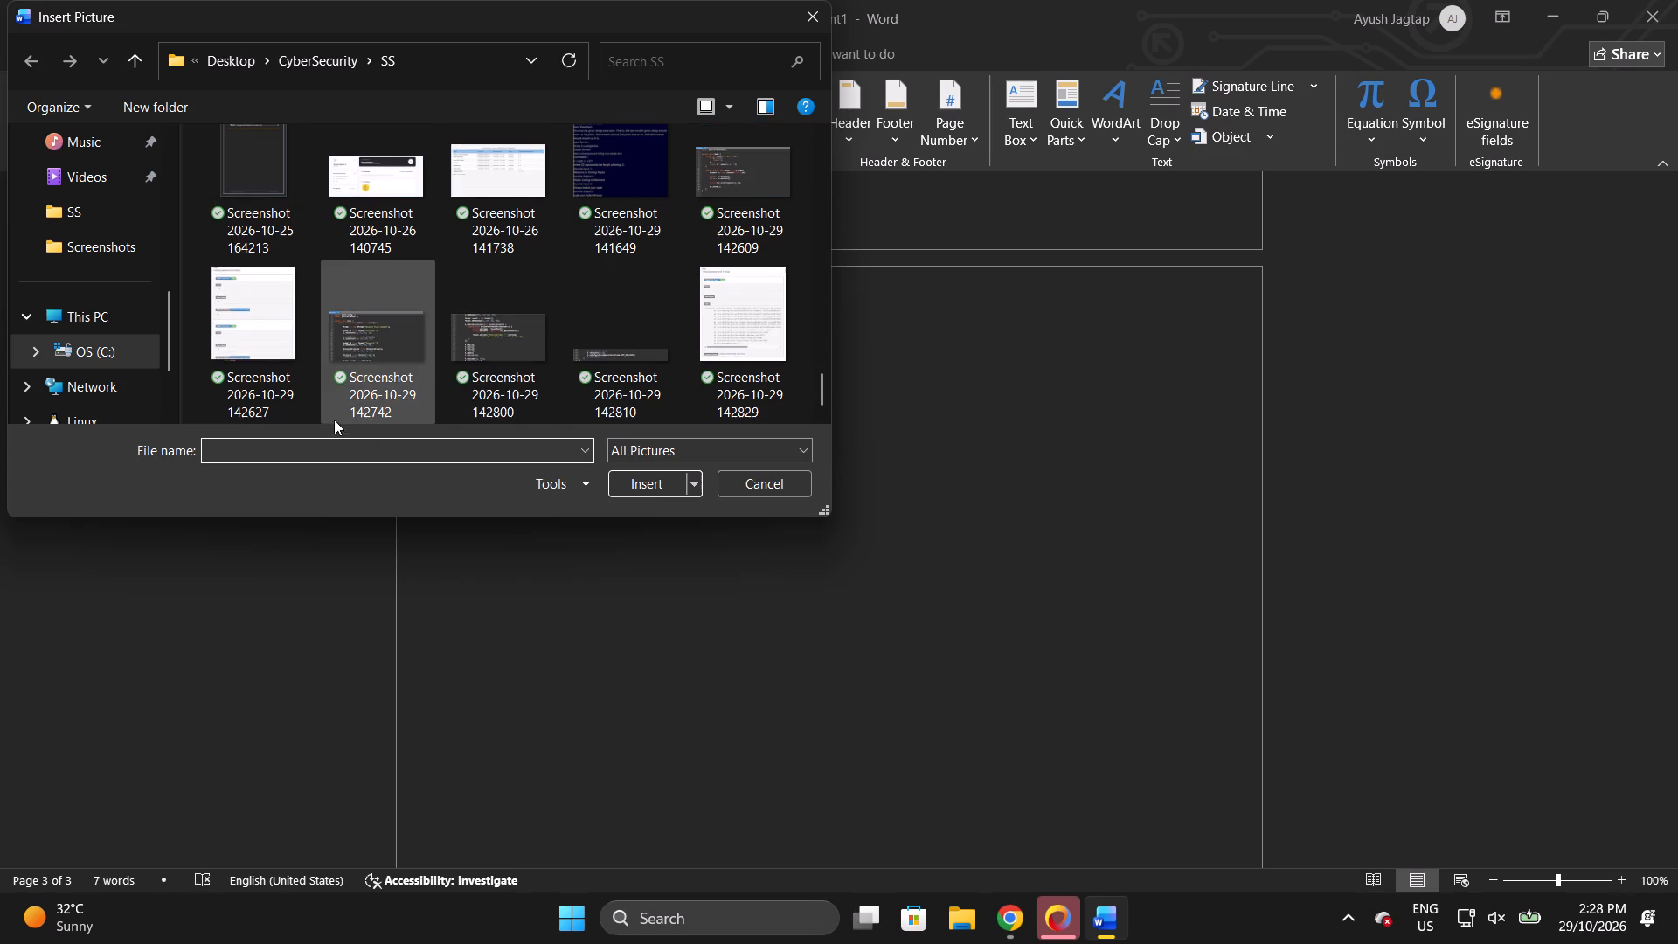
drag(317, 412, 778, 431)
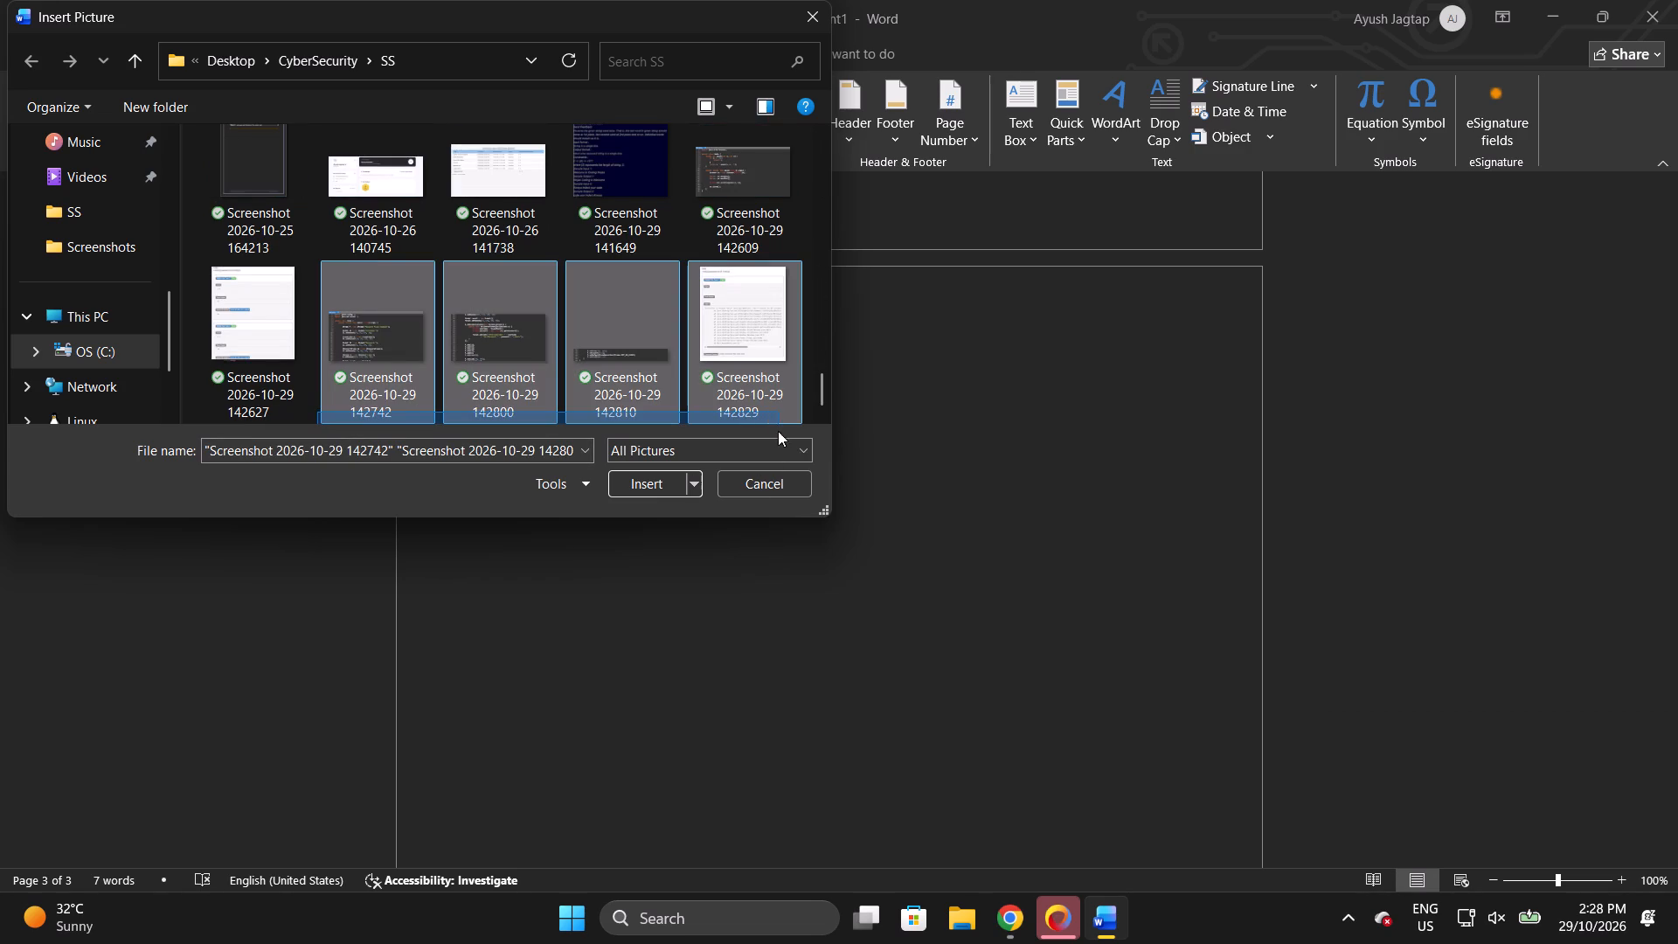
Insert the four selected JTextField and JPasswordField screenshots, 142742, 142800, 142810 and 142829, into the Word document.
drag(778, 431, 774, 425)
click(669, 480)
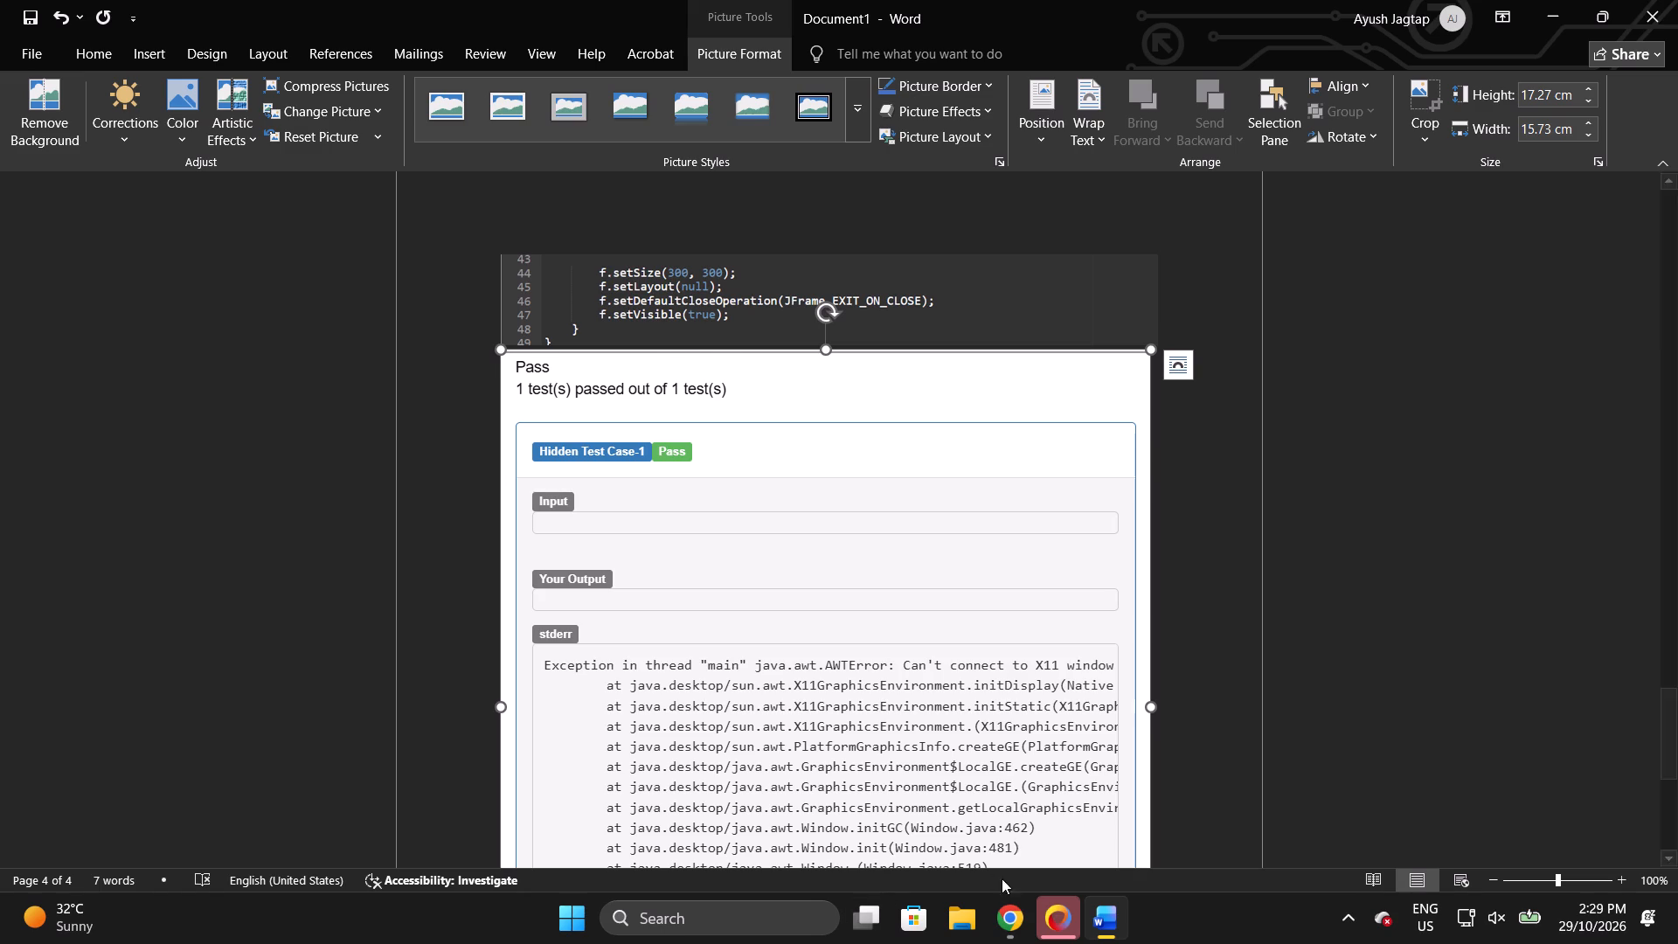
Switch to Chrome with the OnlineGDB "JTextField and JPasswordField" assignment.
click(1022, 930)
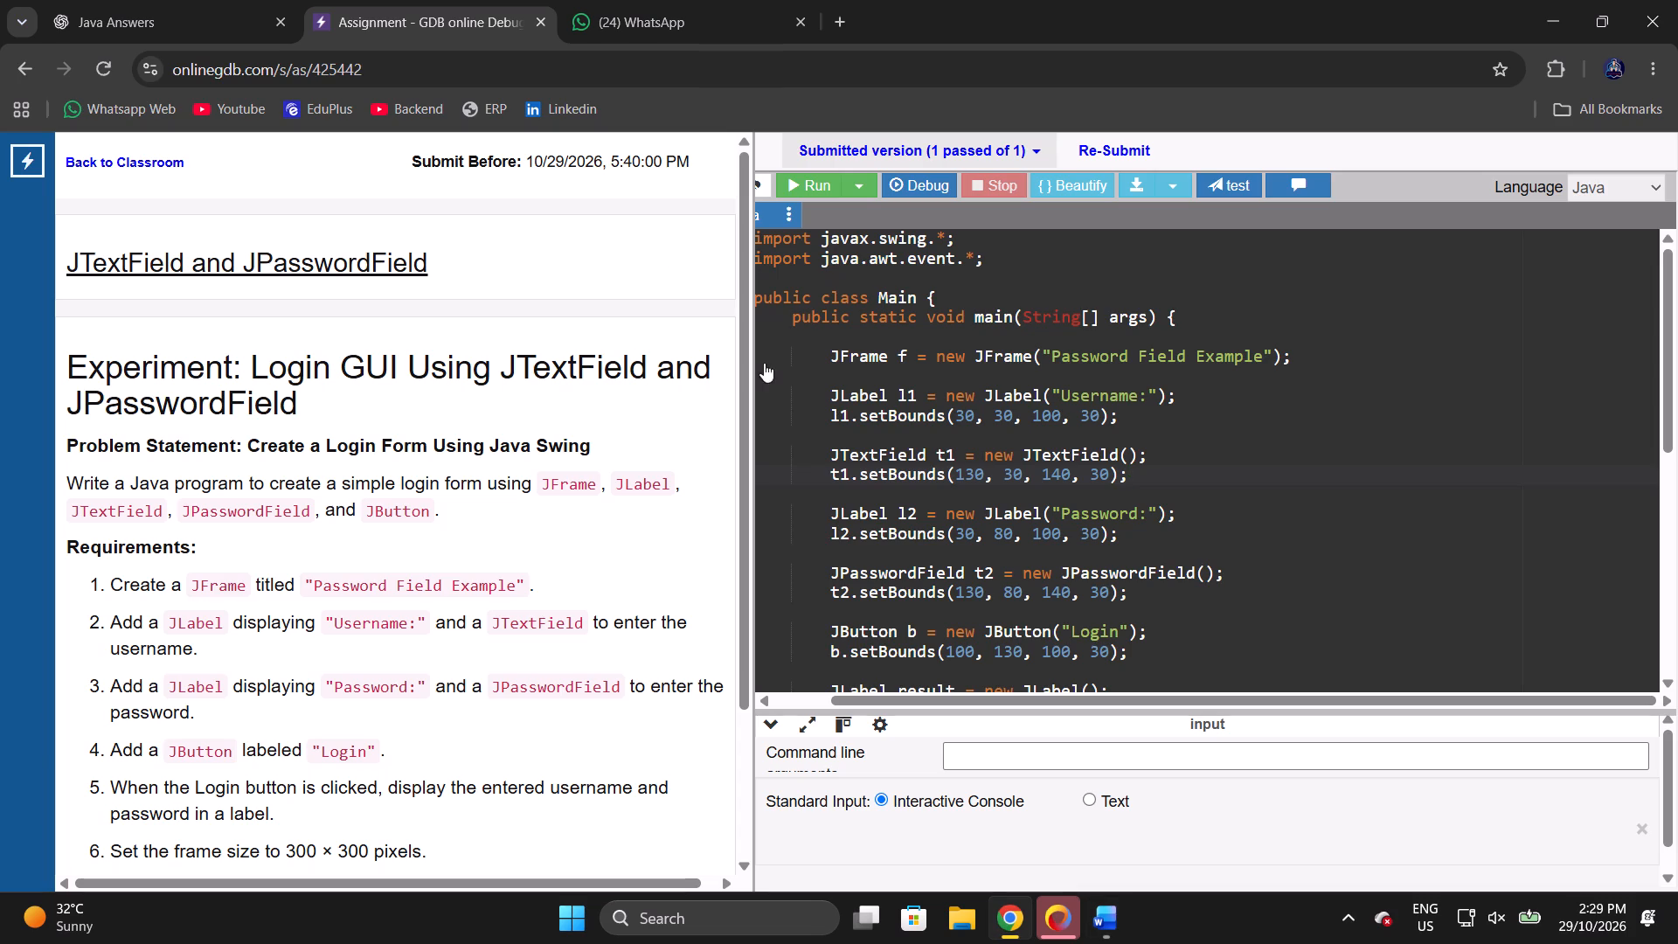
Switch to the Java Answers conversation in ChatGPT and locate the Password Field Example login program and its sample output.
click(223, 0)
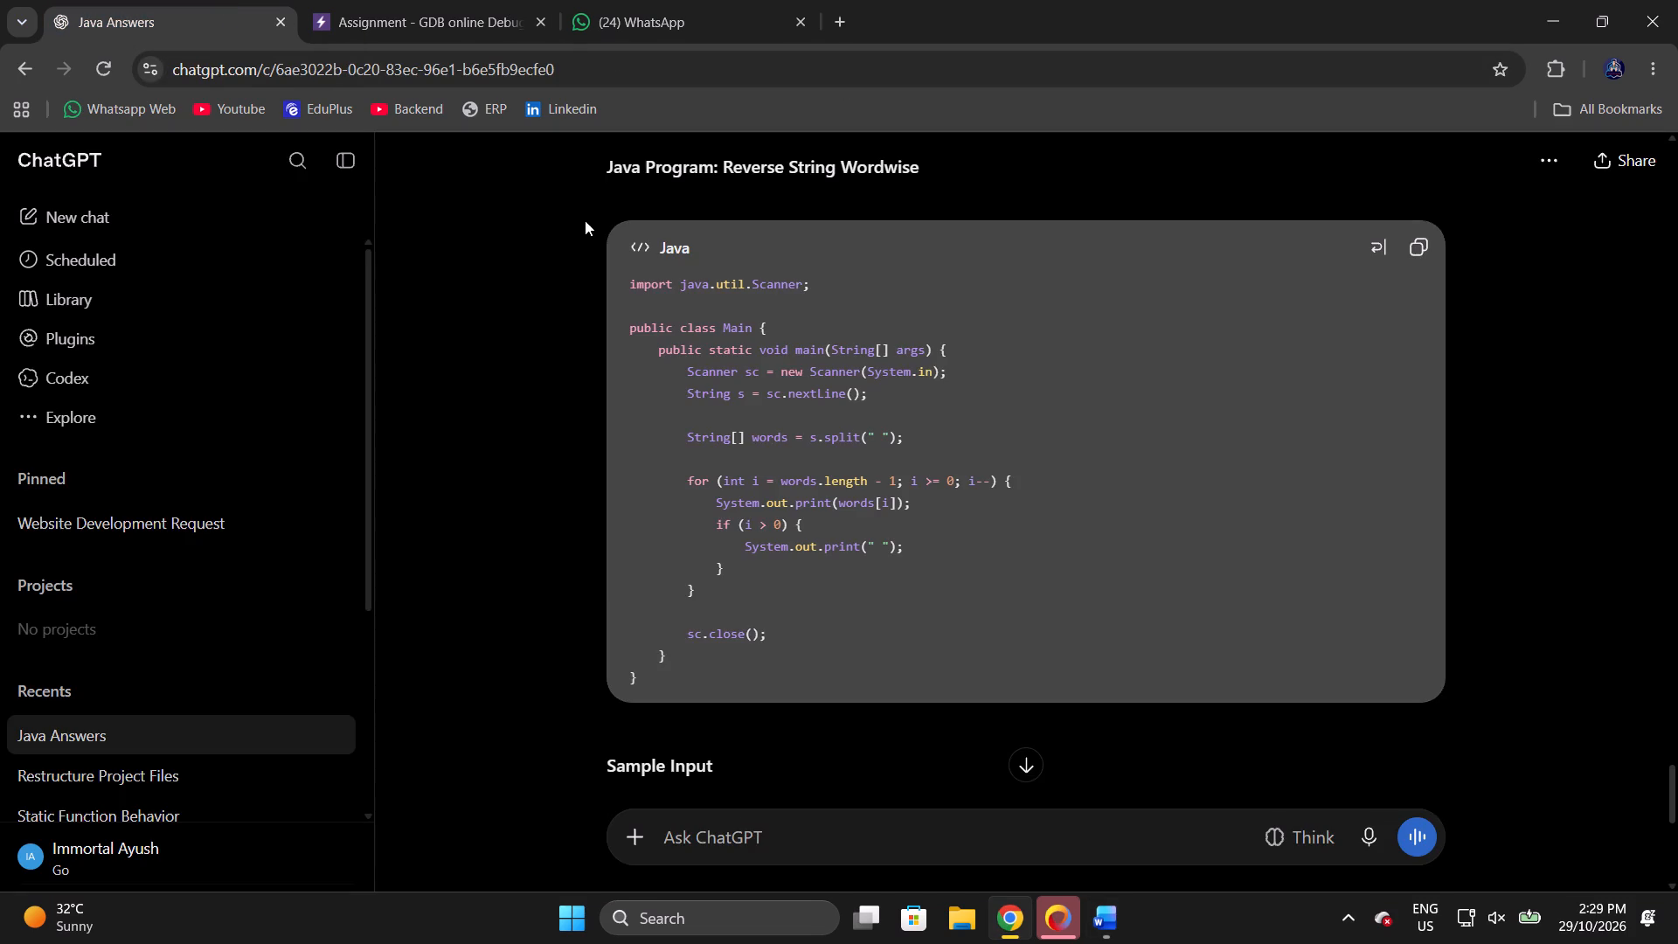
scroll(780, 323, up, 11)
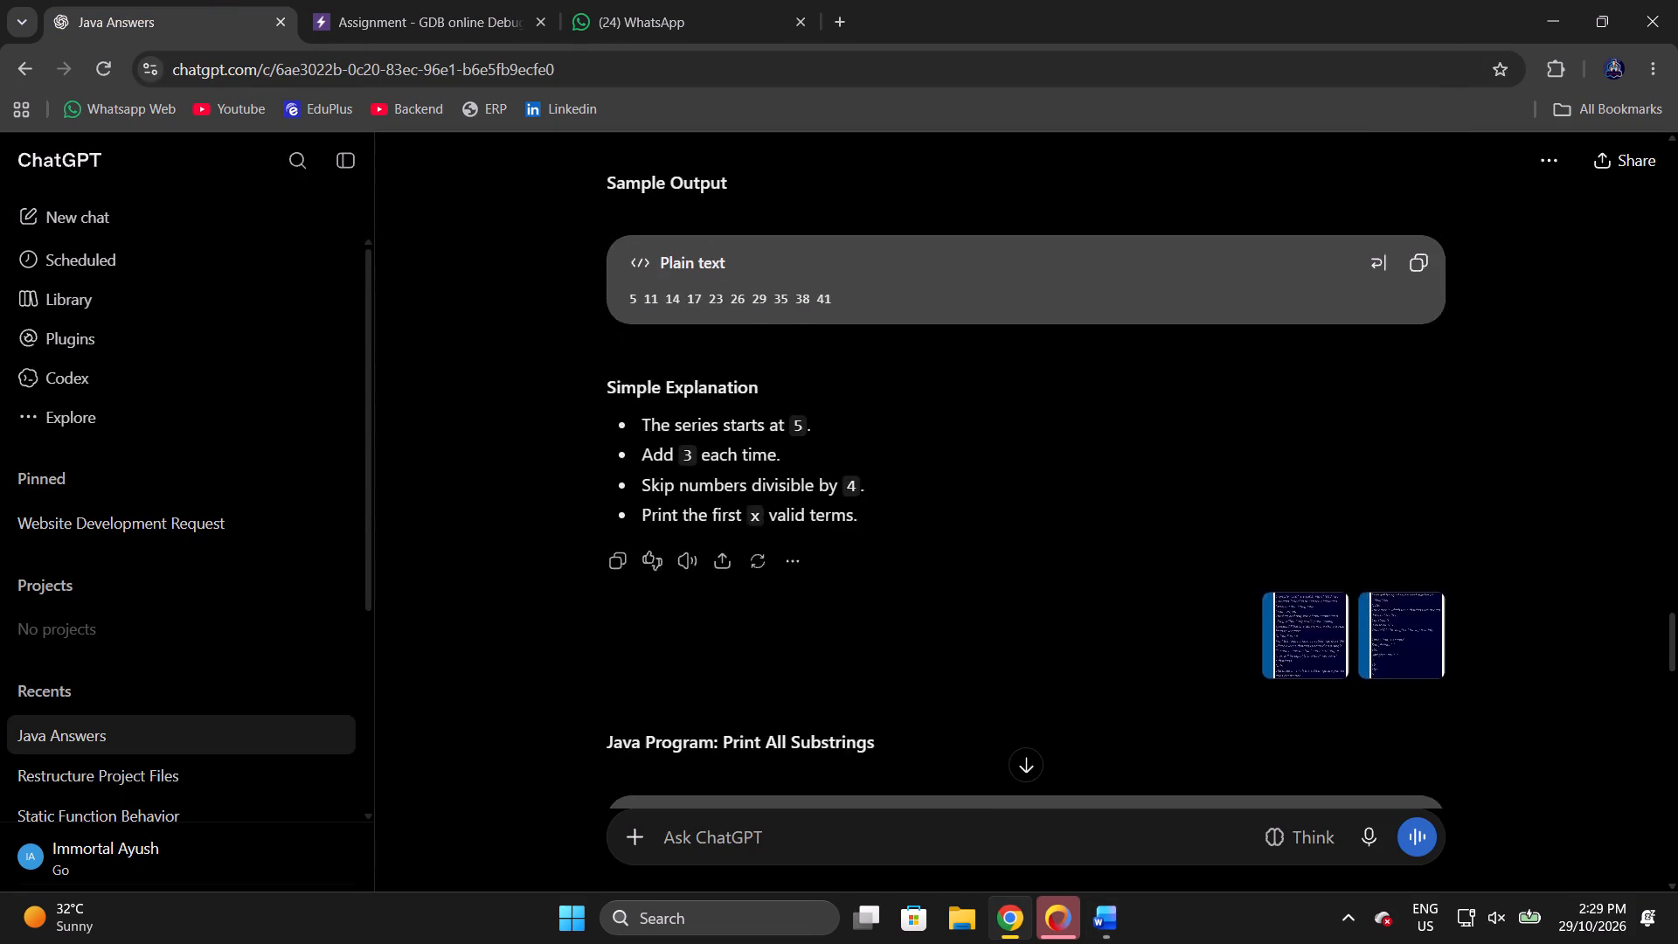
scroll(780, 323, up, 8)
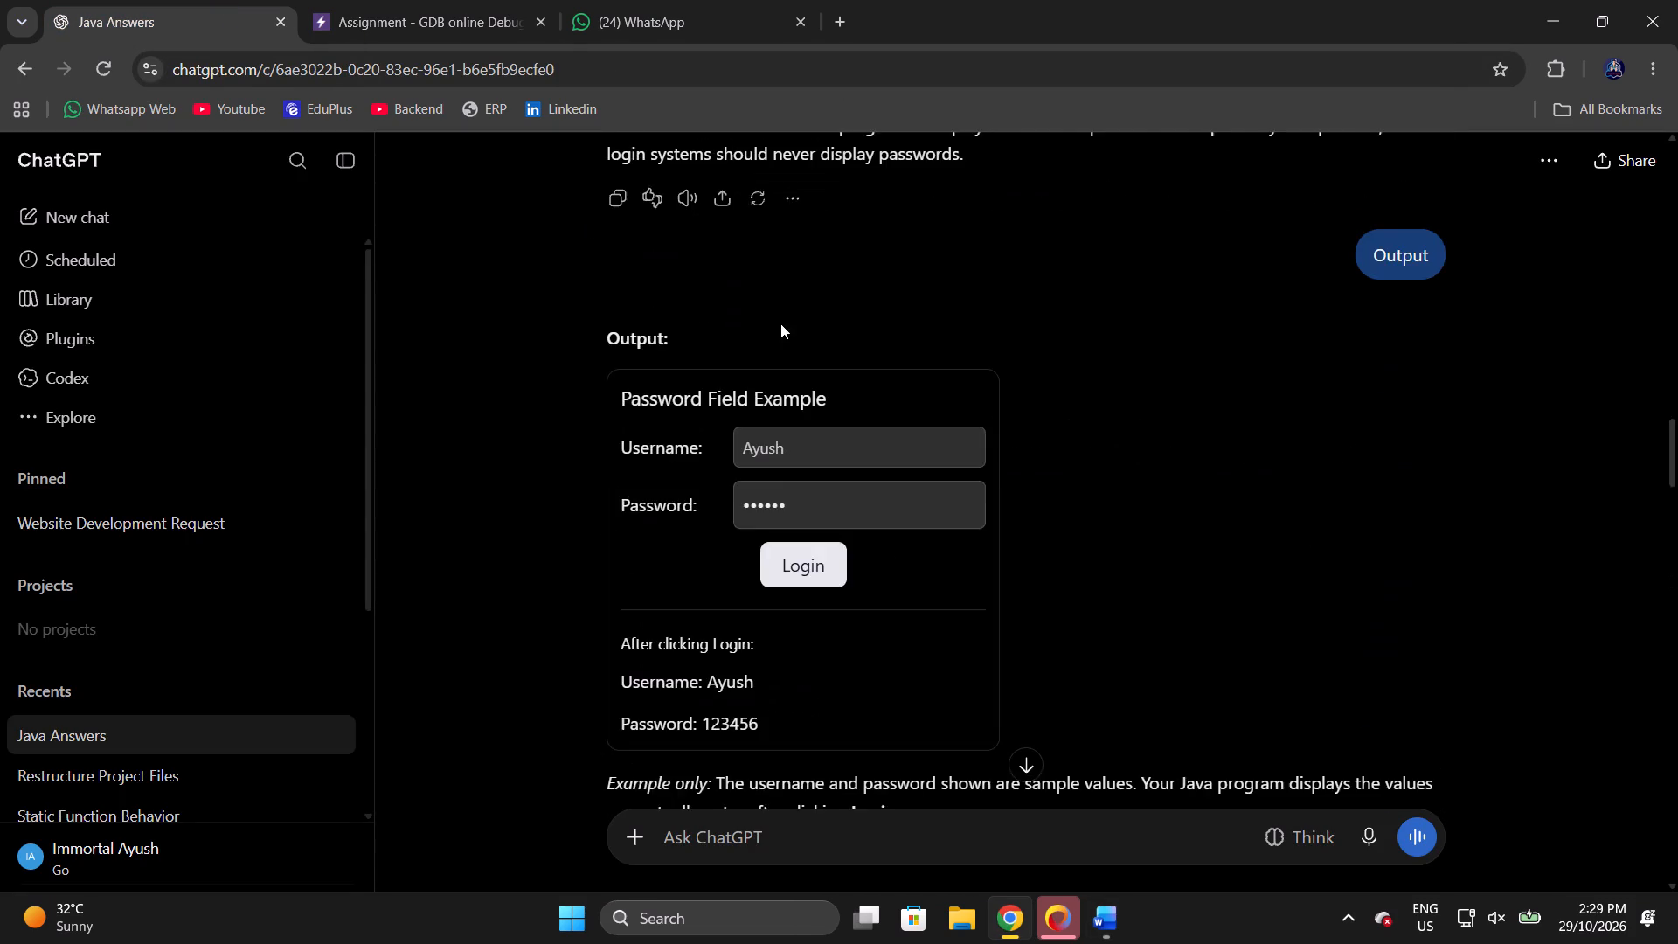
scroll(780, 323, up, 5)
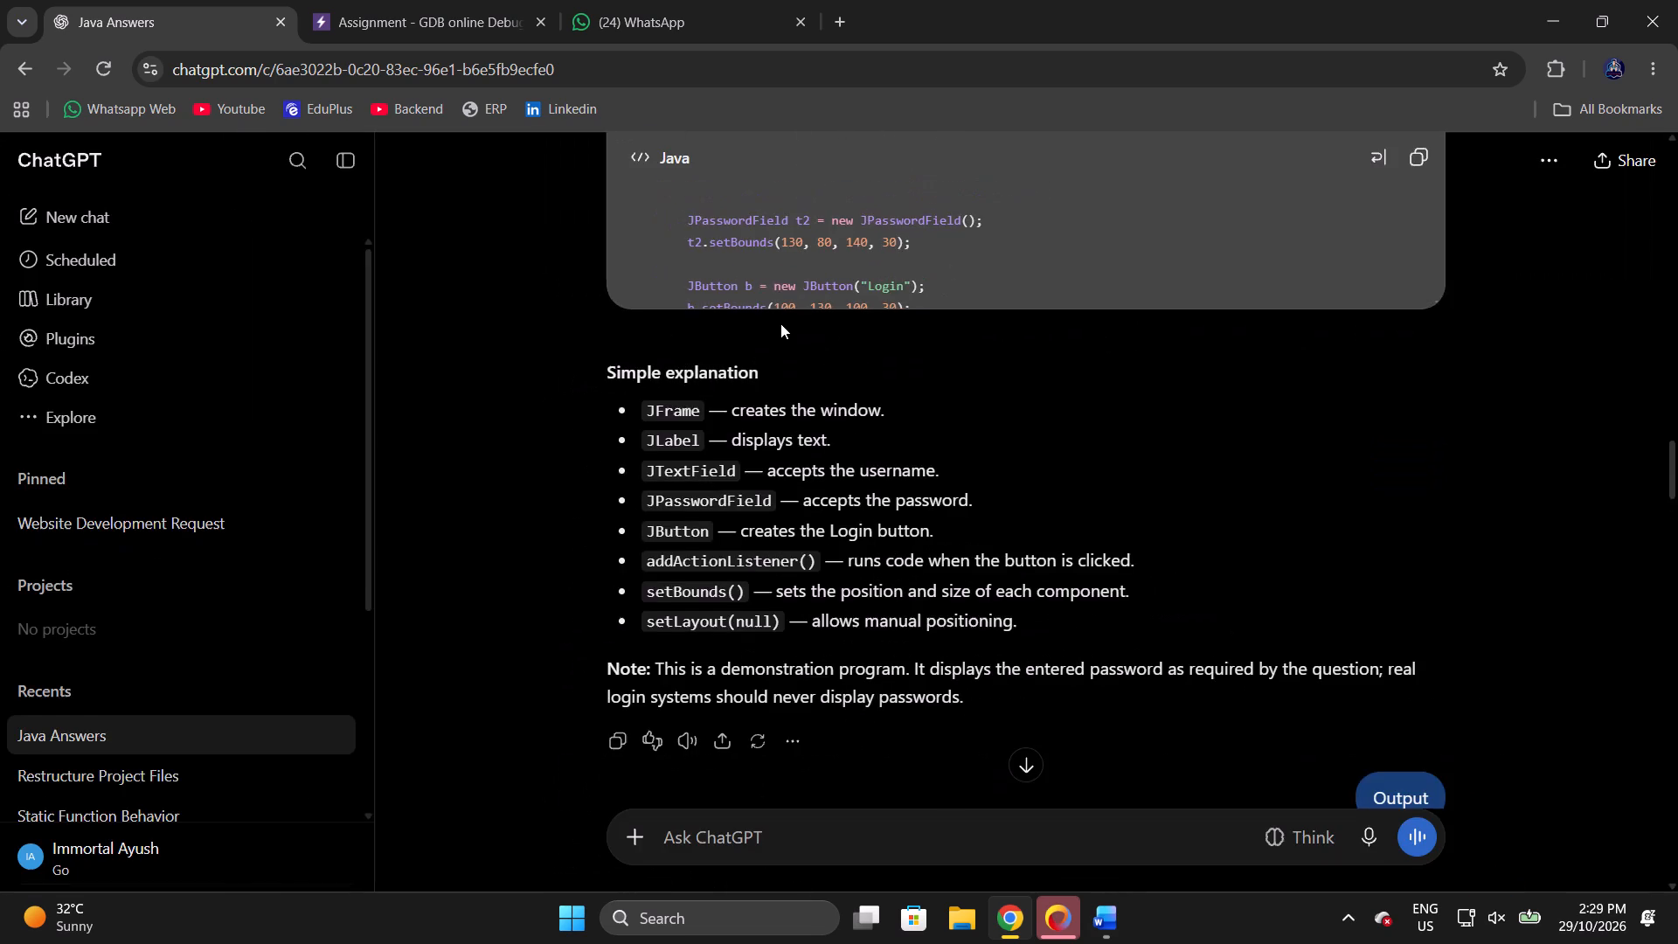
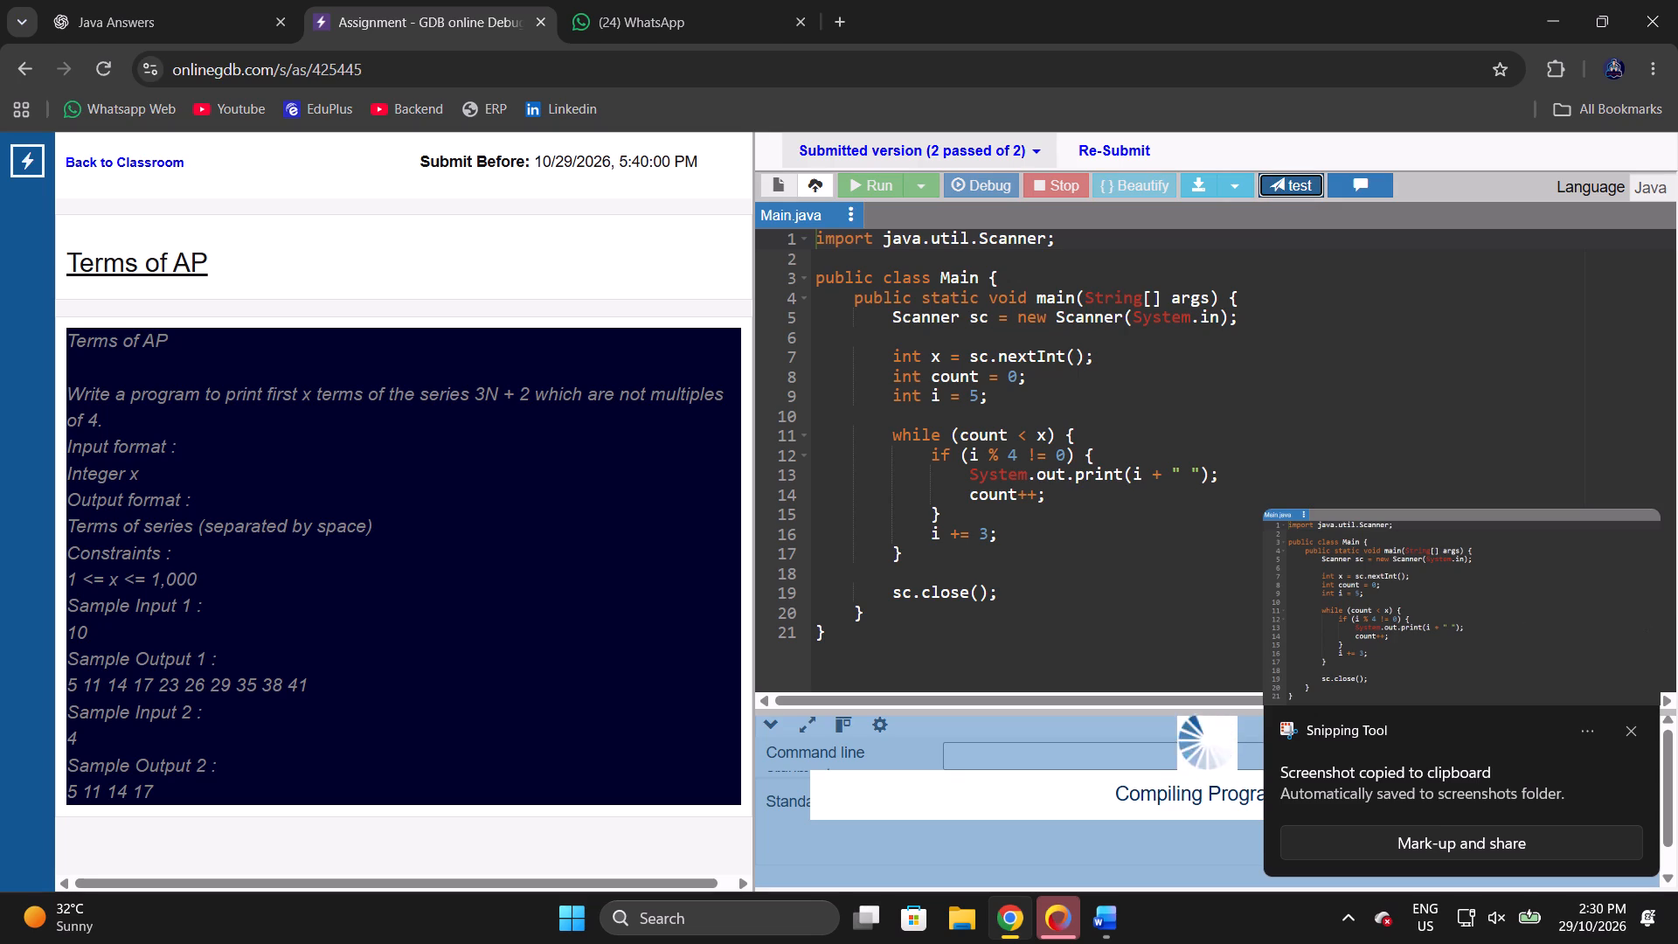
Snip the Terms of AP Test Result from the pass summary down to the second test case's Expected Output.
click(1630, 730)
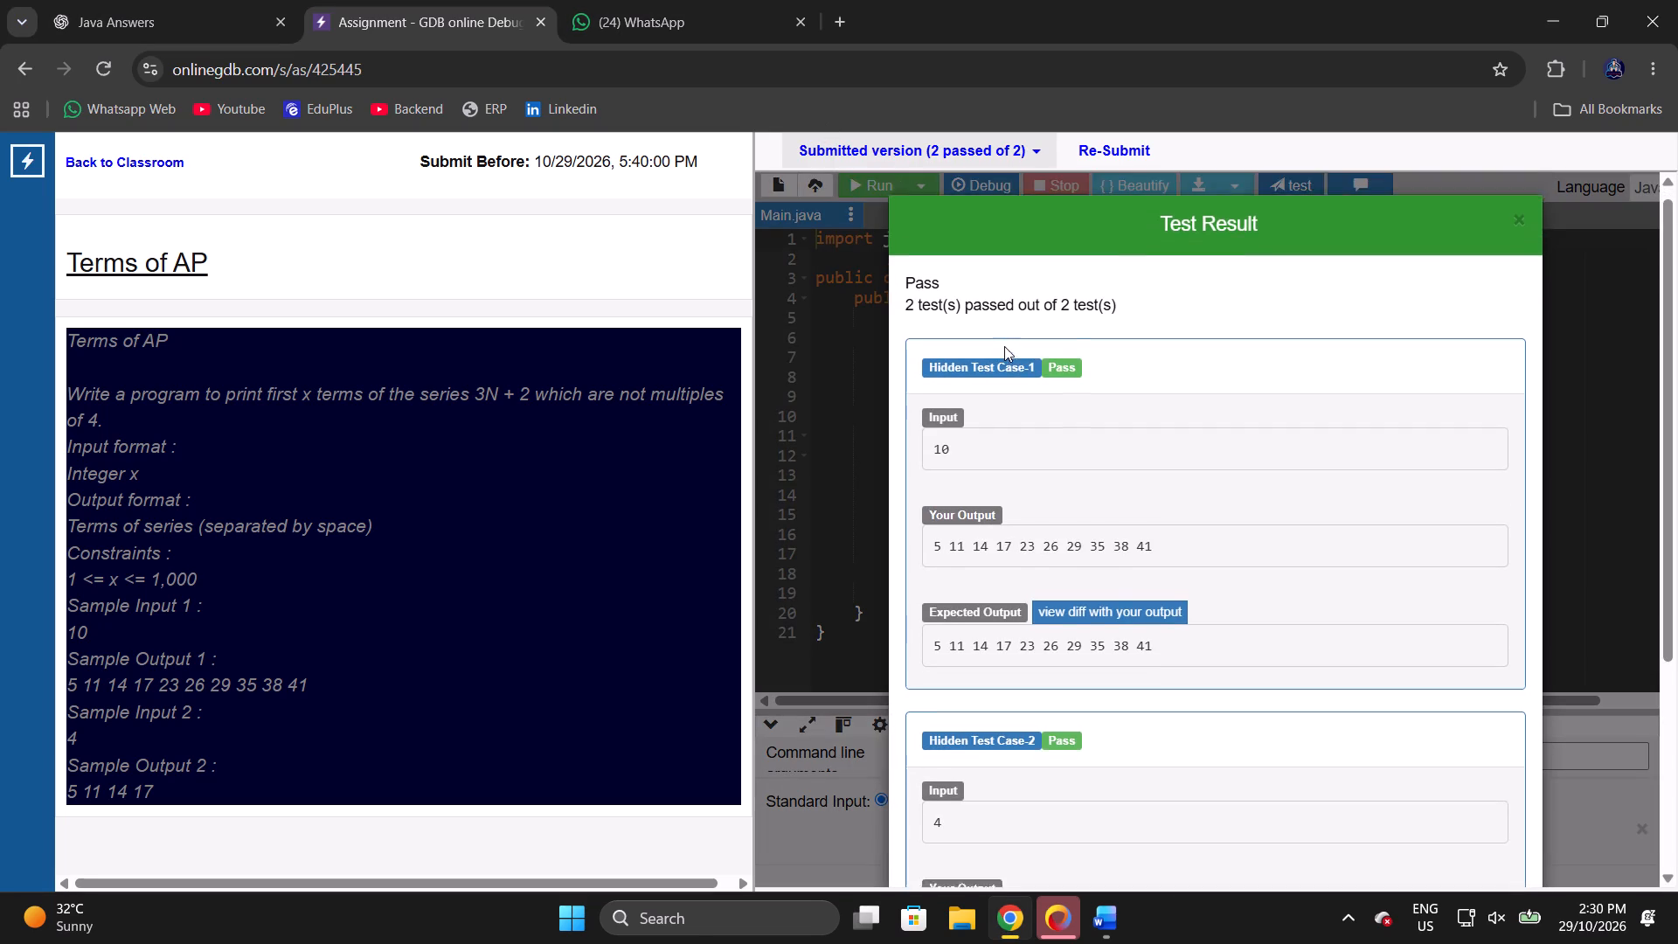
scroll(1004, 346, down, 1)
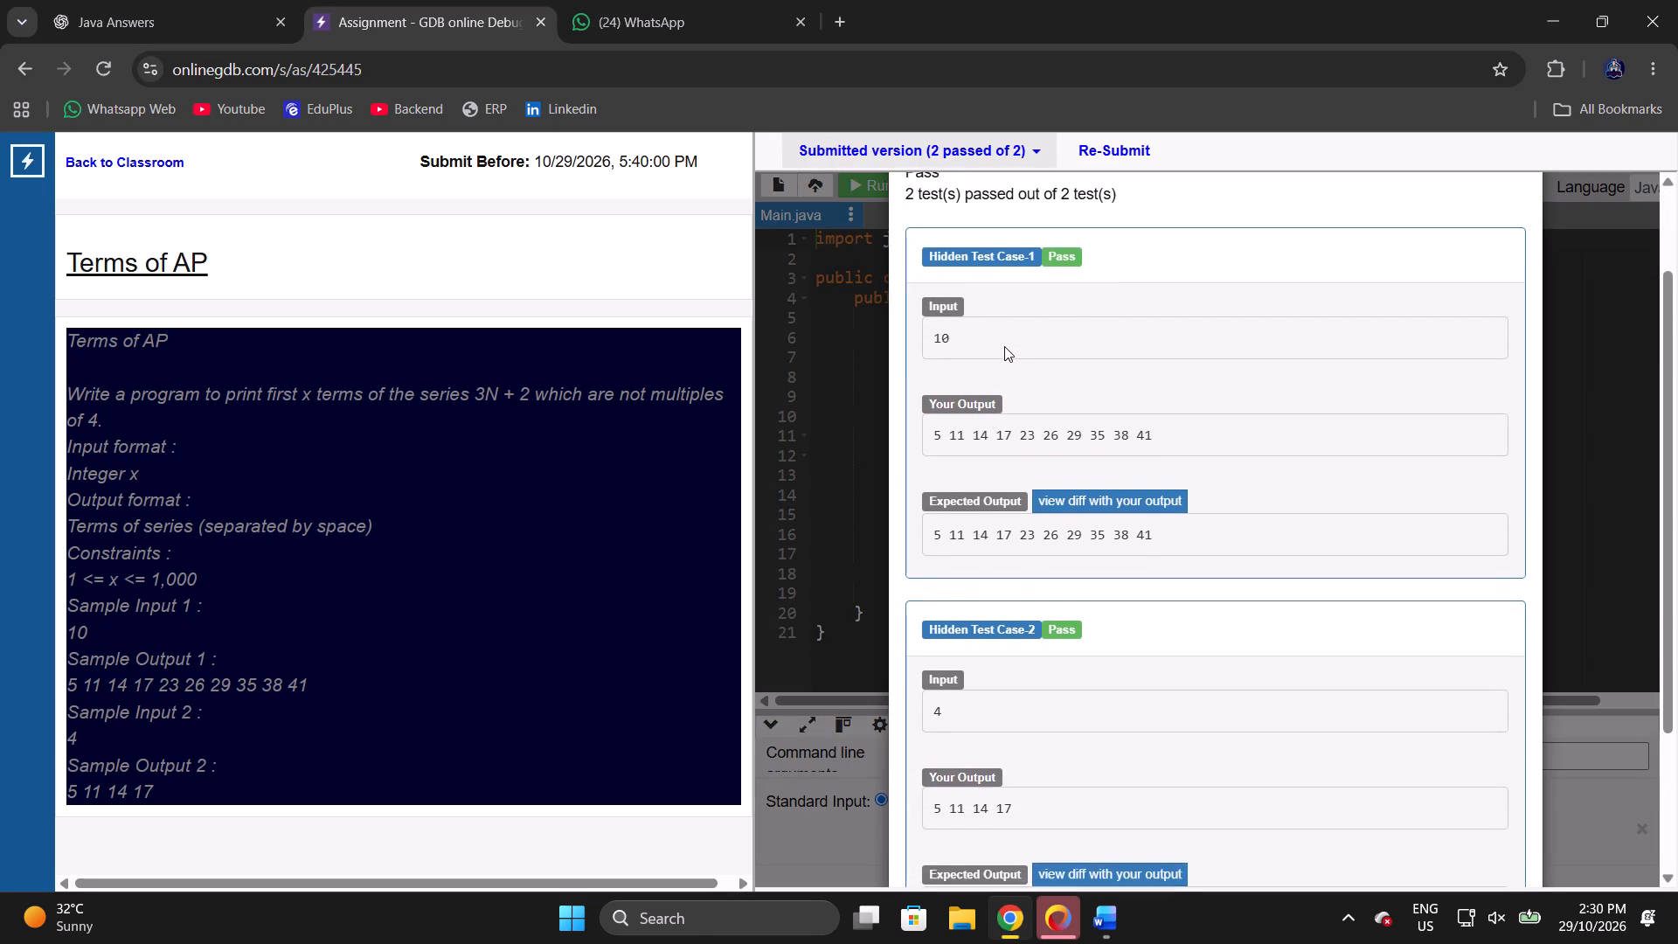
scroll(1004, 346, down, 1)
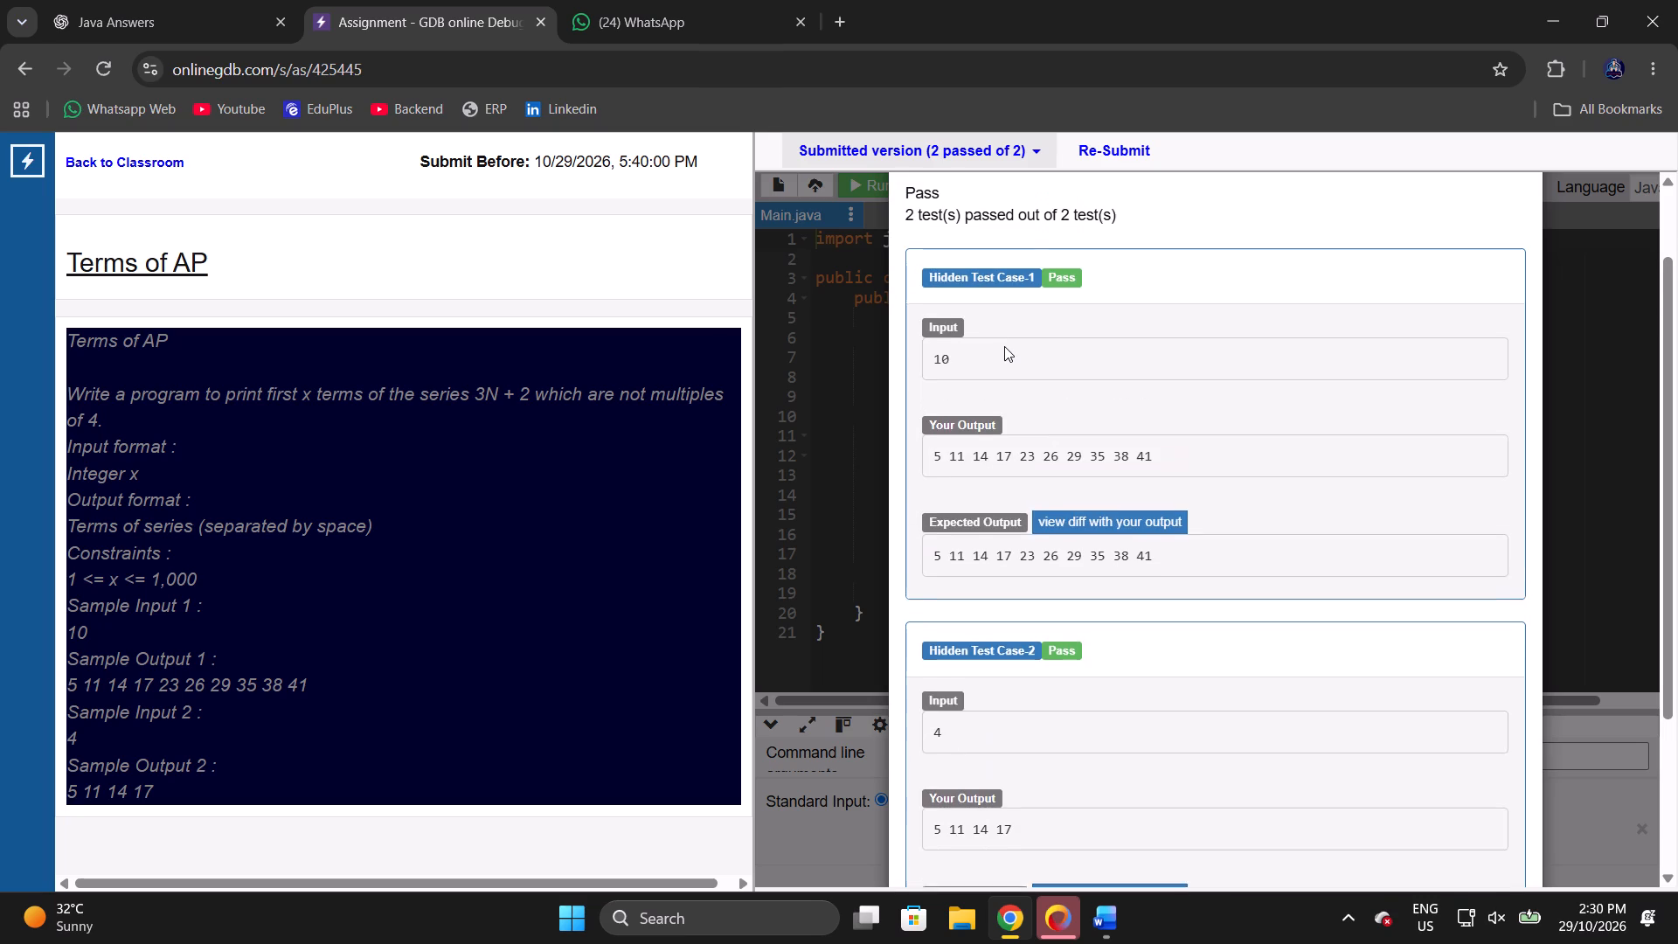
scroll(1004, 346, down, 1)
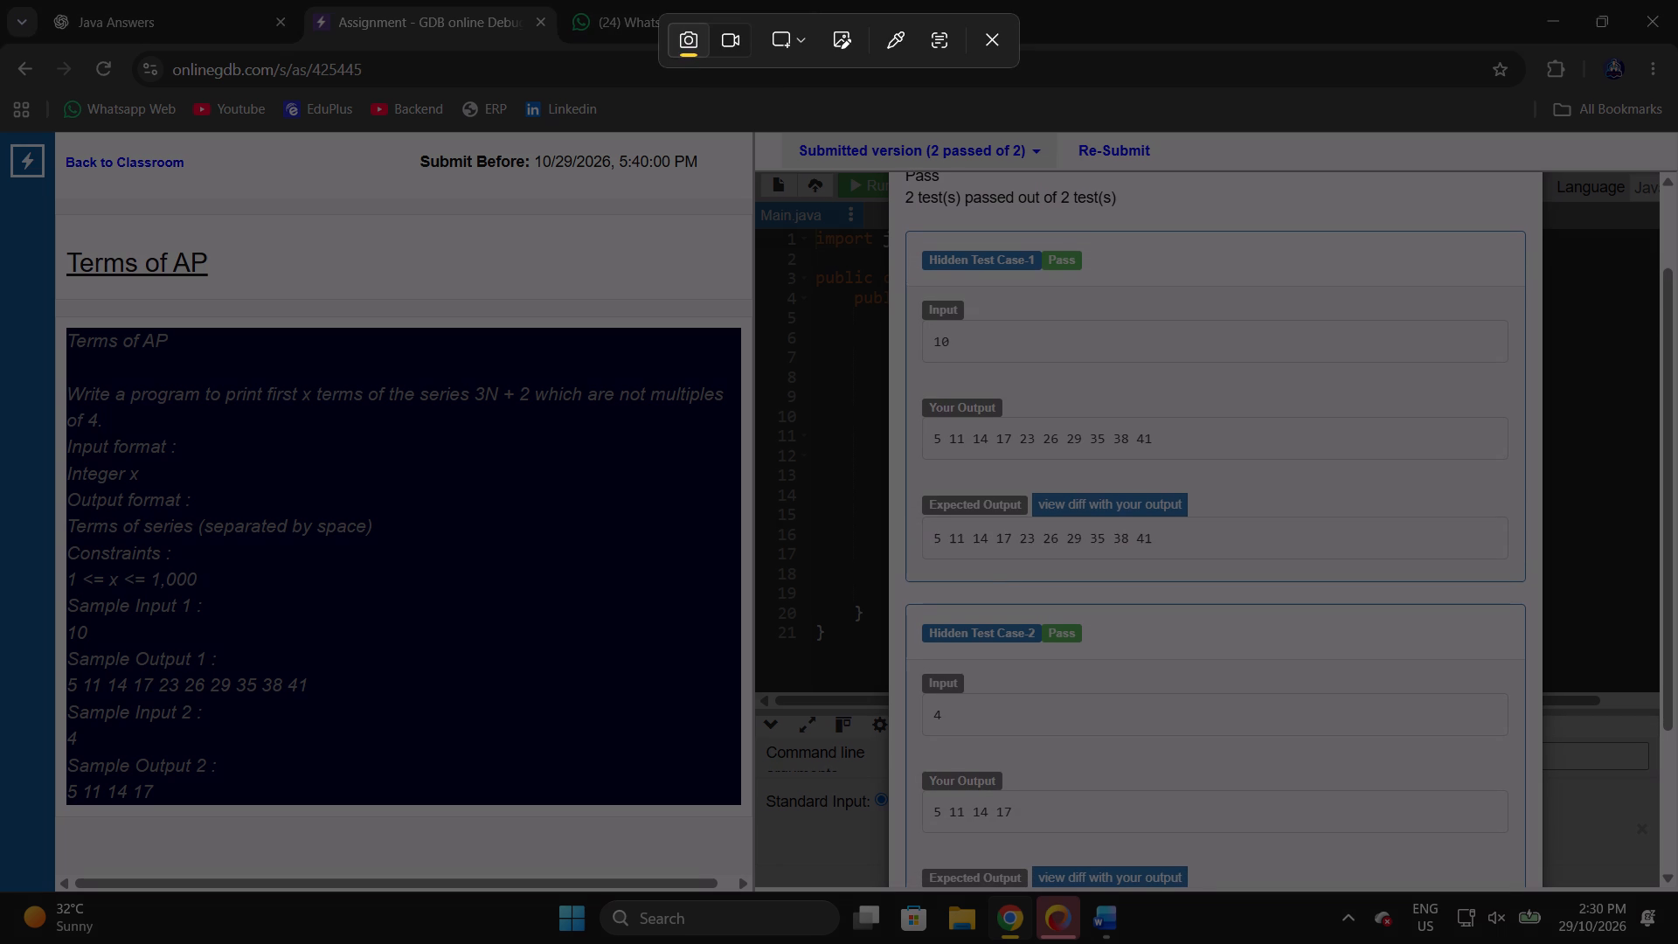
drag(891, 174, 1353, 587)
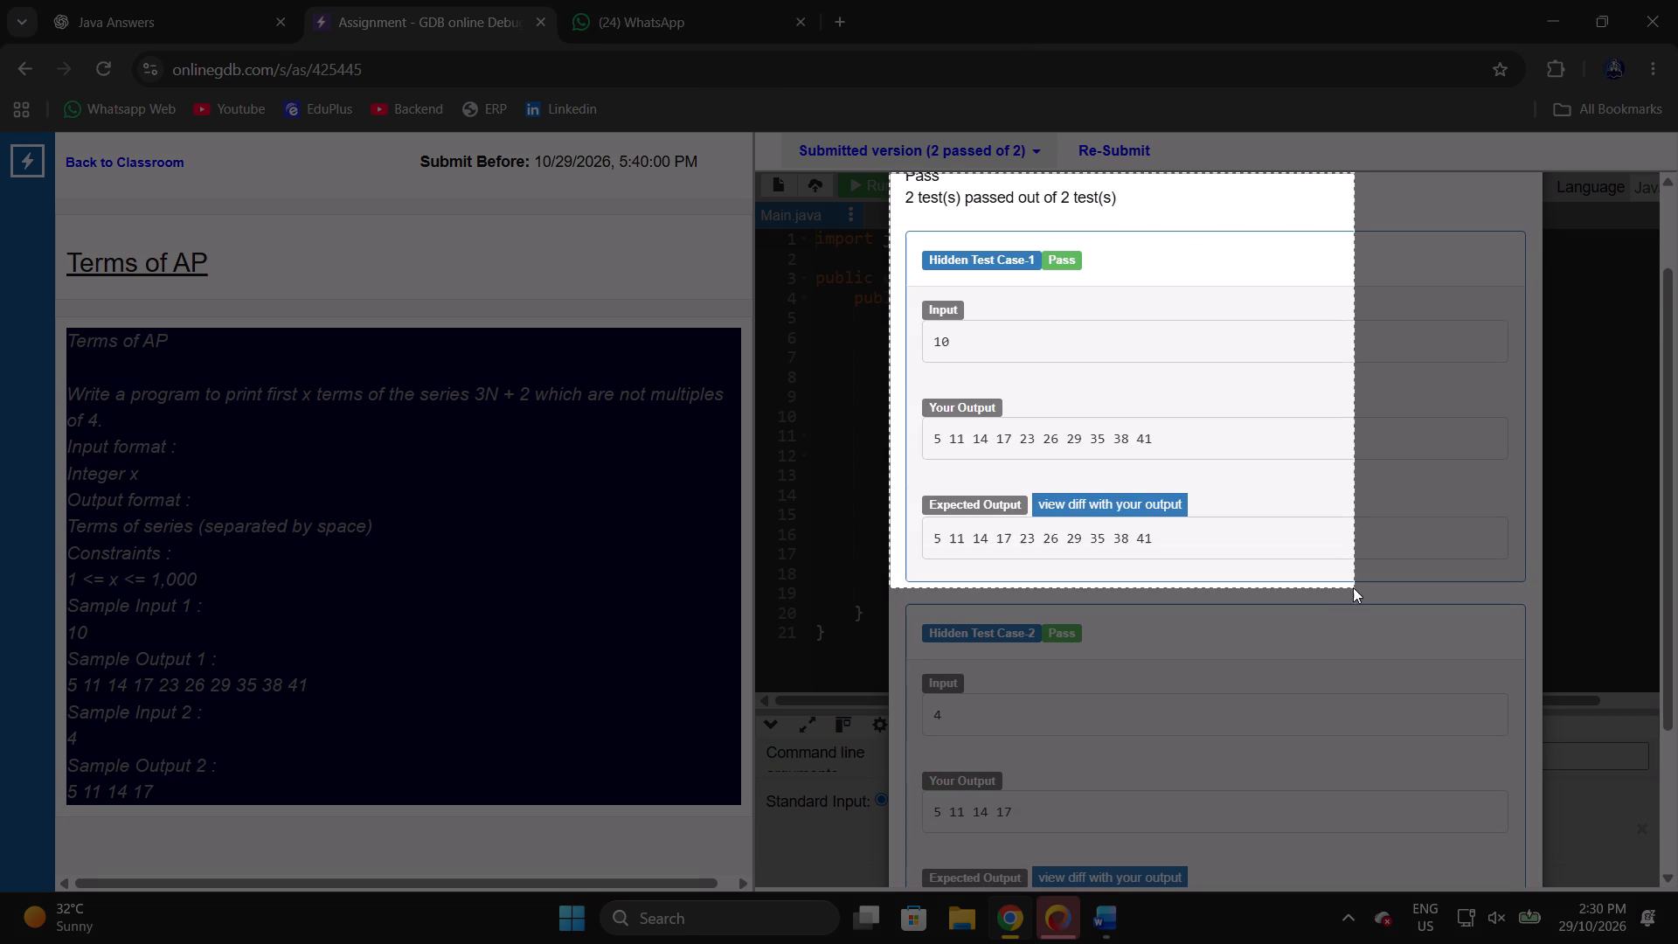
drag(1353, 587, 1543, 886)
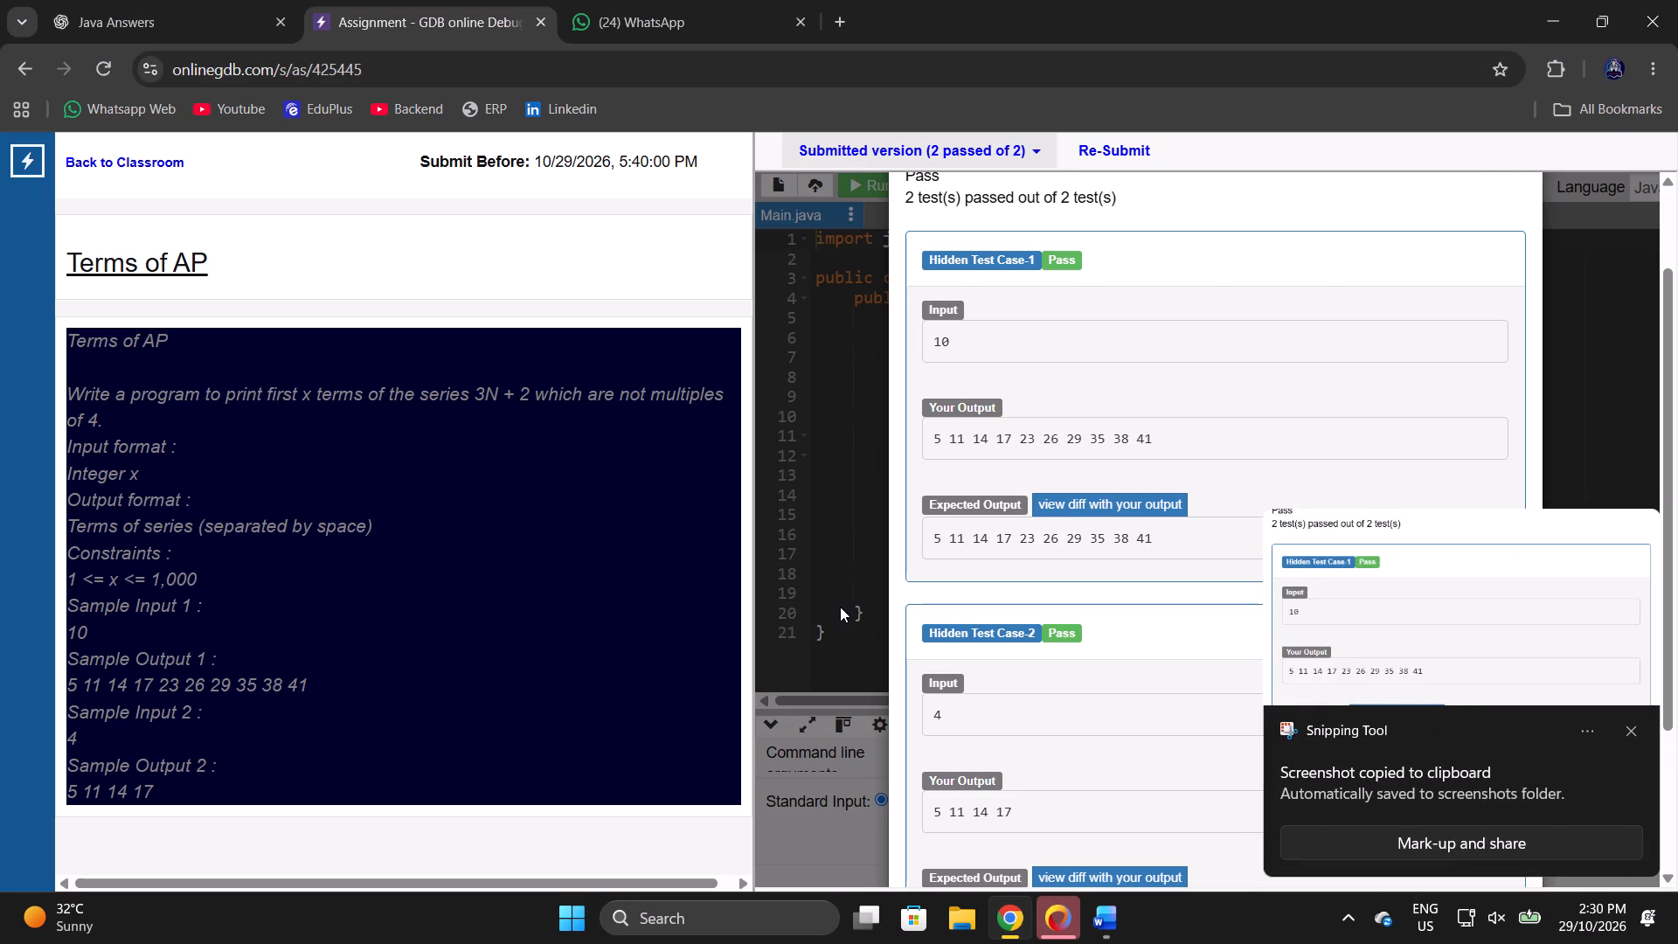
Switch to Word and review the document's pages with the student details and the Q1 to Q3 pictures.
key(alt+Tab)
scroll(658, 583, down, 2)
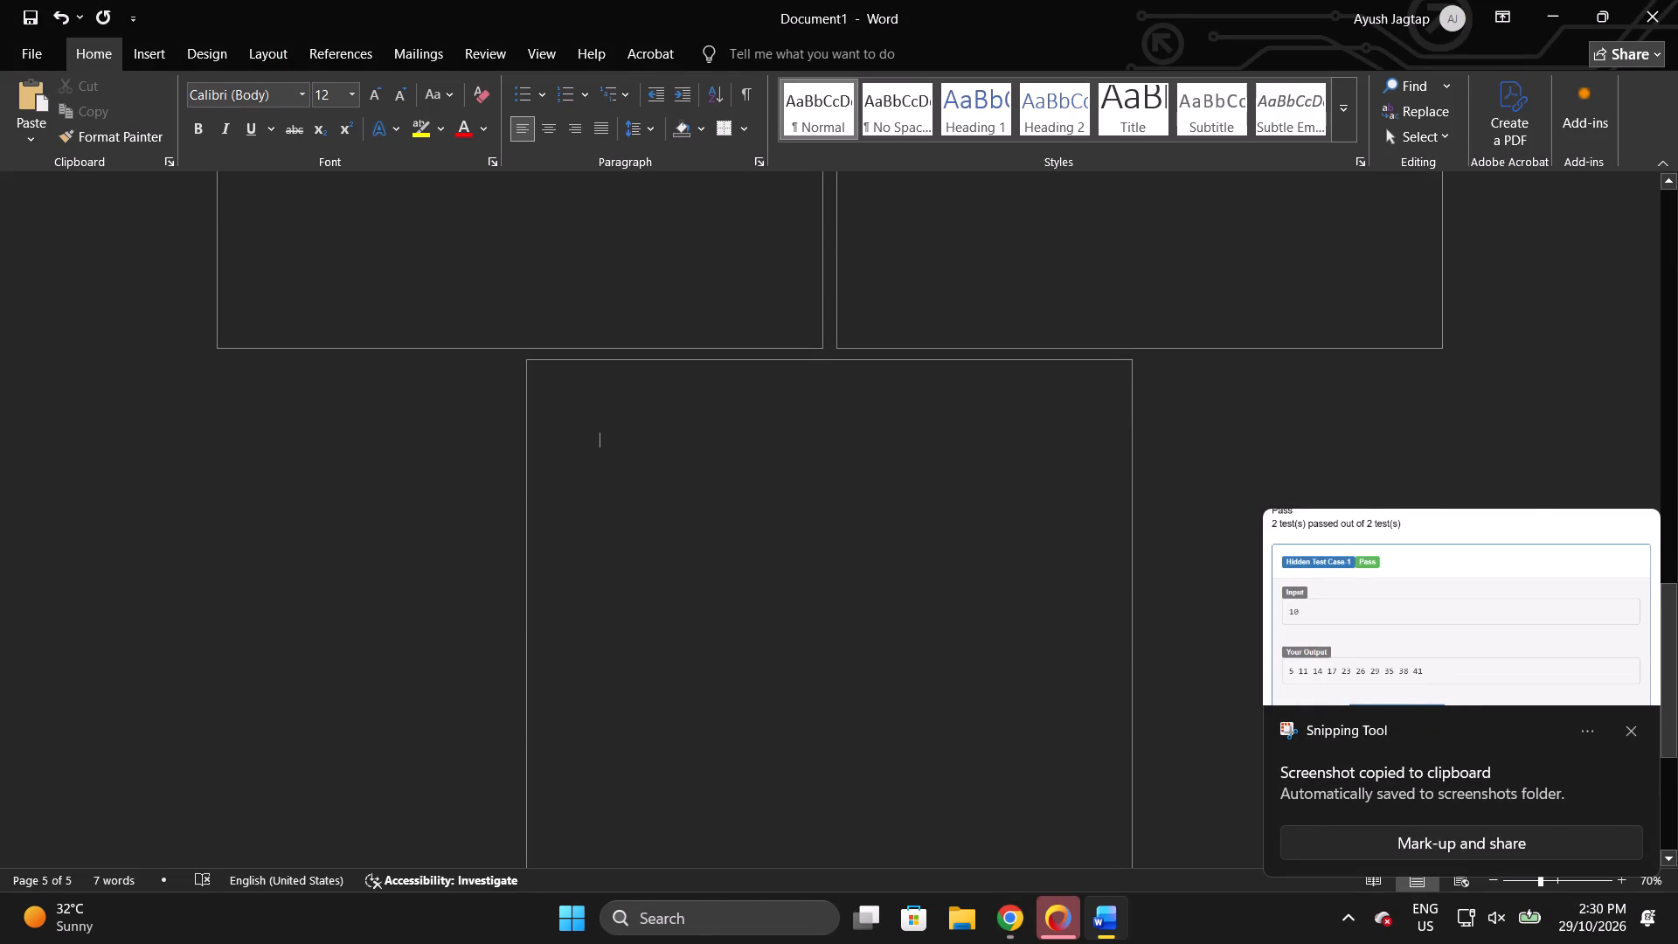
key(alt+Tab)
key(alt+Tab)
scroll(523, 339, up, 3)
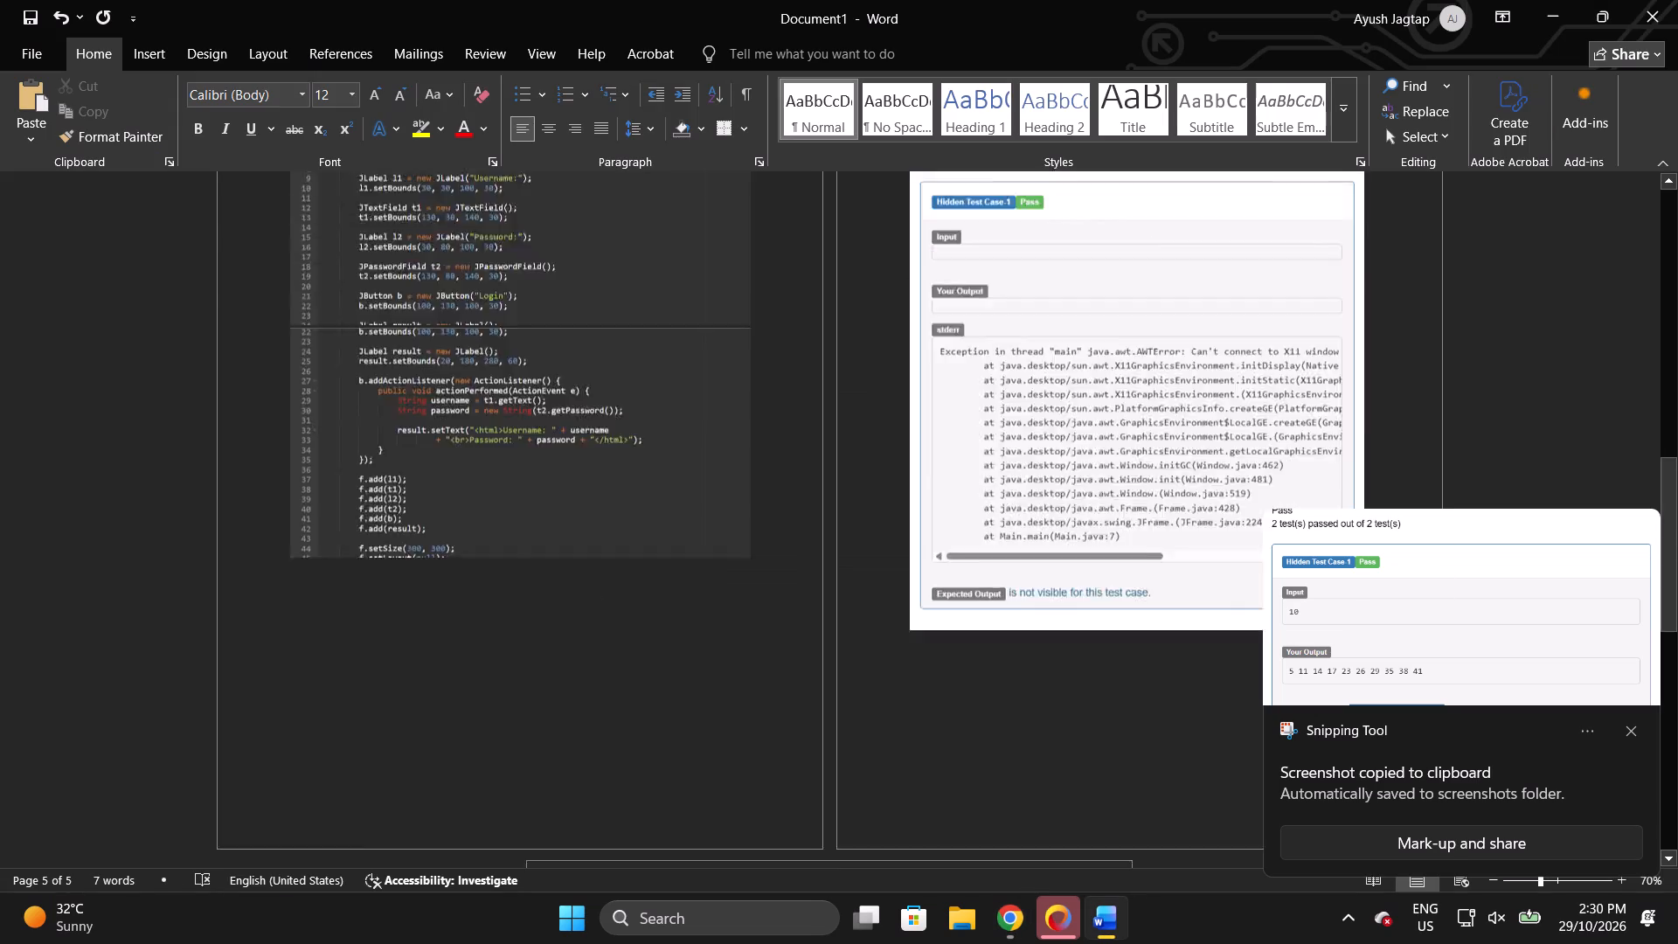
scroll(523, 339, up, 2)
scroll(523, 339, down, 1)
scroll(523, 339, up, 6)
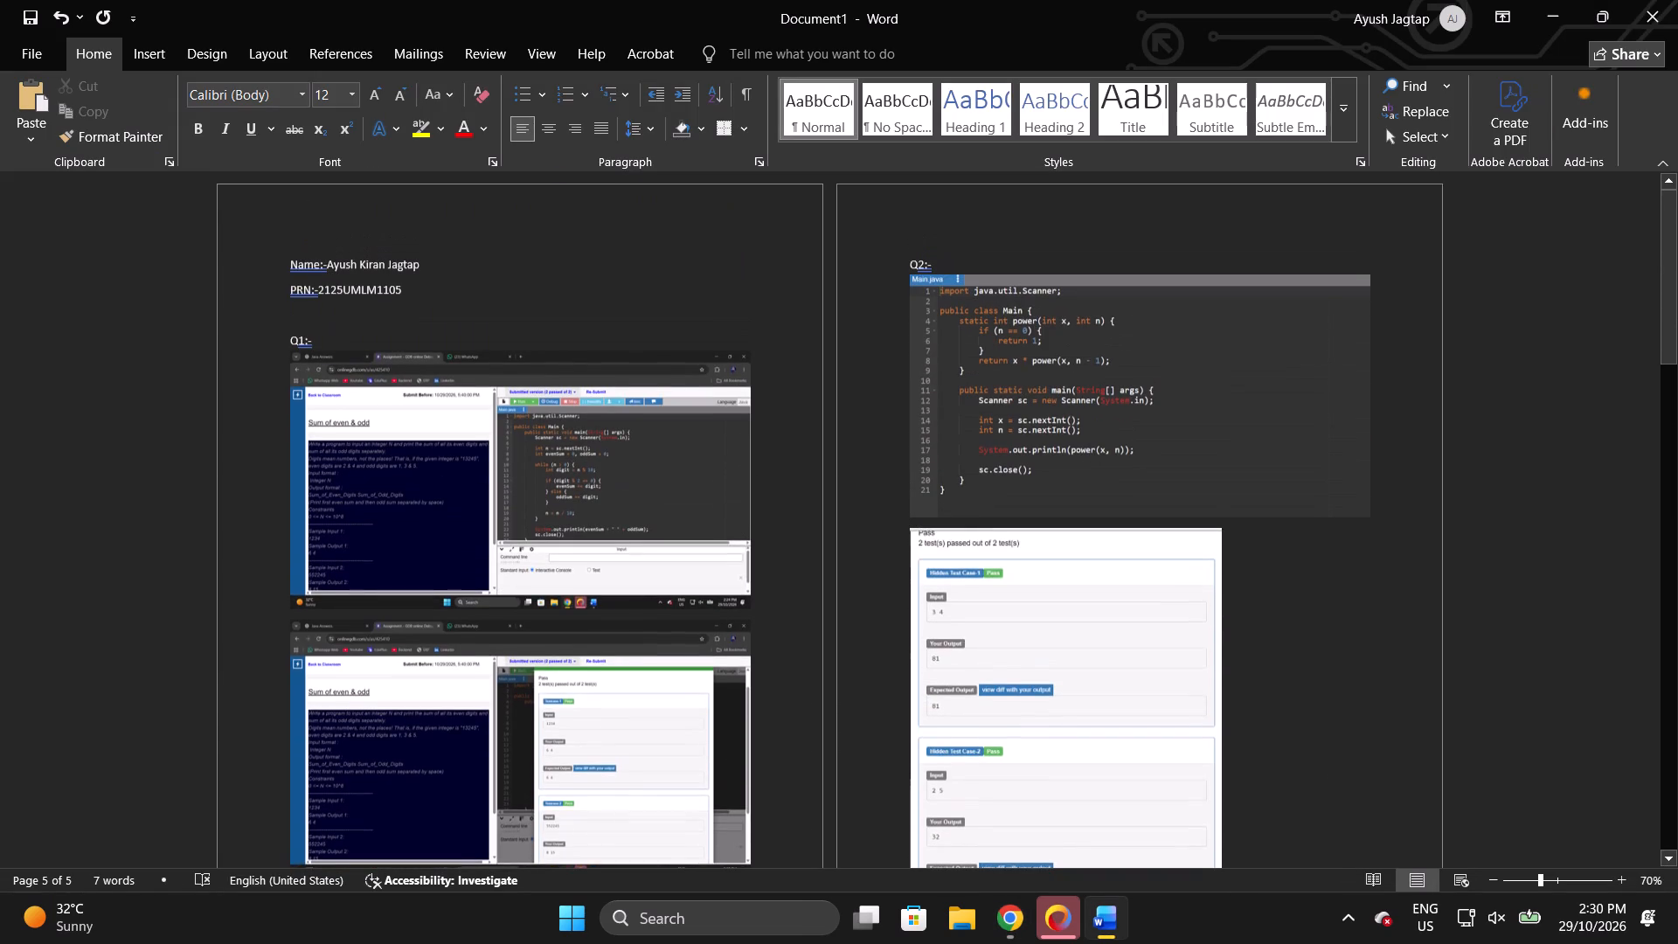
scroll(523, 339, up, 2)
scroll(523, 339, left, 5)
ctrl+scroll(523, 339, down, 2)
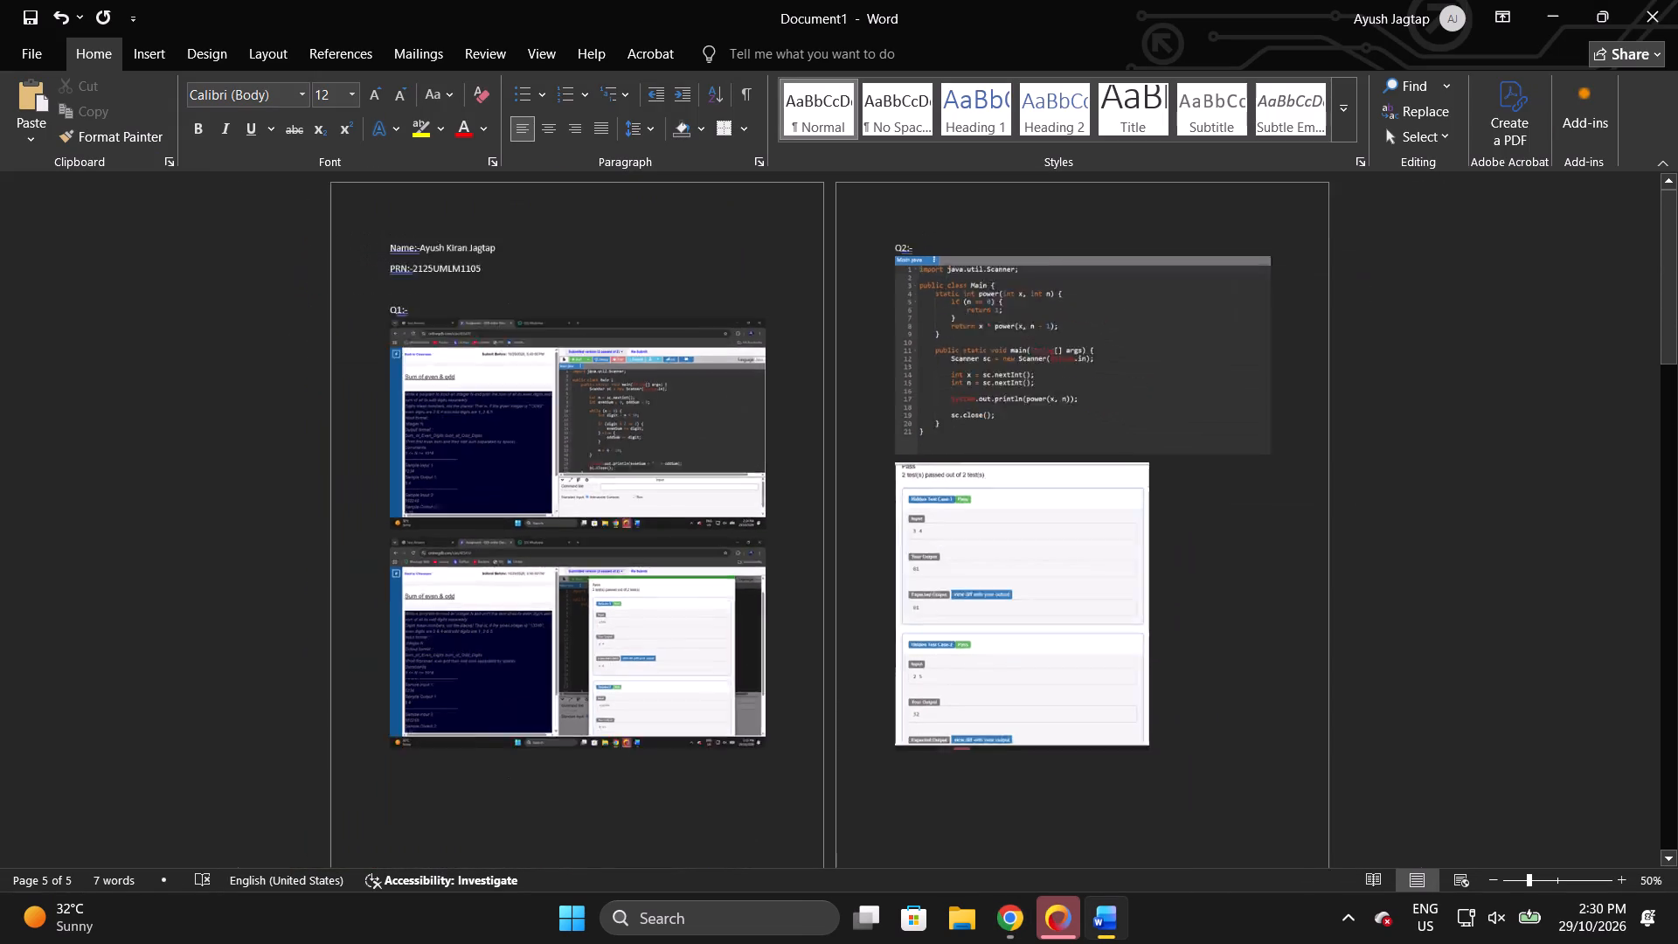
ctrl+scroll(523, 339, down, 3)
ctrl+scroll(523, 339, up, 8)
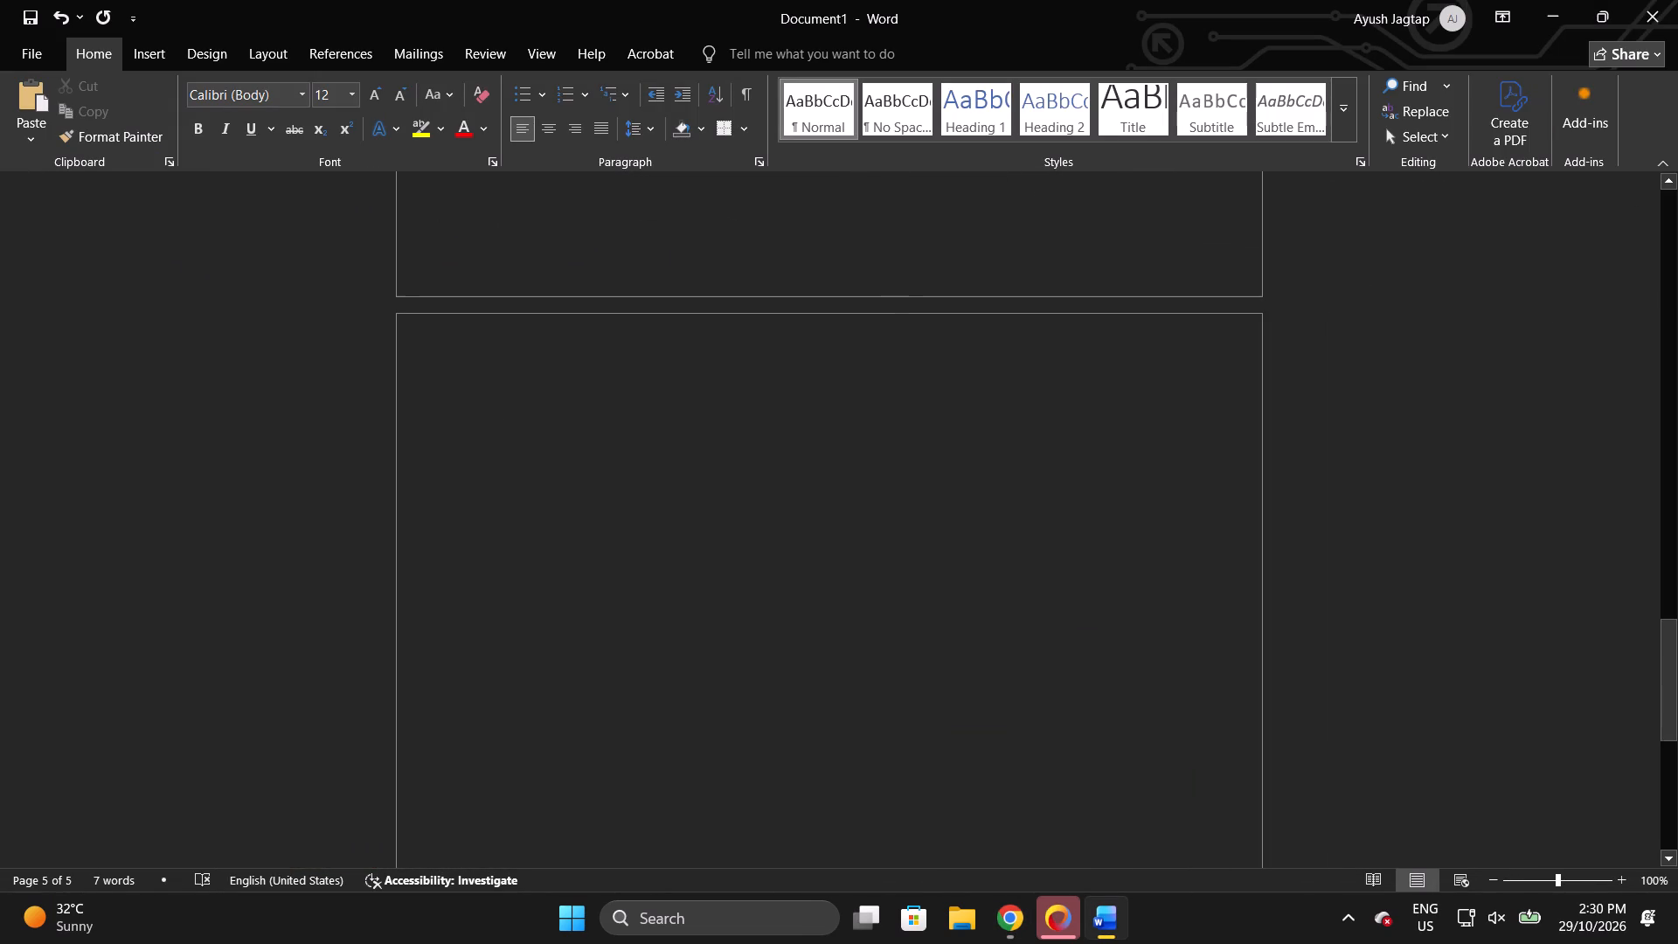
scroll(523, 339, up, 7)
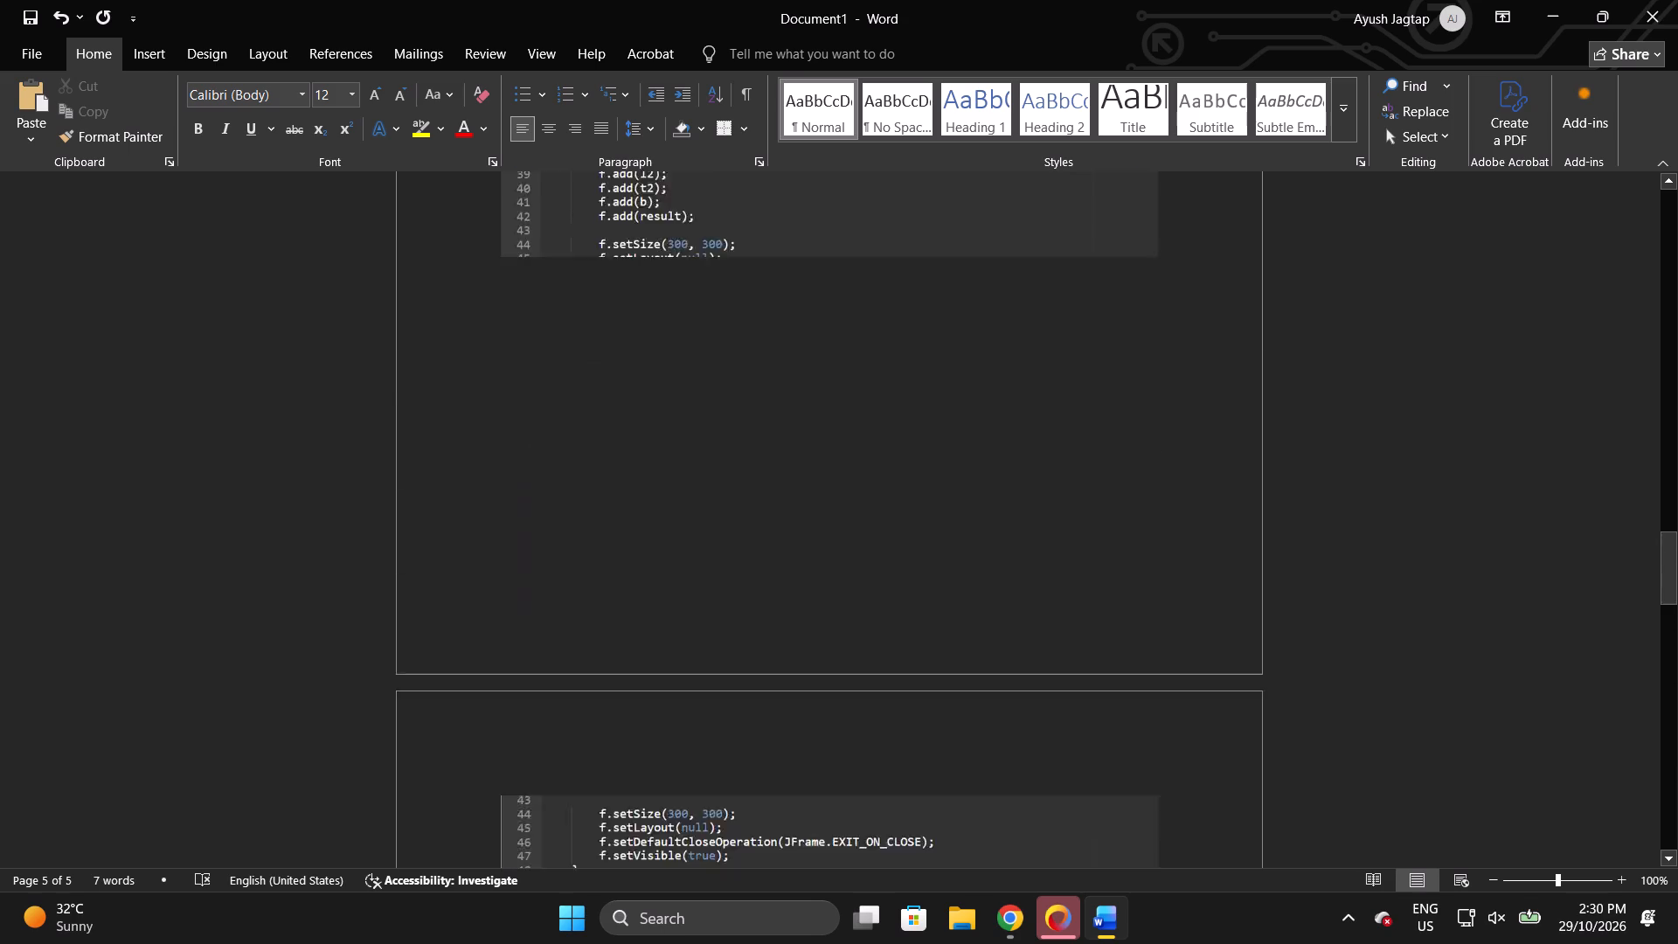
scroll(523, 339, up, 11)
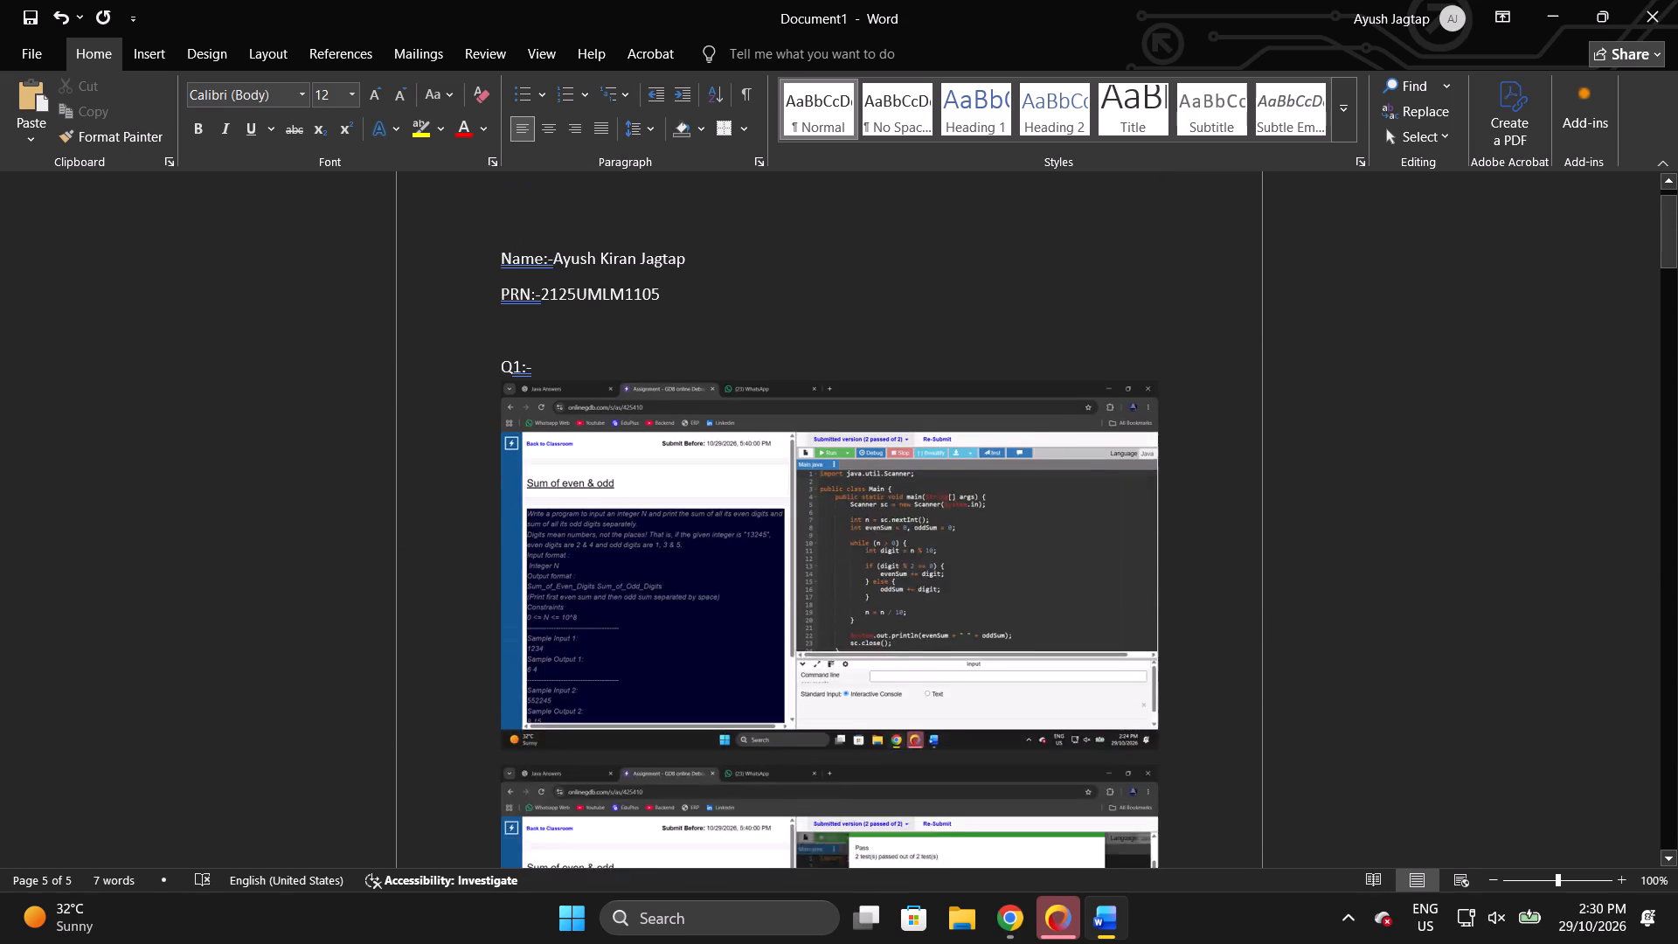
scroll(523, 339, up, 3)
scroll(523, 339, down, 6)
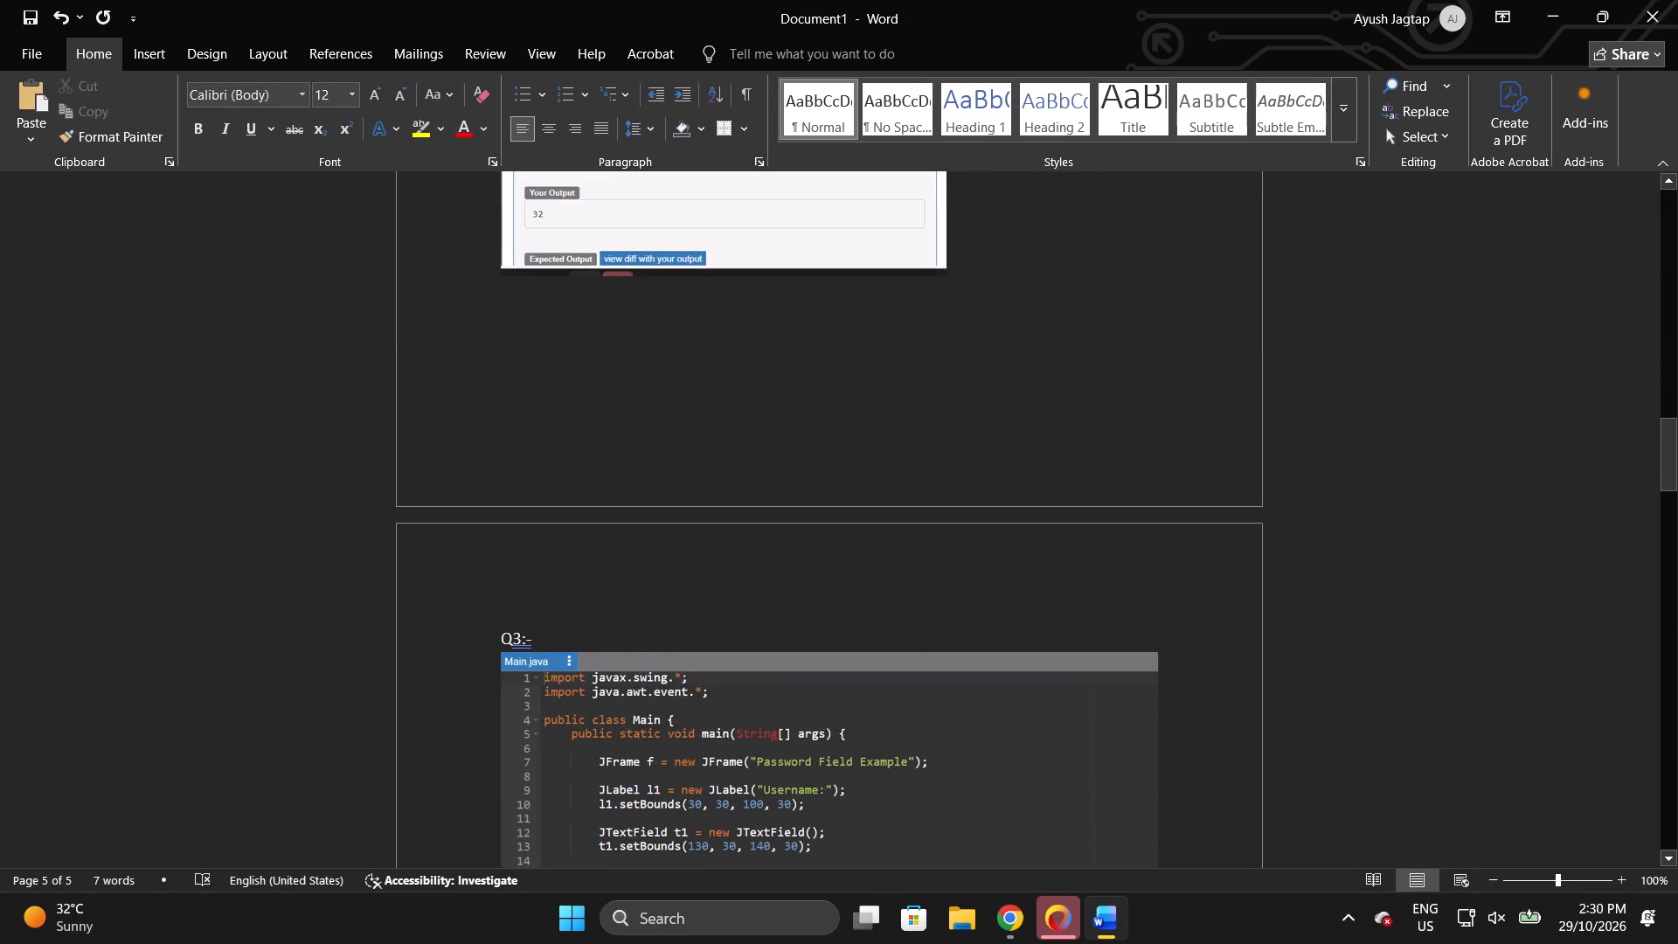
ctrl+scroll(523, 339, down, 1)
scroll(523, 339, up, 2)
ctrl+scroll(523, 339, down, 1)
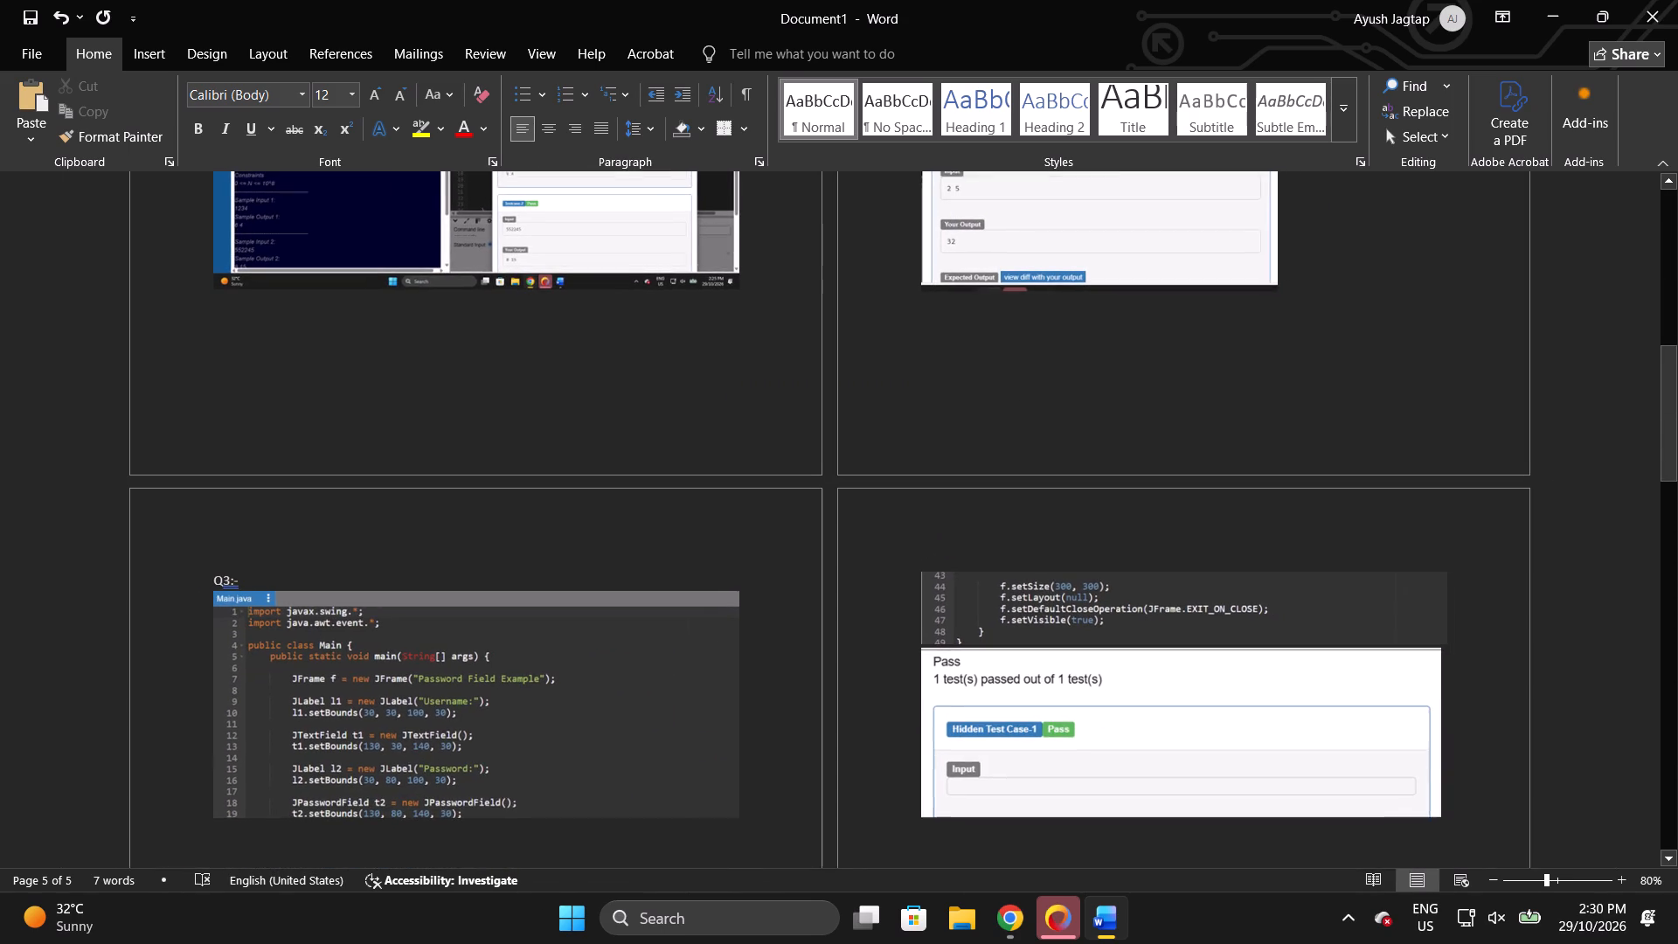
ctrl+scroll(362, 328, up, 3)
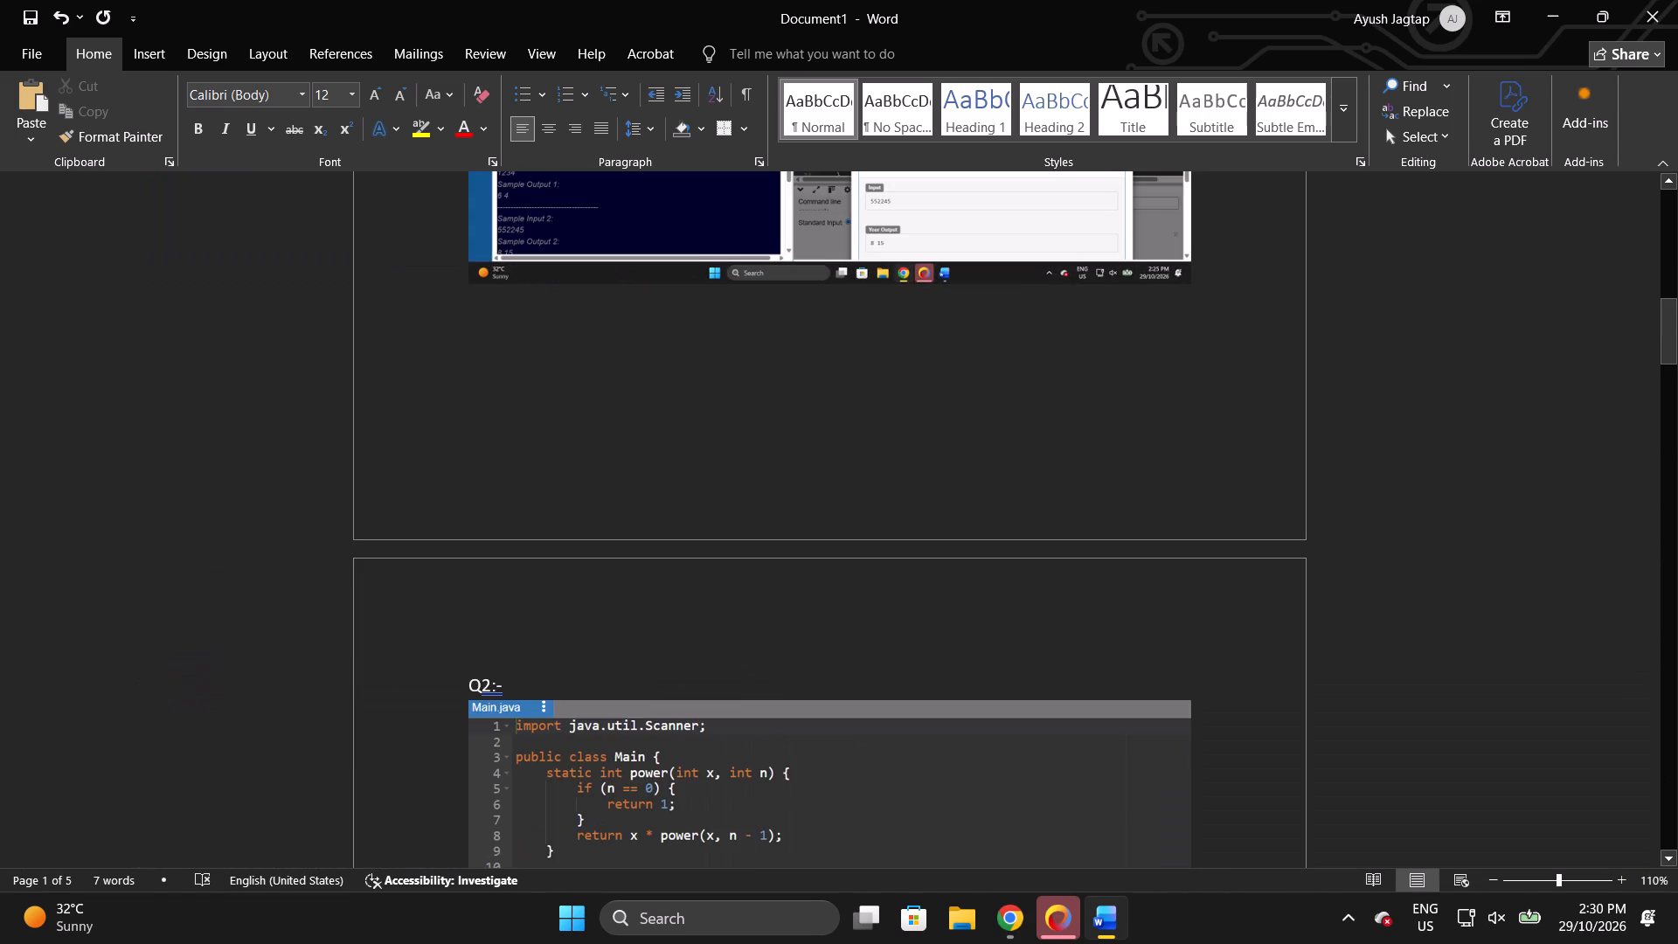
scroll(362, 328, up, 7)
scroll(362, 328, down, 3)
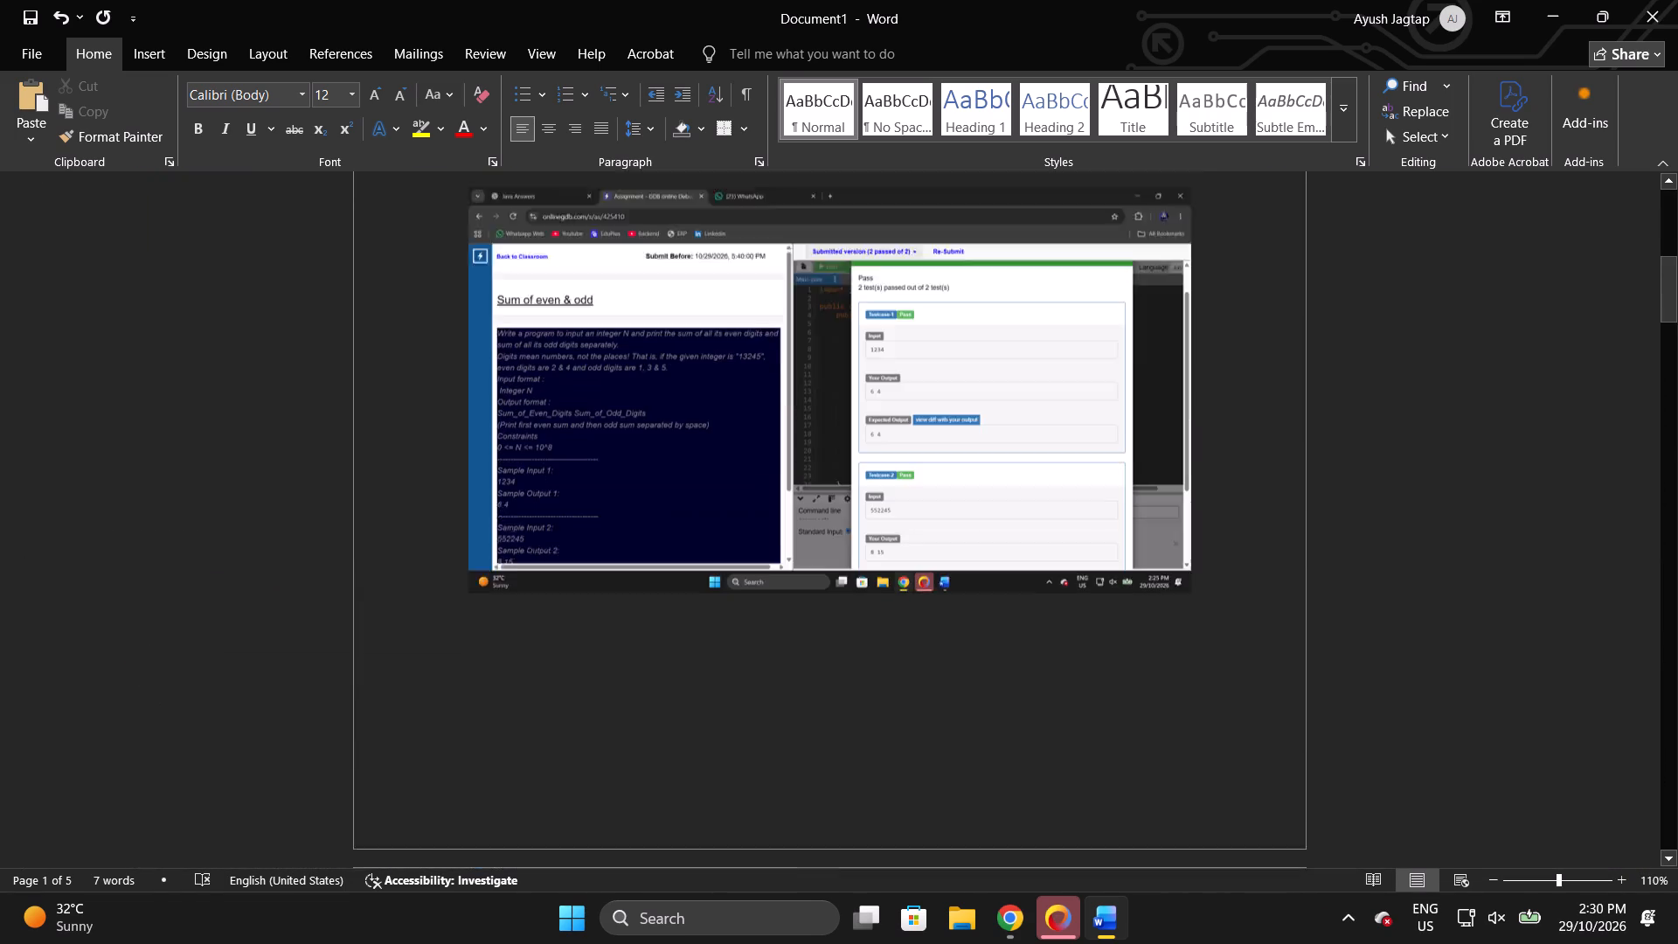
scroll(362, 328, down, 6)
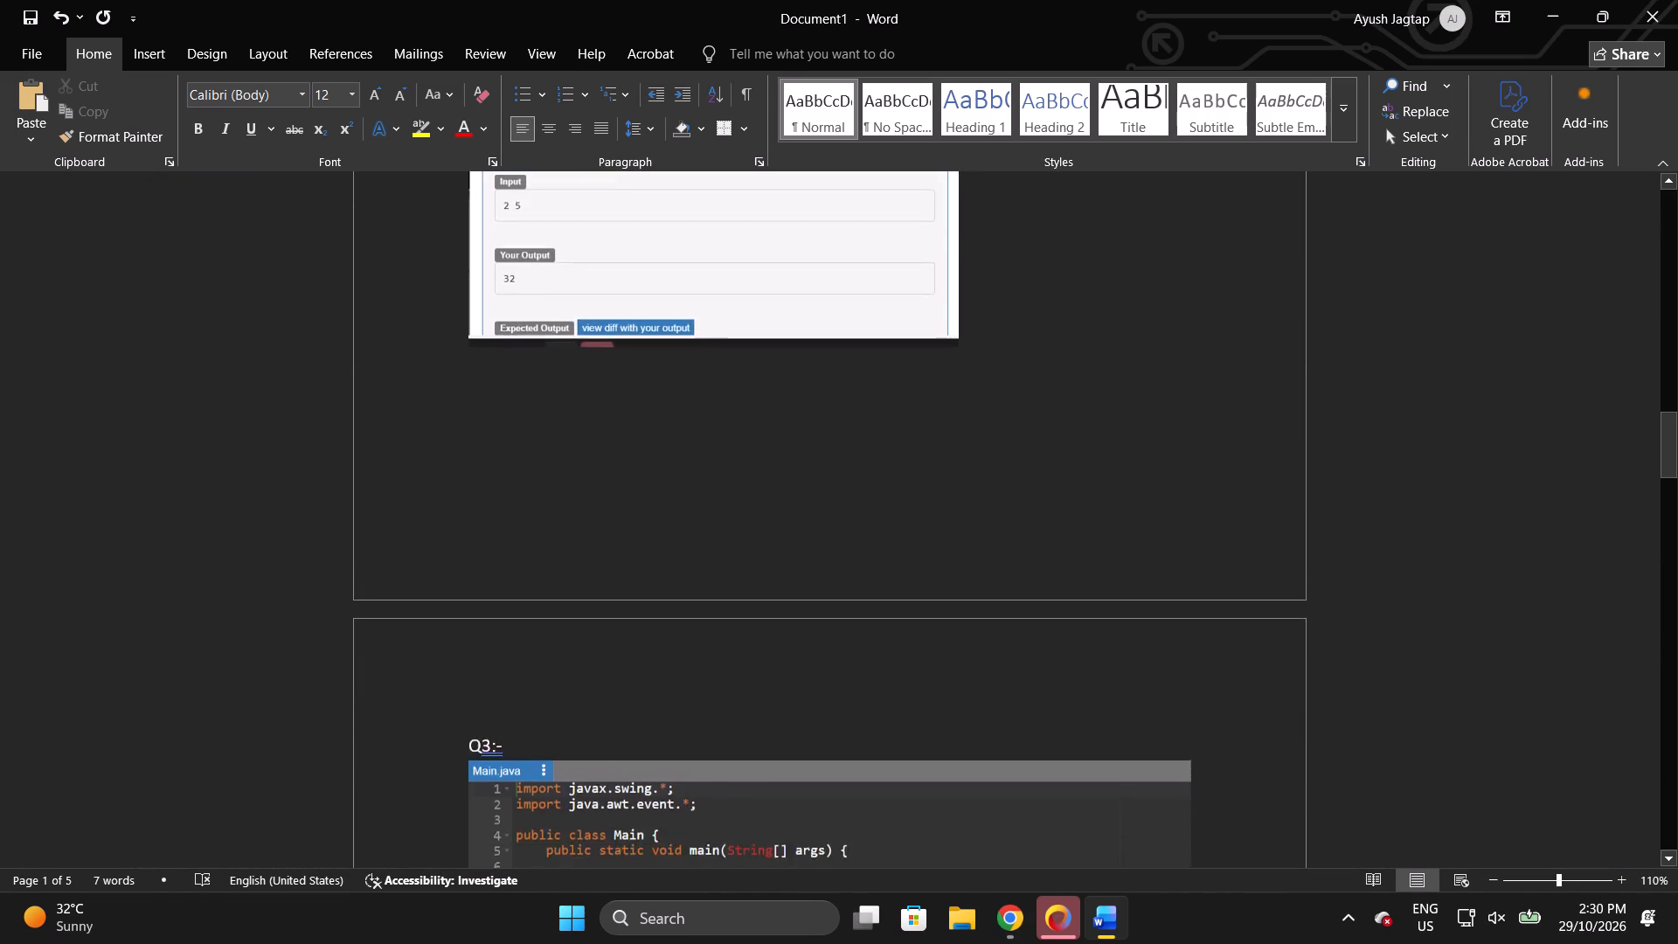
scroll(362, 328, down, 3)
ctrl+scroll(362, 328, up, 1)
ctrl+scroll(362, 328, right, 1)
ctrl+scroll(362, 328, up, 1)
ctrl+scroll(362, 328, right, 1)
ctrl+scroll(362, 328, up, 1)
ctrl+scroll(362, 328, right, 1)
ctrl+scroll(362, 328, up, 1)
ctrl+scroll(362, 328, right, 1)
ctrl+scroll(362, 328, up, 1)
ctrl+scroll(362, 328, right, 1)
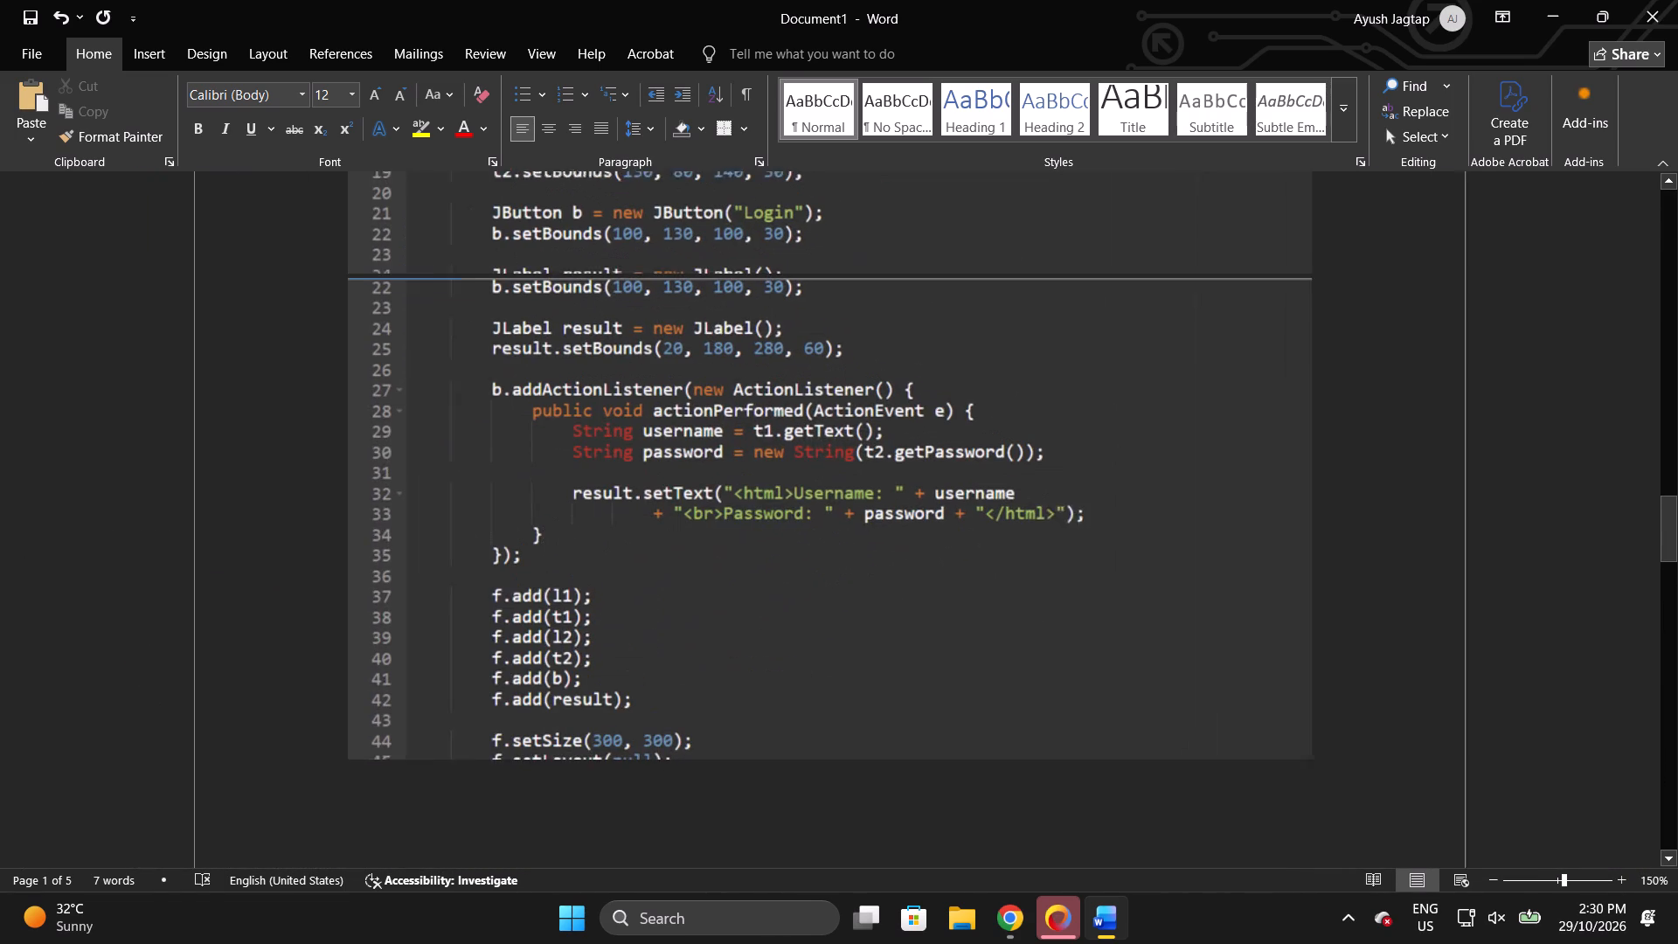
scroll(502, 443, down, 1)
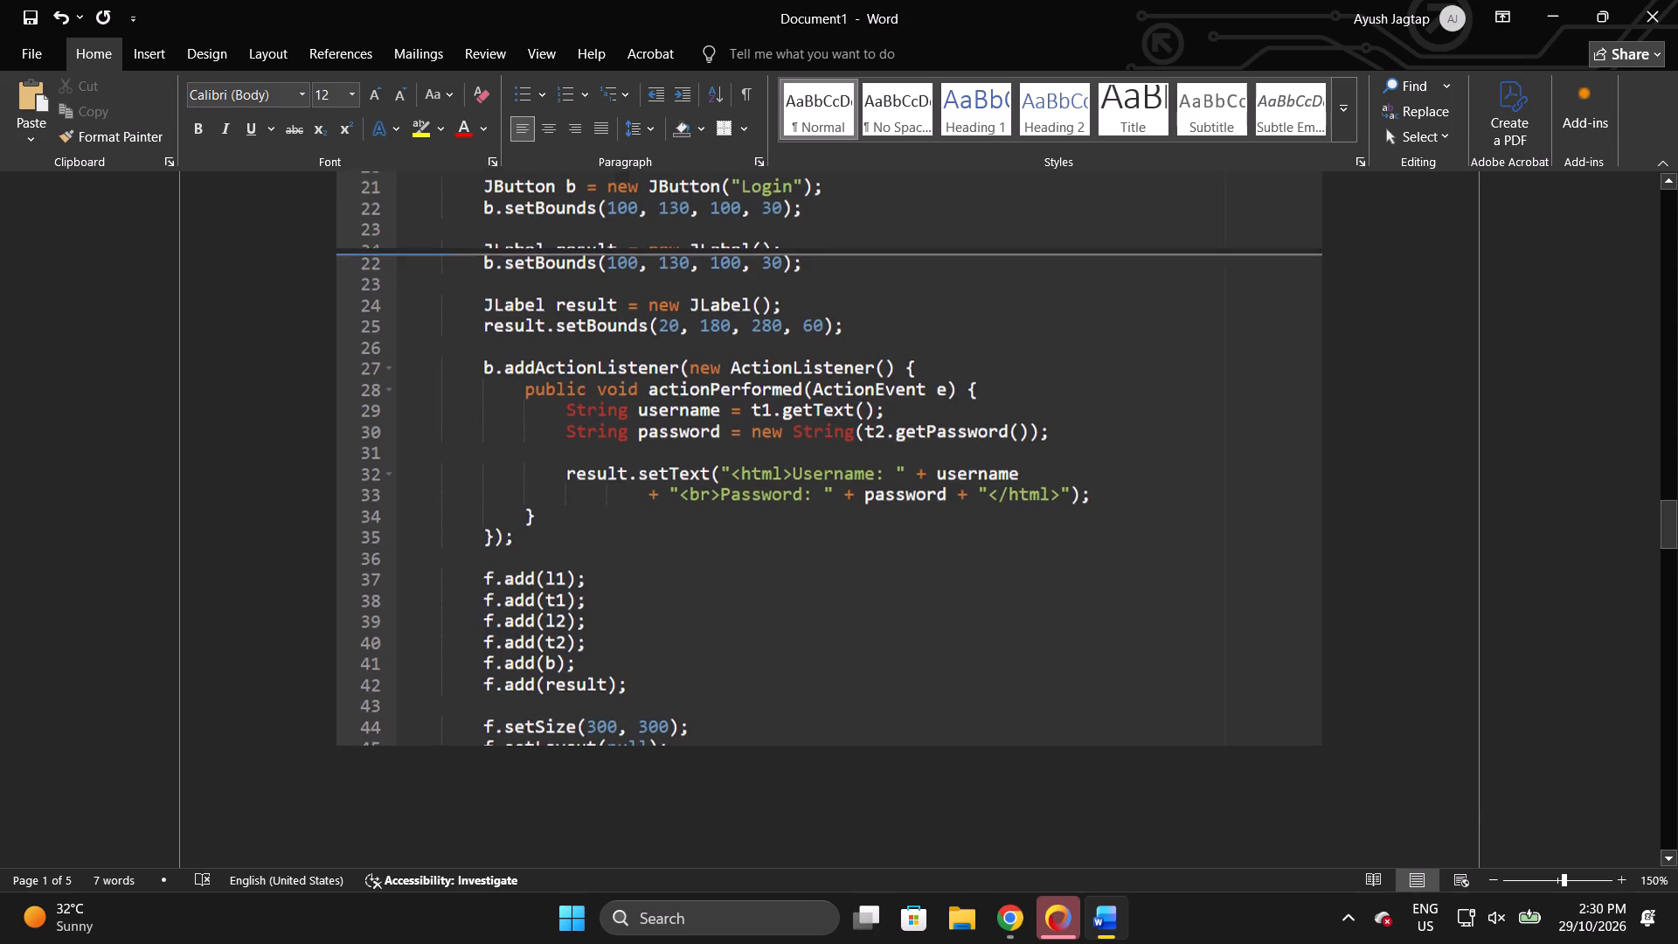
scroll(502, 443, down, 5)
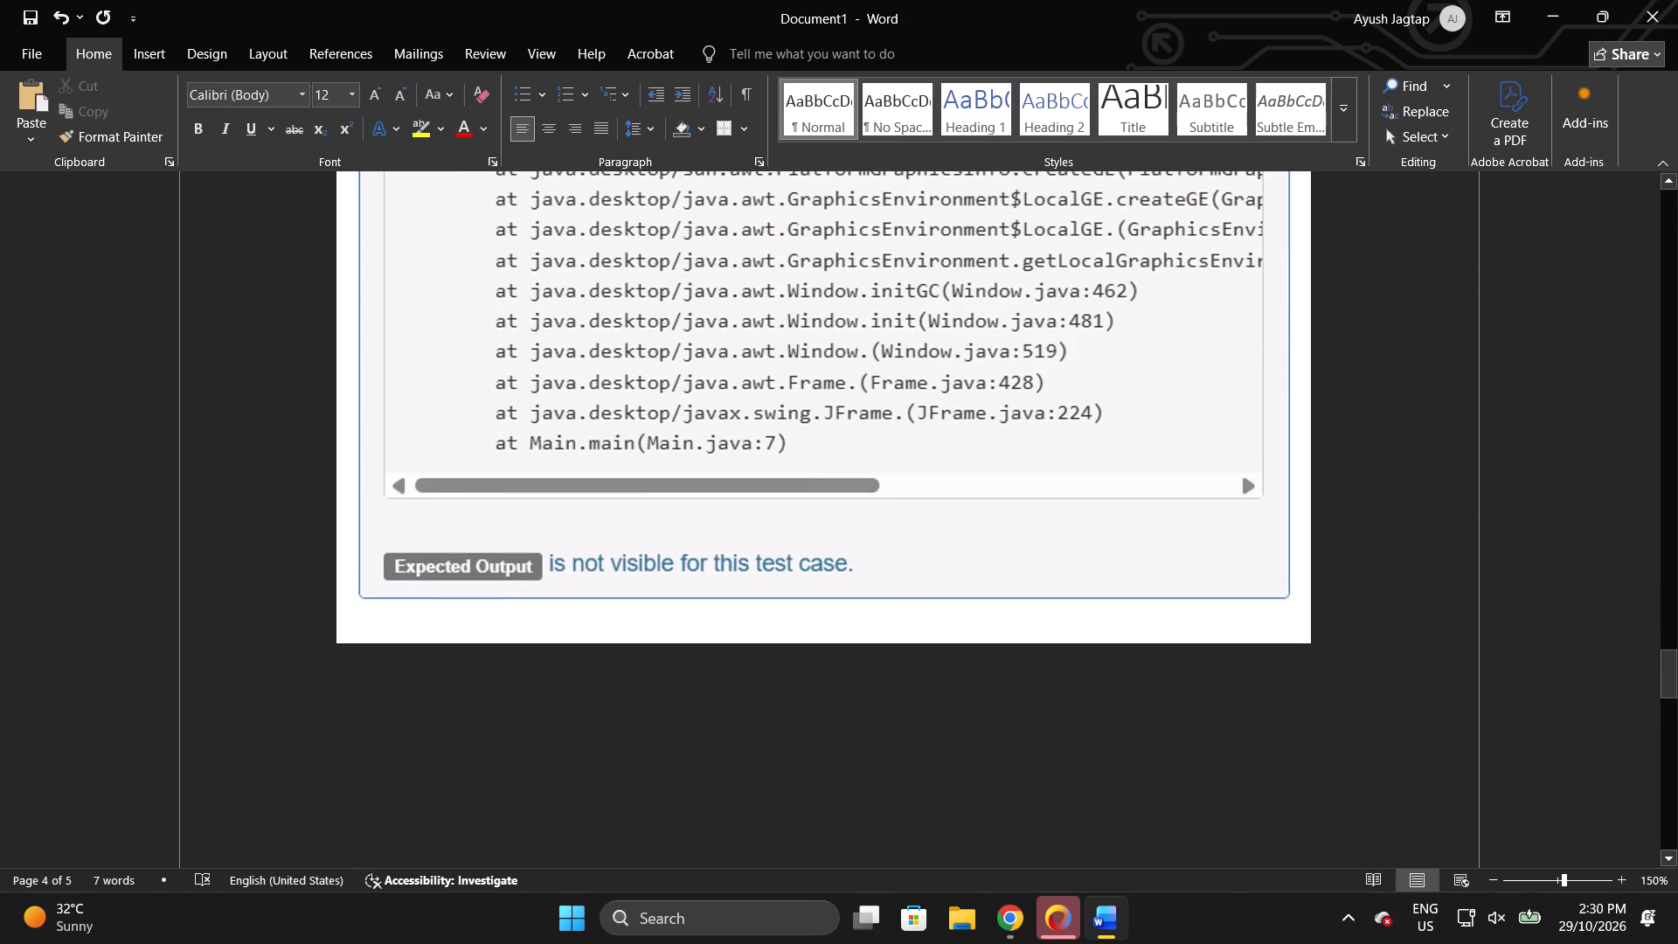
ctrl+scroll(537, 420, down, 3)
scroll(589, 439, down, 1)
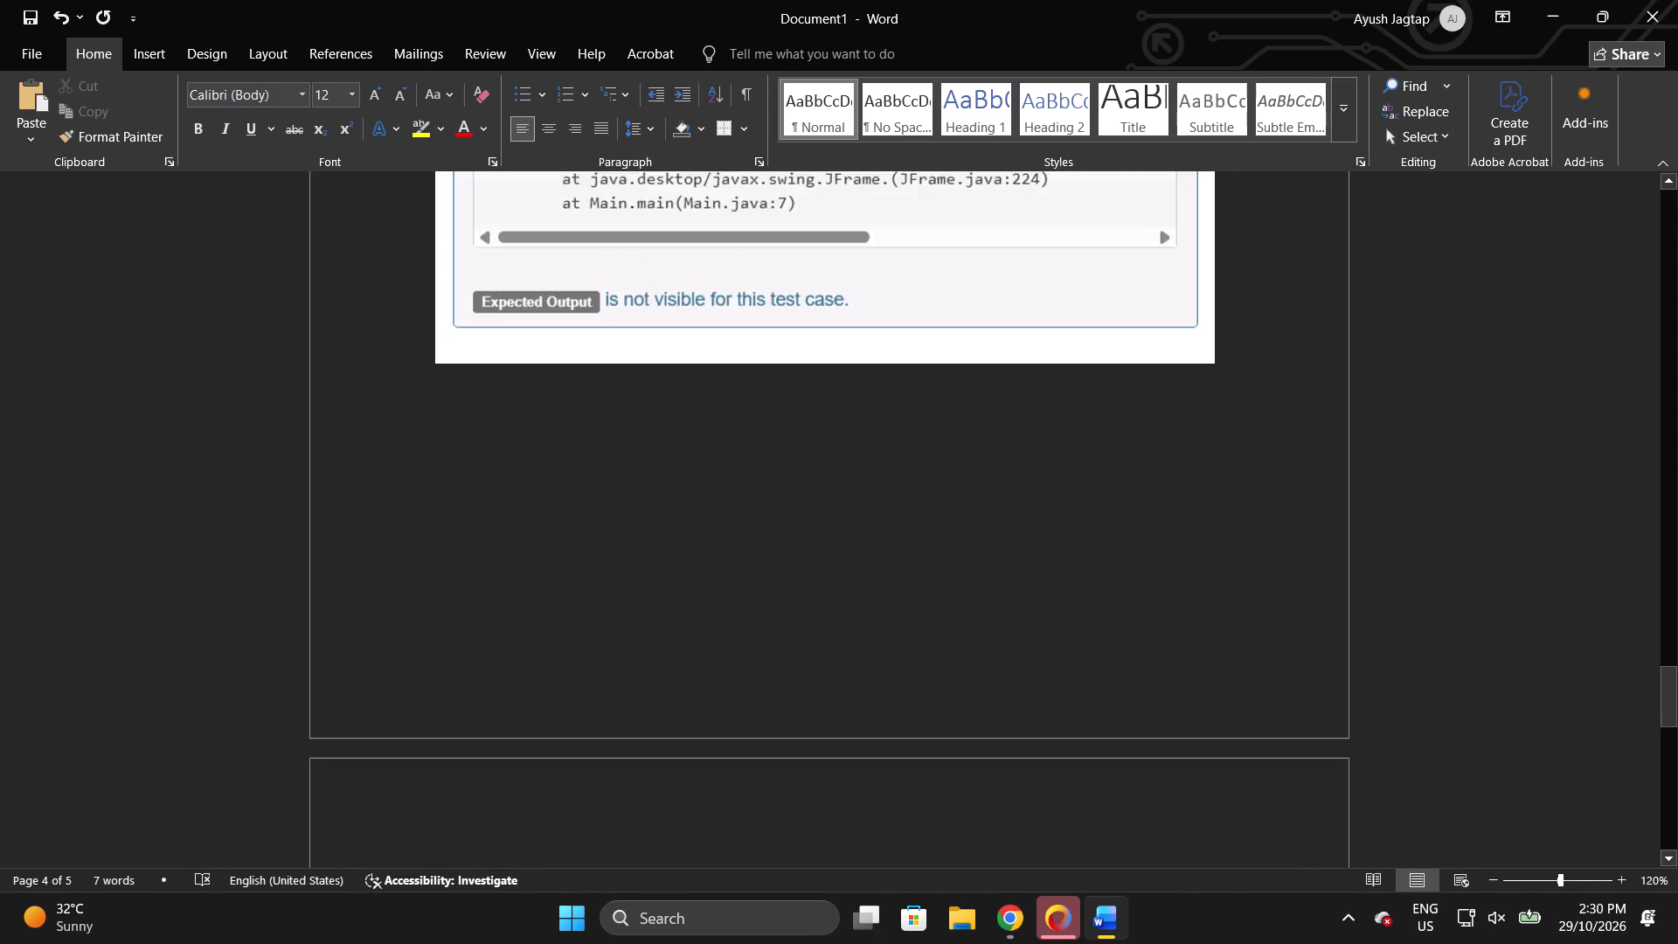
scroll(589, 439, down, 1)
scroll(589, 439, up, 5)
scroll(589, 439, down, 1)
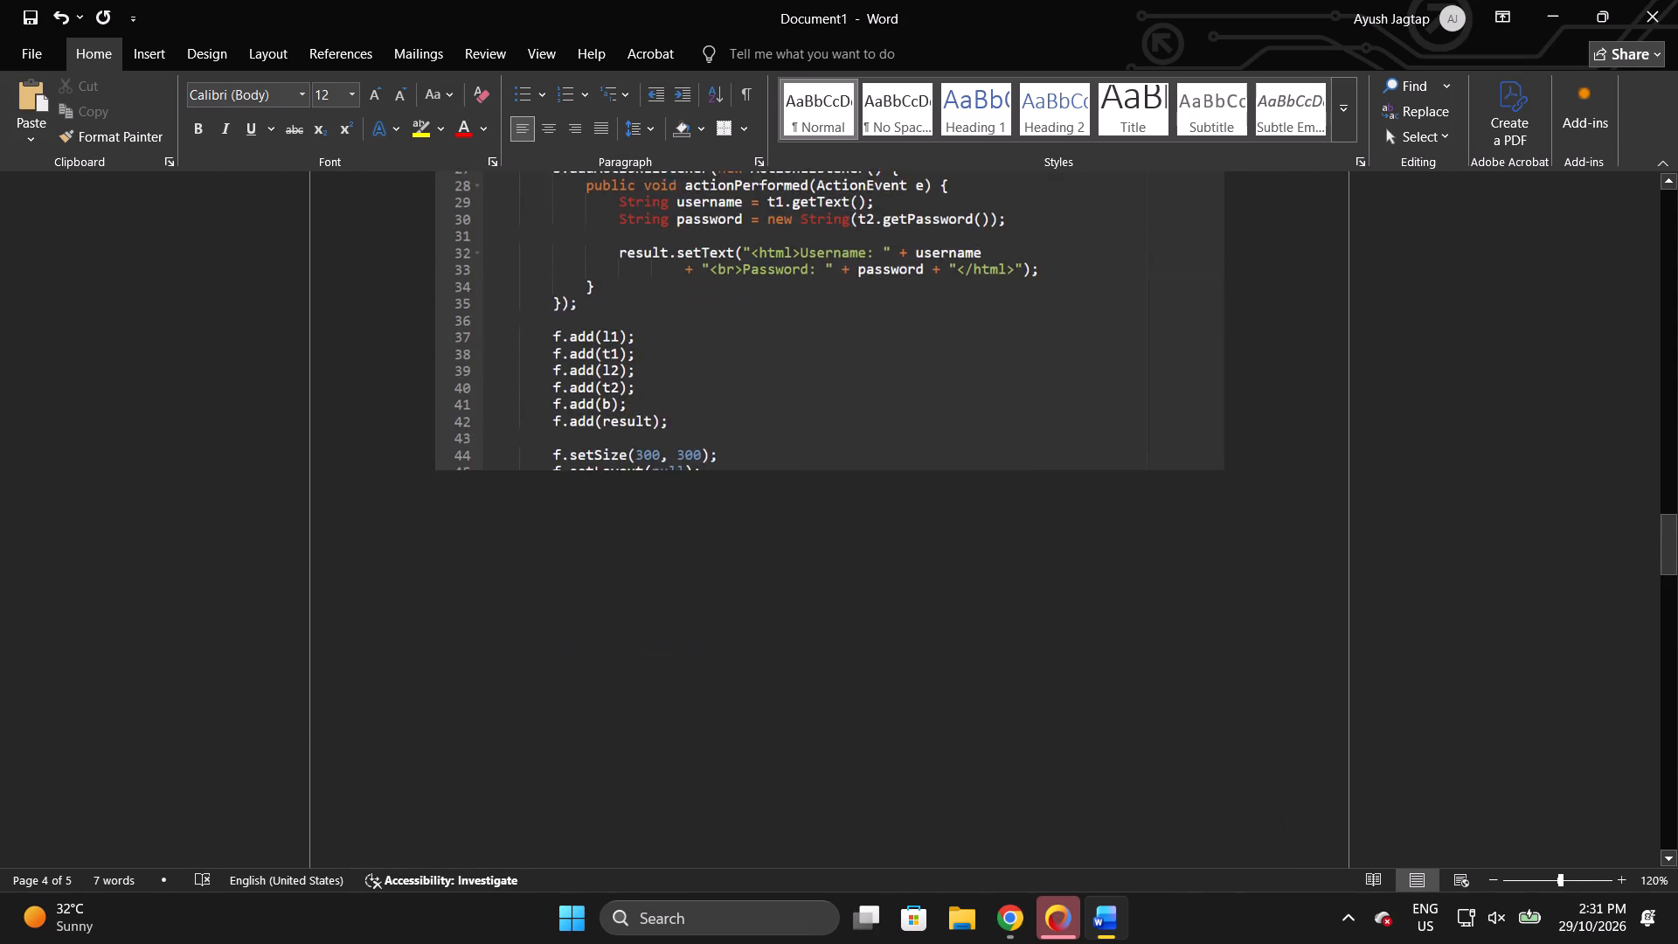
scroll(589, 439, down, 4)
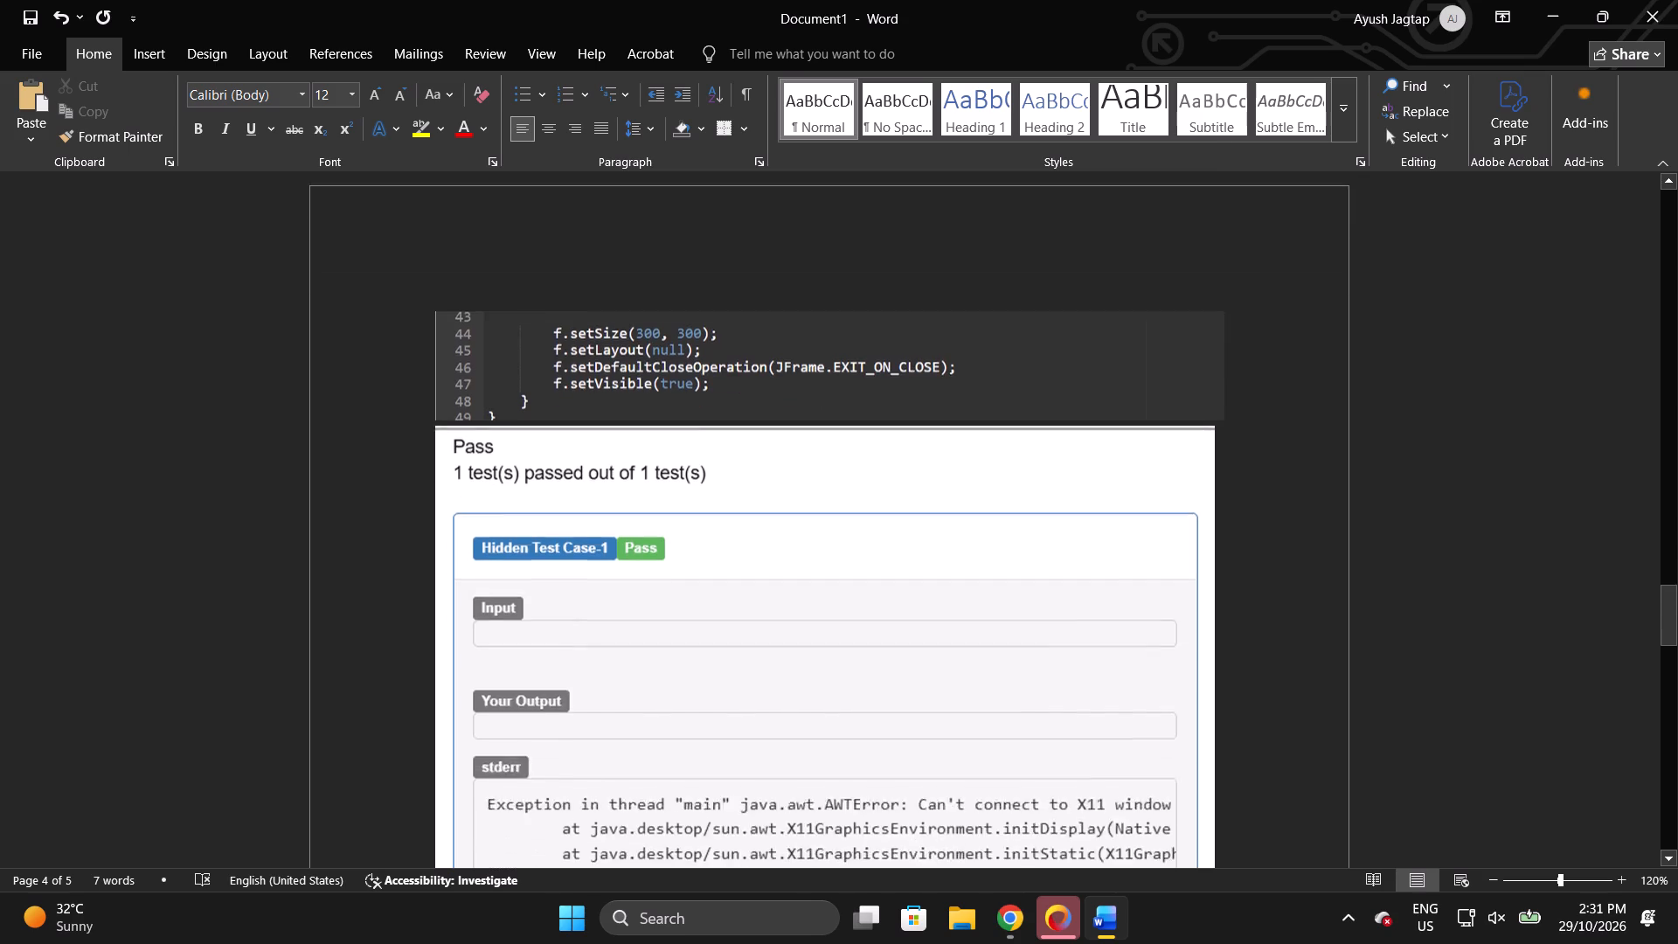
scroll(589, 439, down, 4)
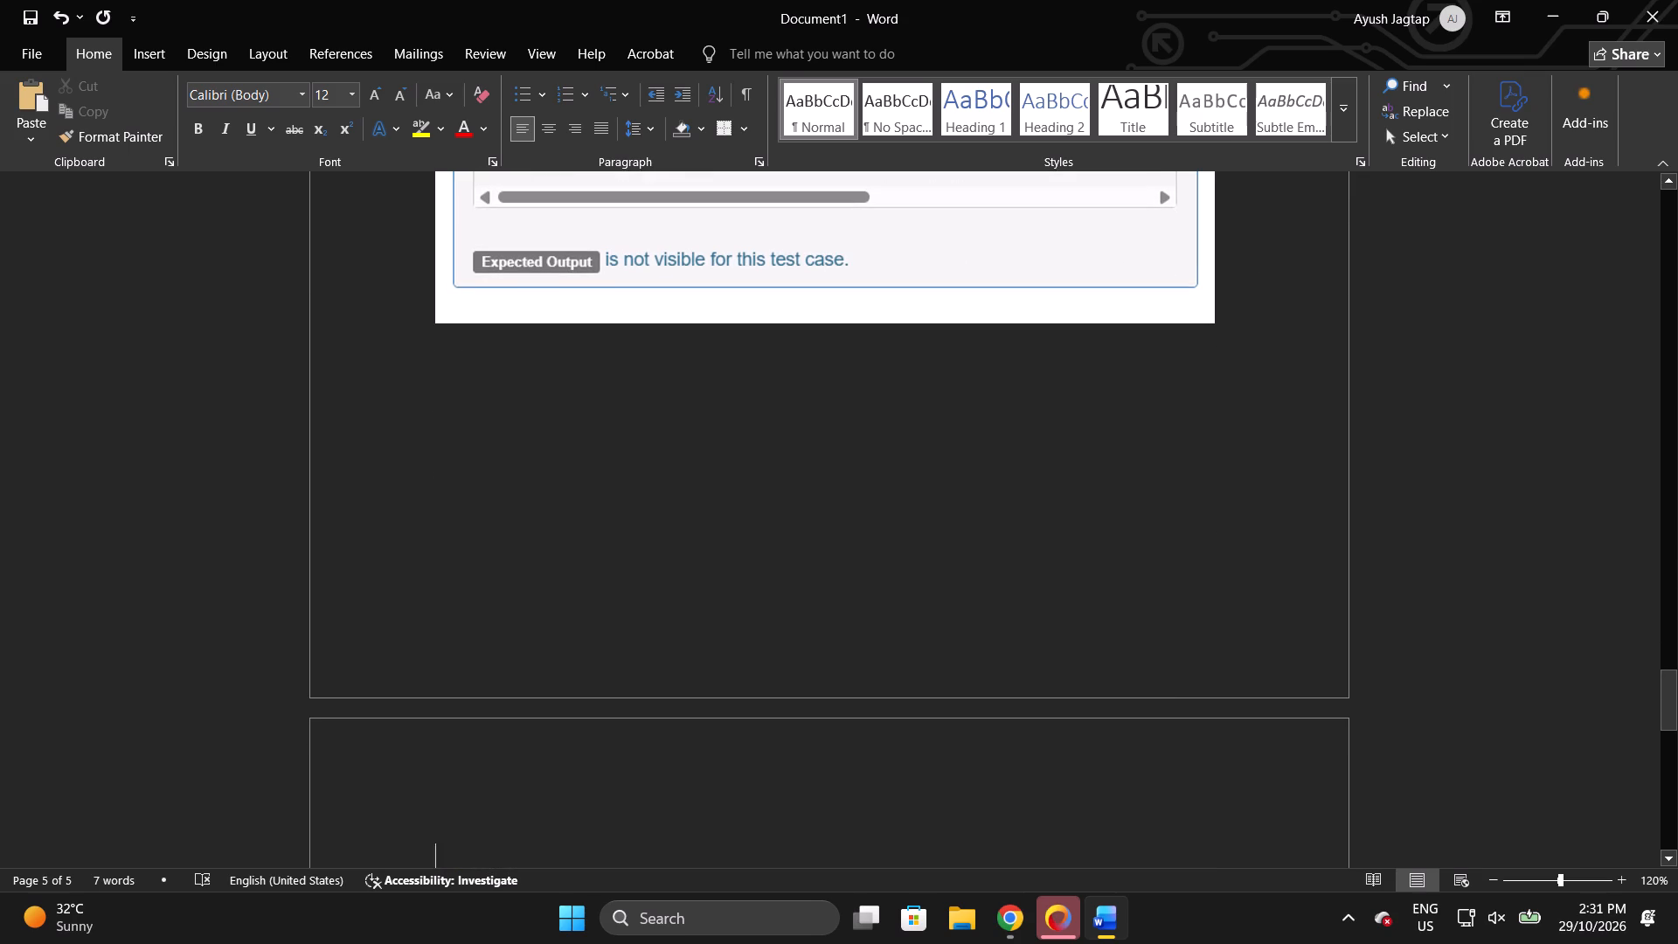
Enter the label "Q4:-" at the start of the empty fifth page.
scroll(911, 517, down, 1)
text(Q4)
text(:_)
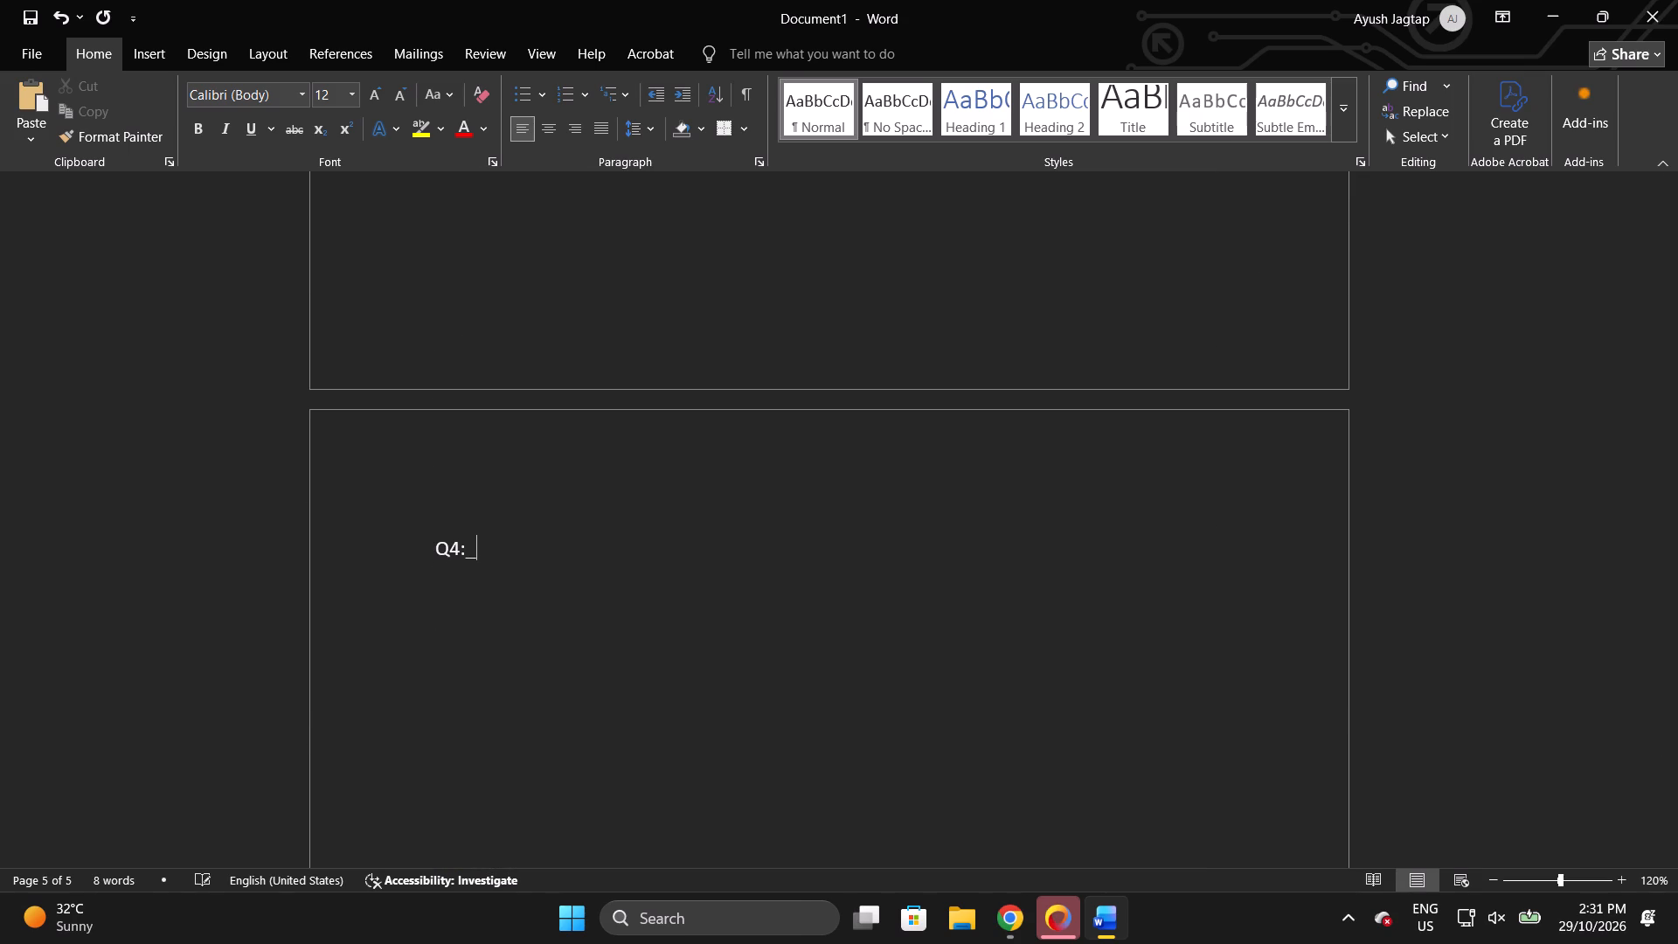
key(BackSpace)
key(minus)
click(141, 57)
click(250, 101)
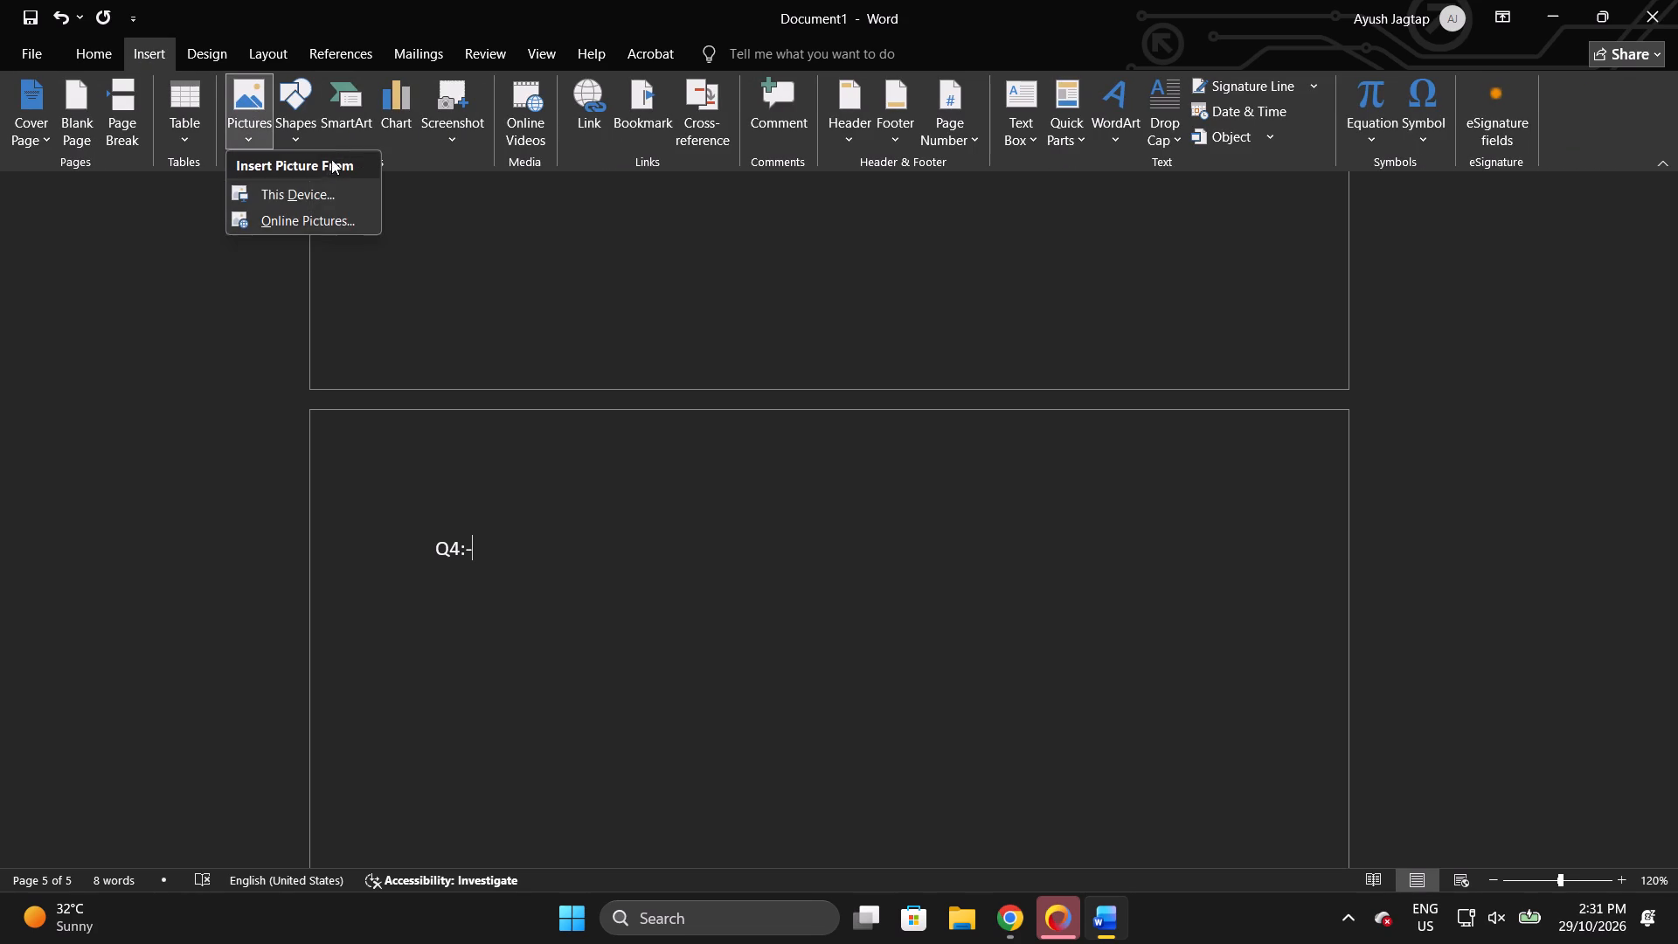
click(325, 181)
scroll(377, 307, down, 8)
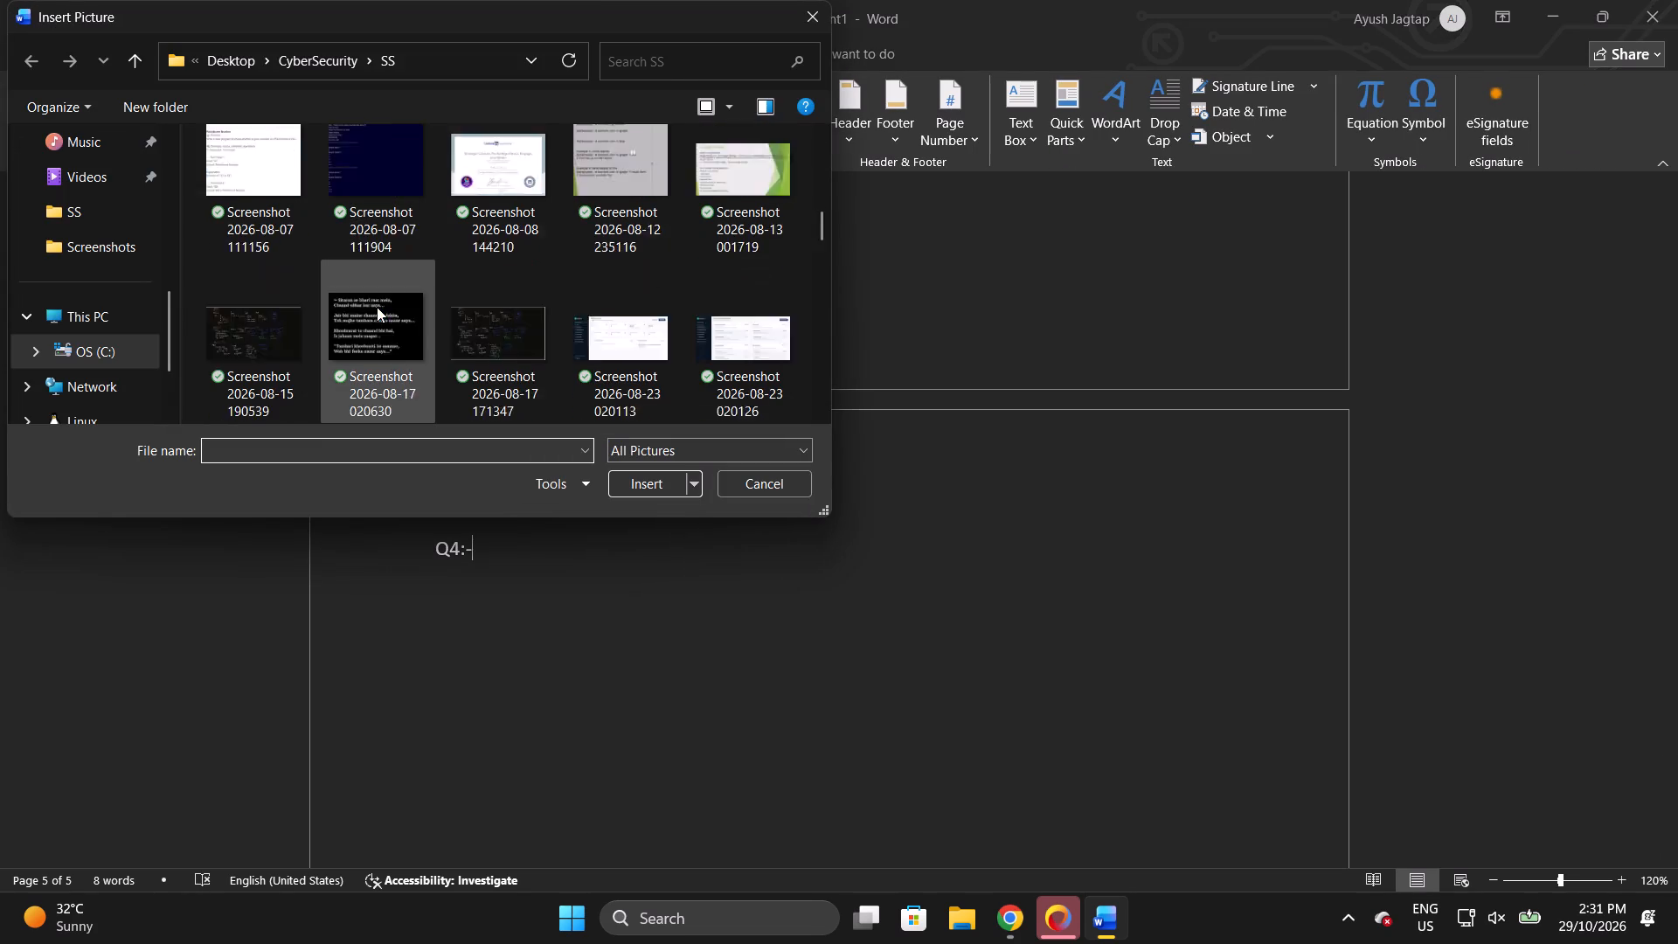
scroll(377, 307, down, 9)
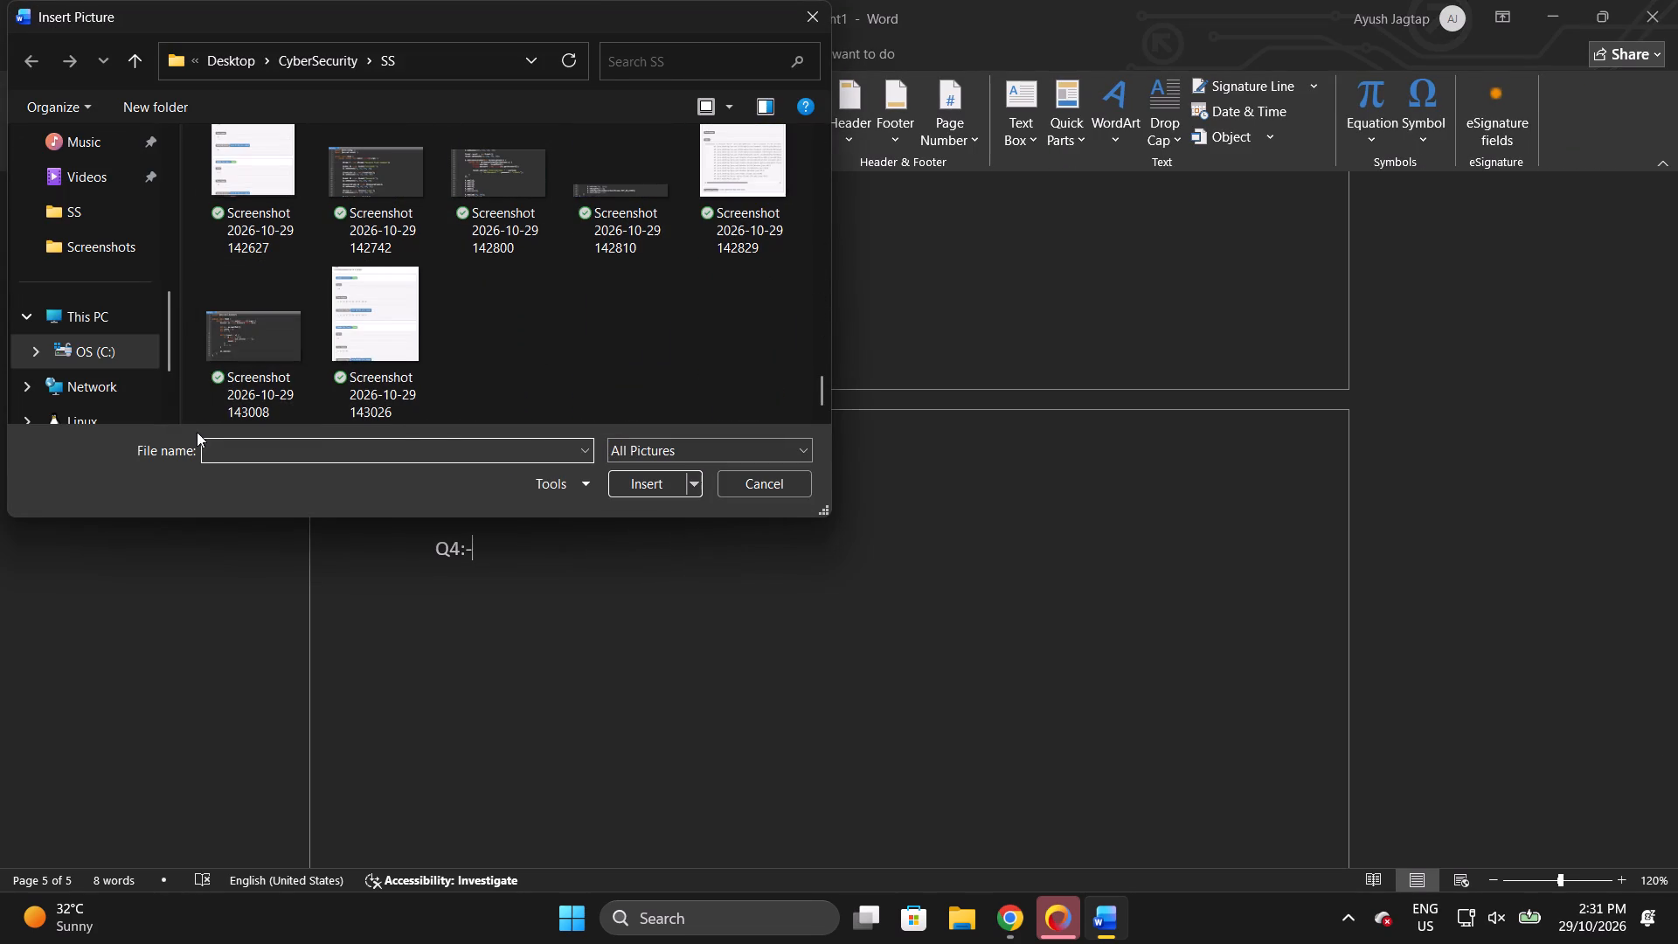
drag(201, 408, 388, 407)
click(626, 478)
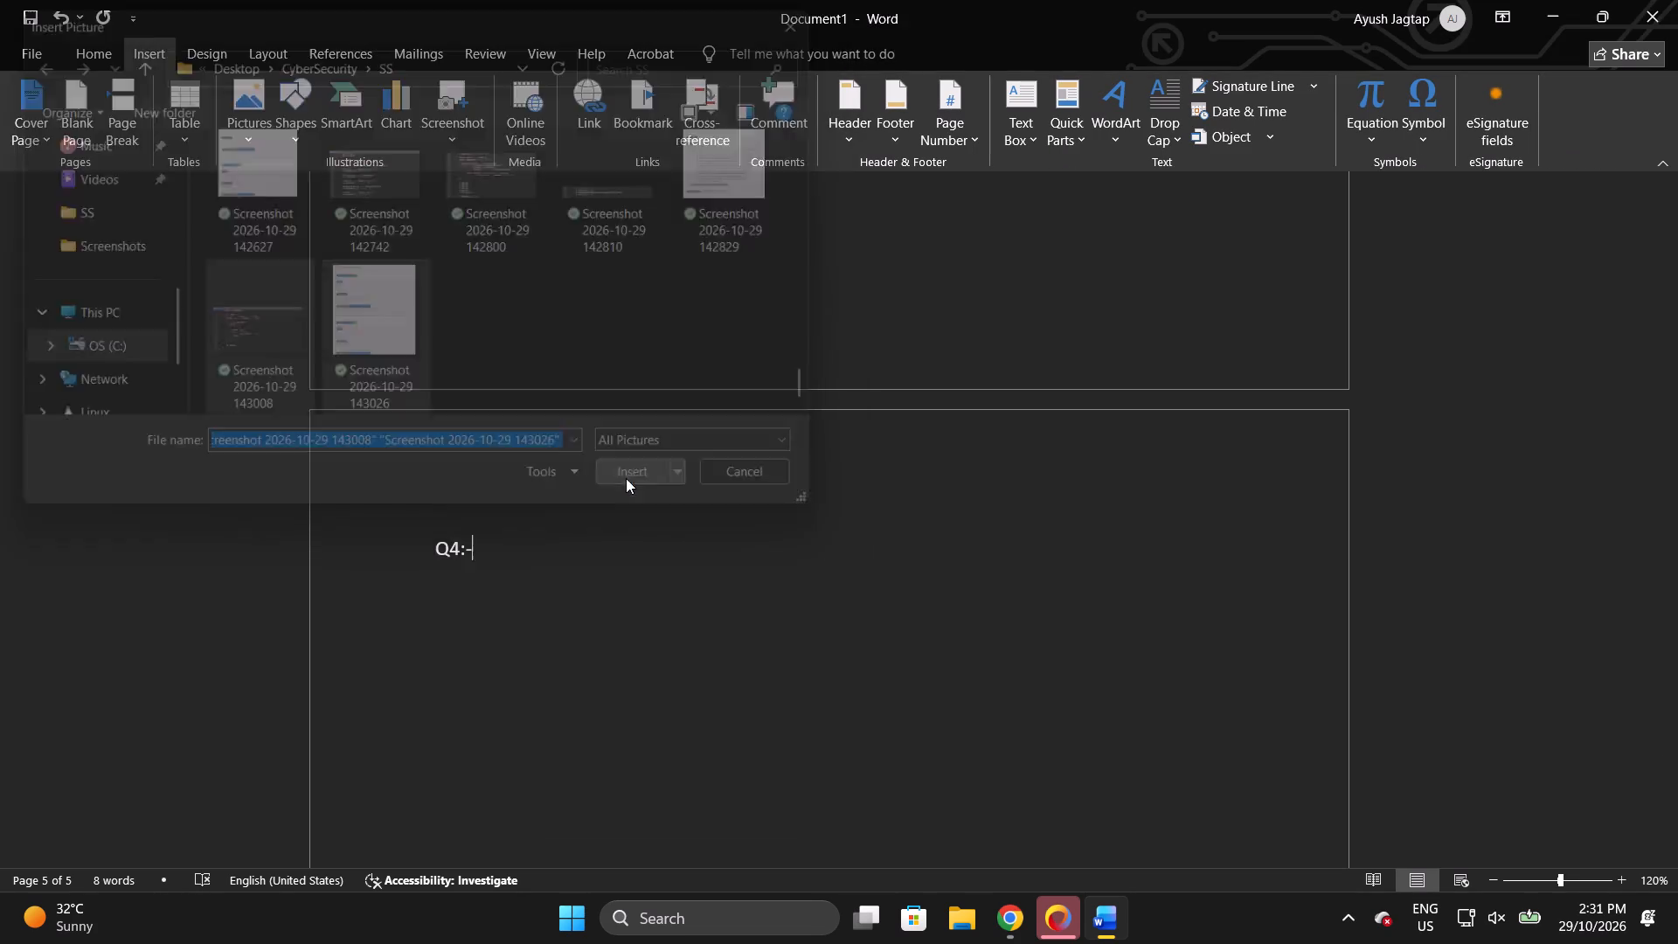
Shrink the Q4 test-results picture proportionally from its lower corner to about 12.45 cm high and 11.38 cm wide.
scroll(787, 546, up, 1)
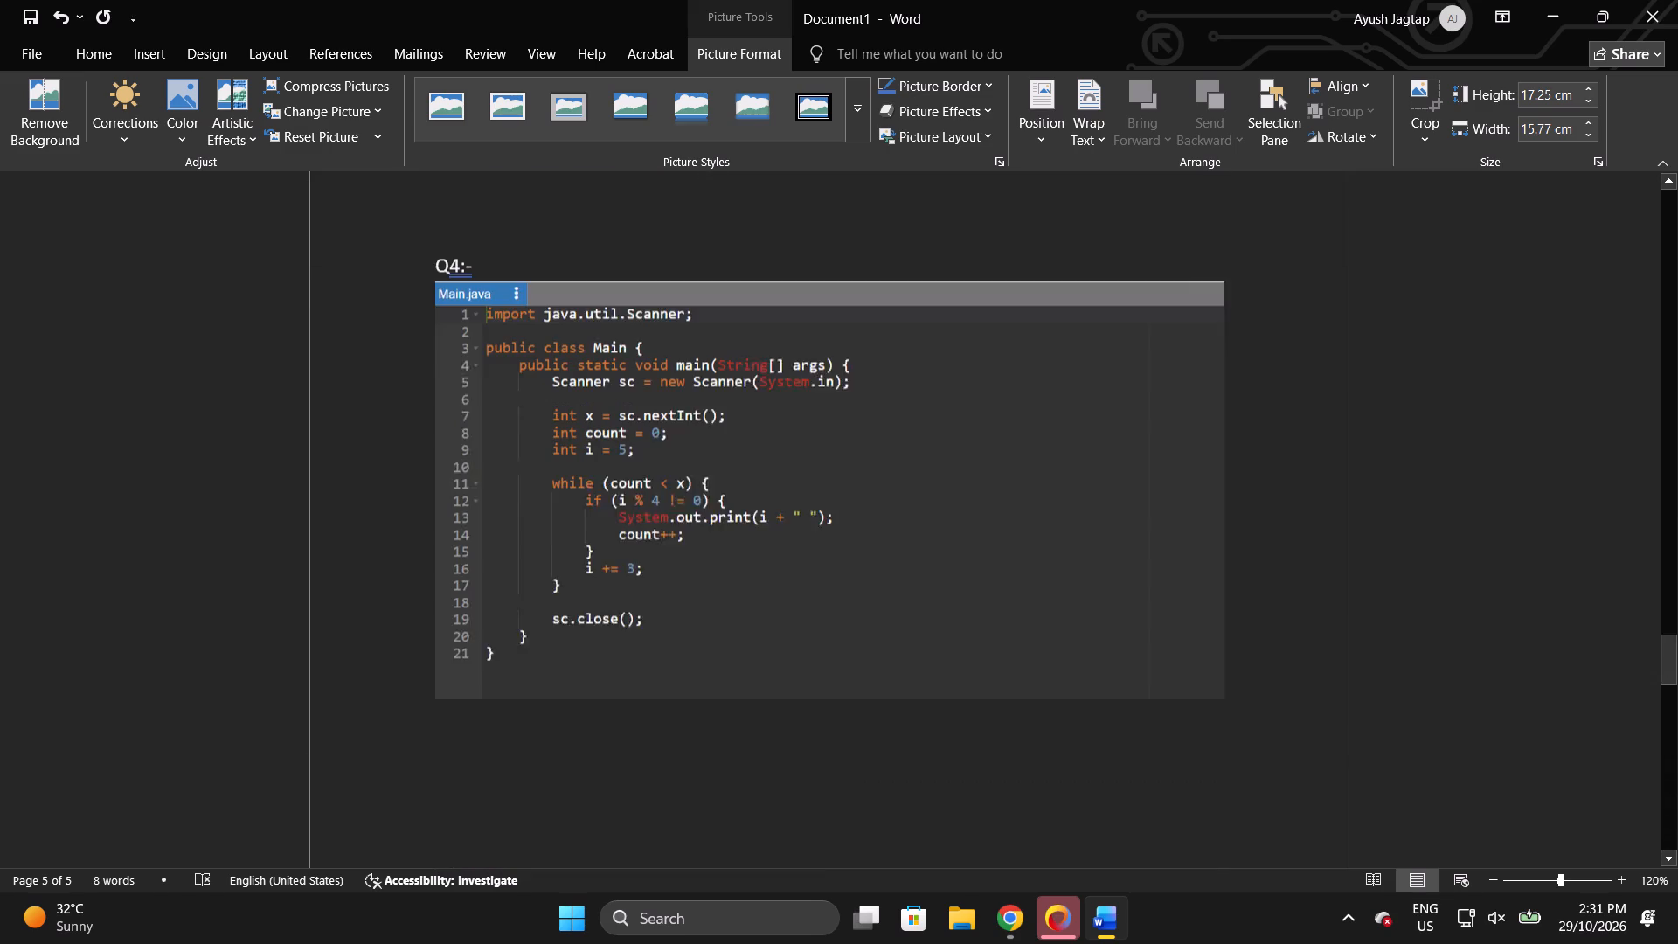
scroll(787, 546, up, 1)
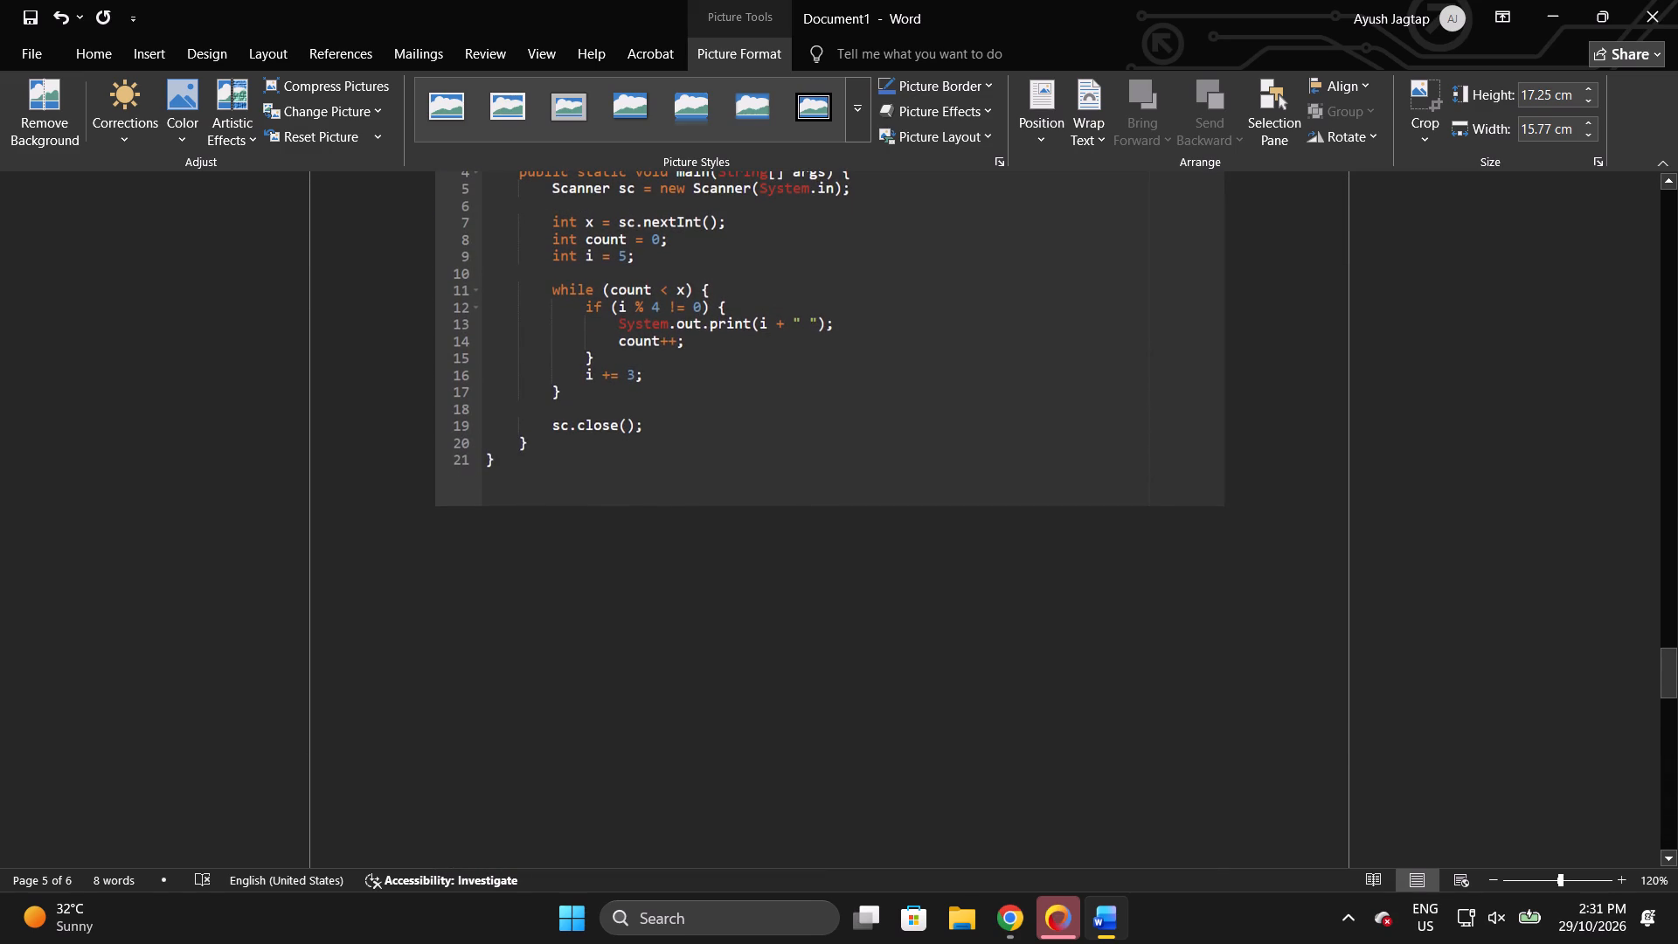
ctrl+scroll(900, 445, down, 1)
scroll(900, 445, down, 1)
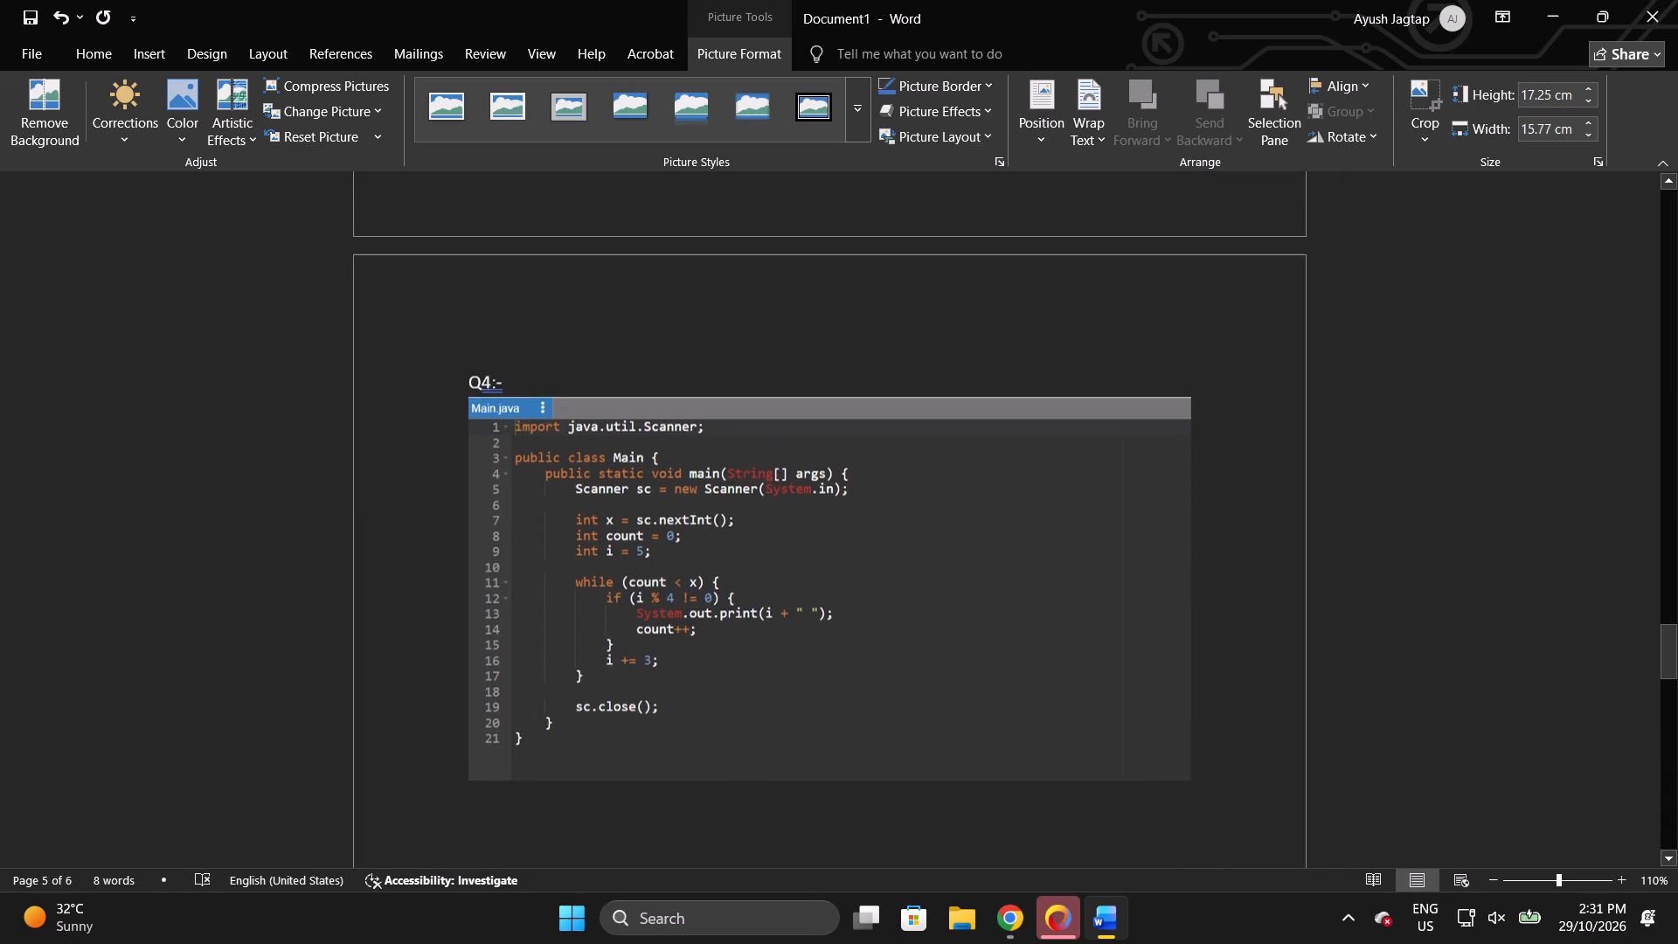
scroll(900, 445, down, 2)
scroll(1040, 604, down, 1)
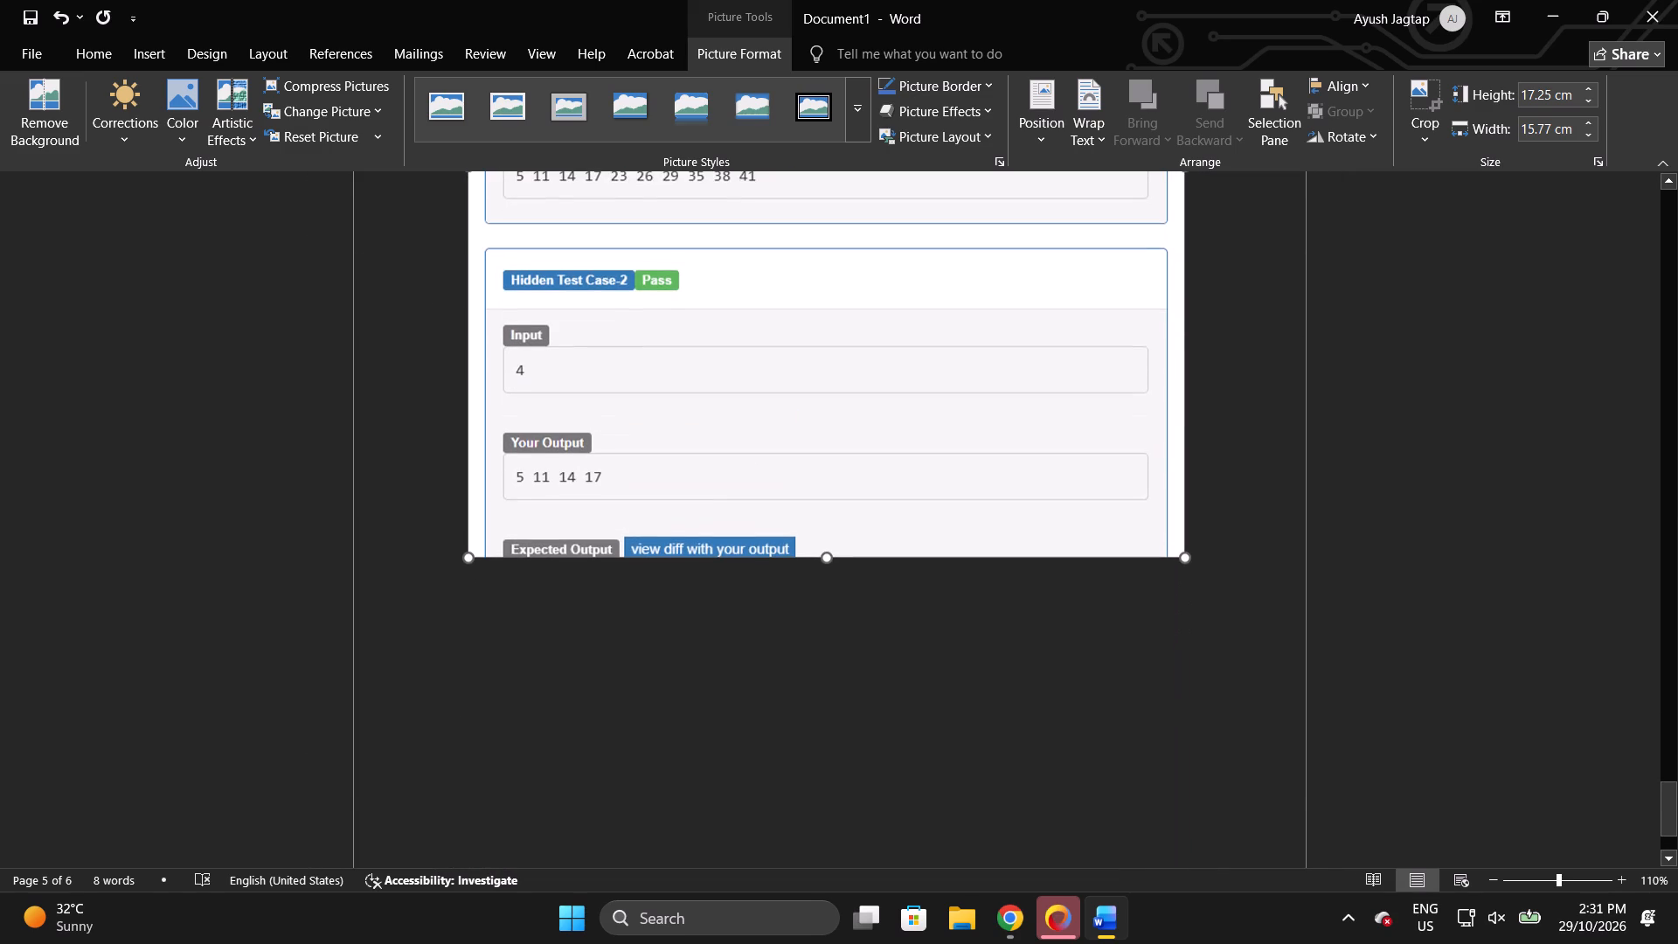
click(1183, 554)
drag(1183, 554, 948, 339)
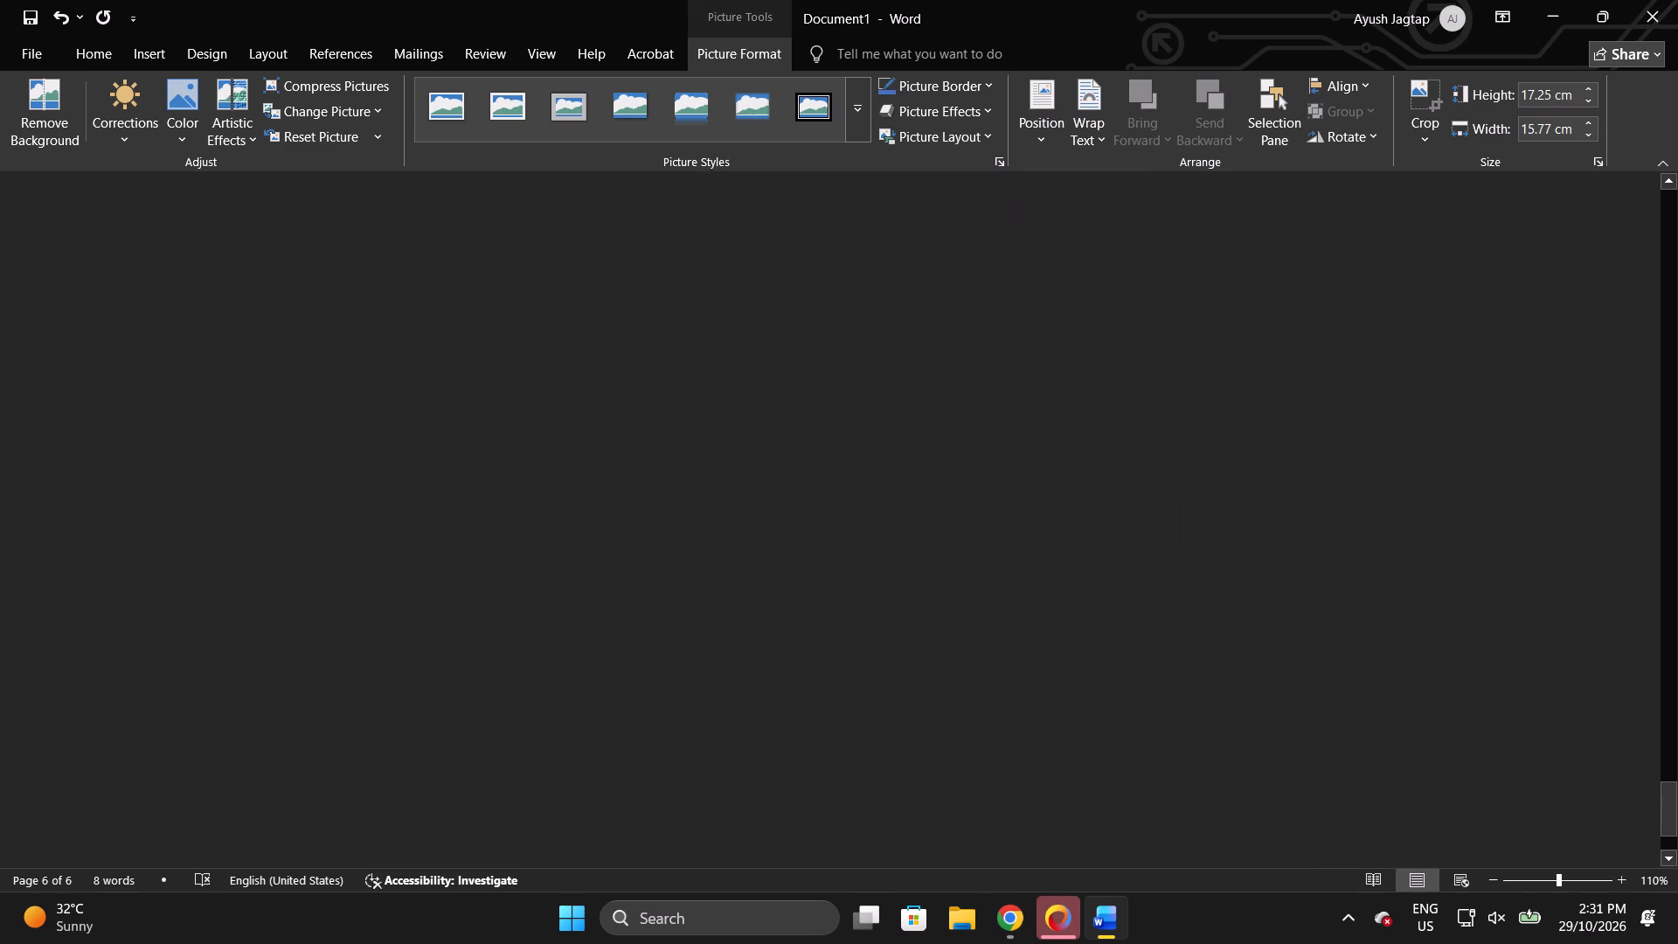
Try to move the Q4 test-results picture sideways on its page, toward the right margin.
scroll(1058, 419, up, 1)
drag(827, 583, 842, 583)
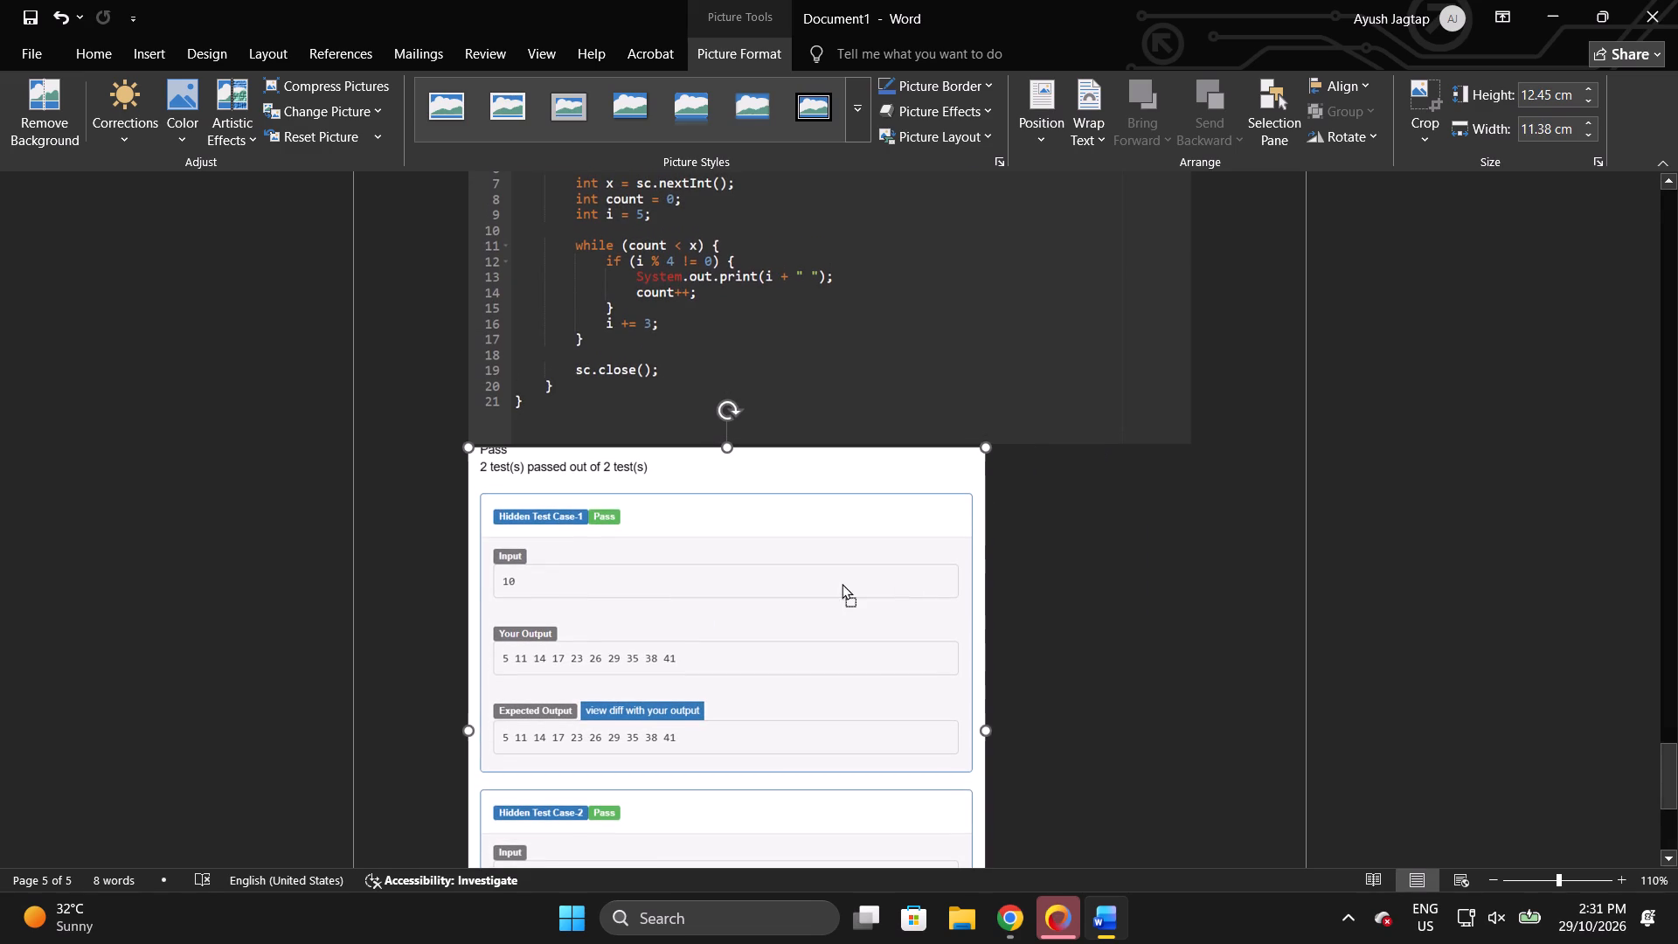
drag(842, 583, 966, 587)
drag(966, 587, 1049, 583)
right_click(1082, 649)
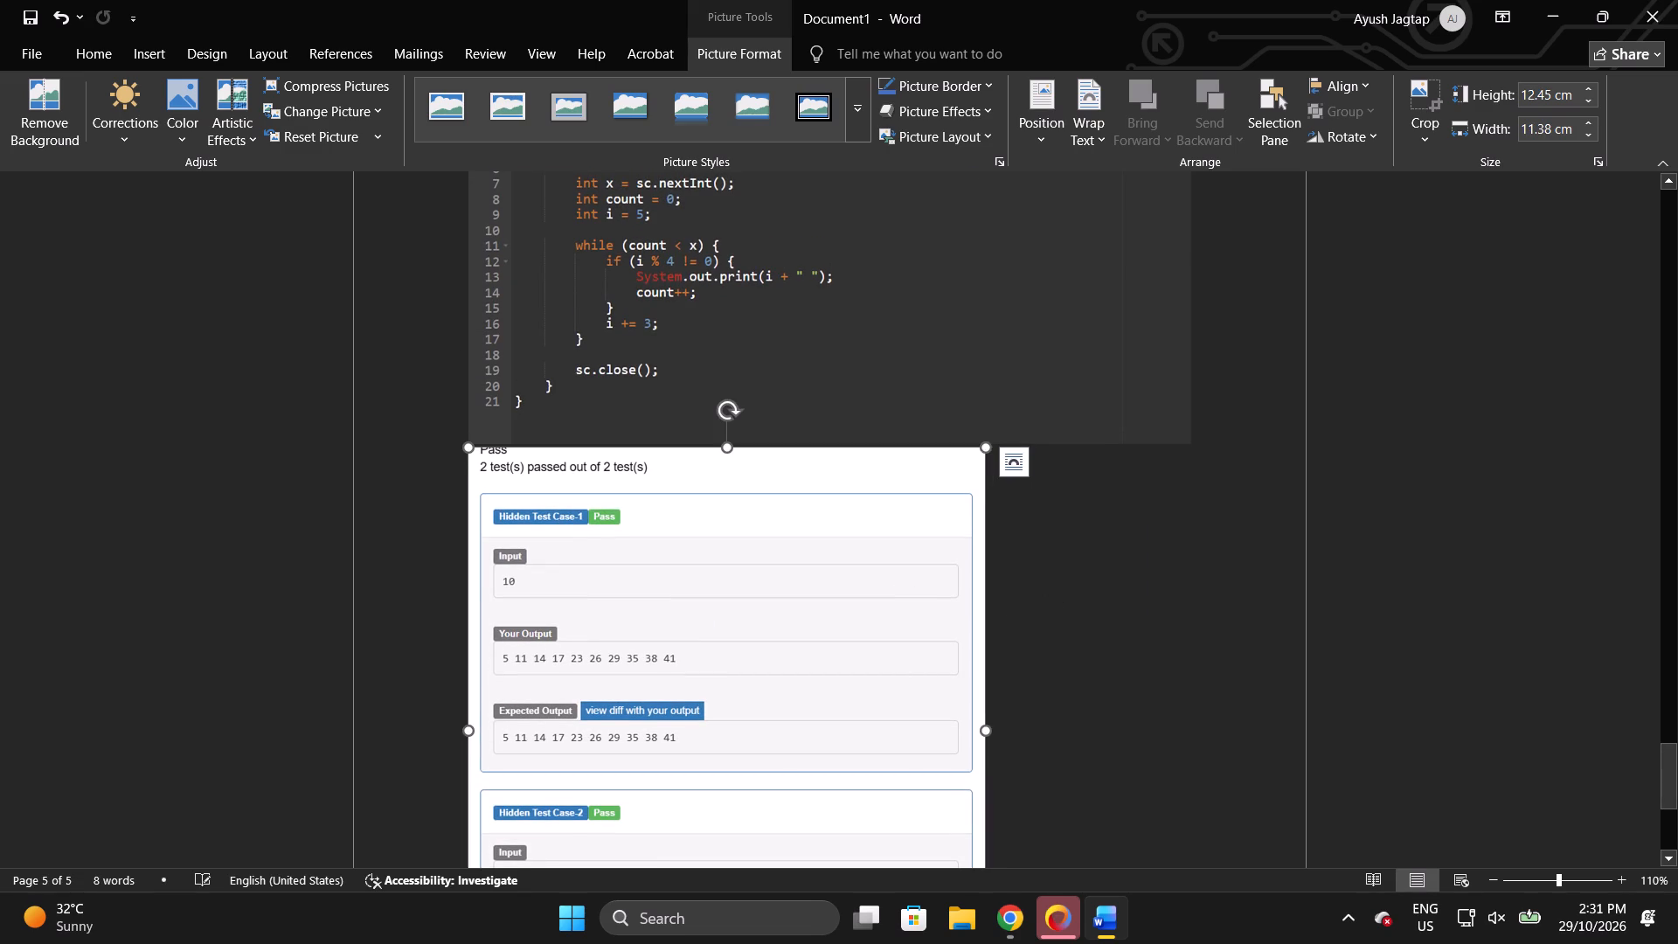
Add blank lines below the Q4 test-results picture to reach a new sixth page and enter the label "Q5:-" there.
click(1136, 780)
scroll(936, 484, down, 3)
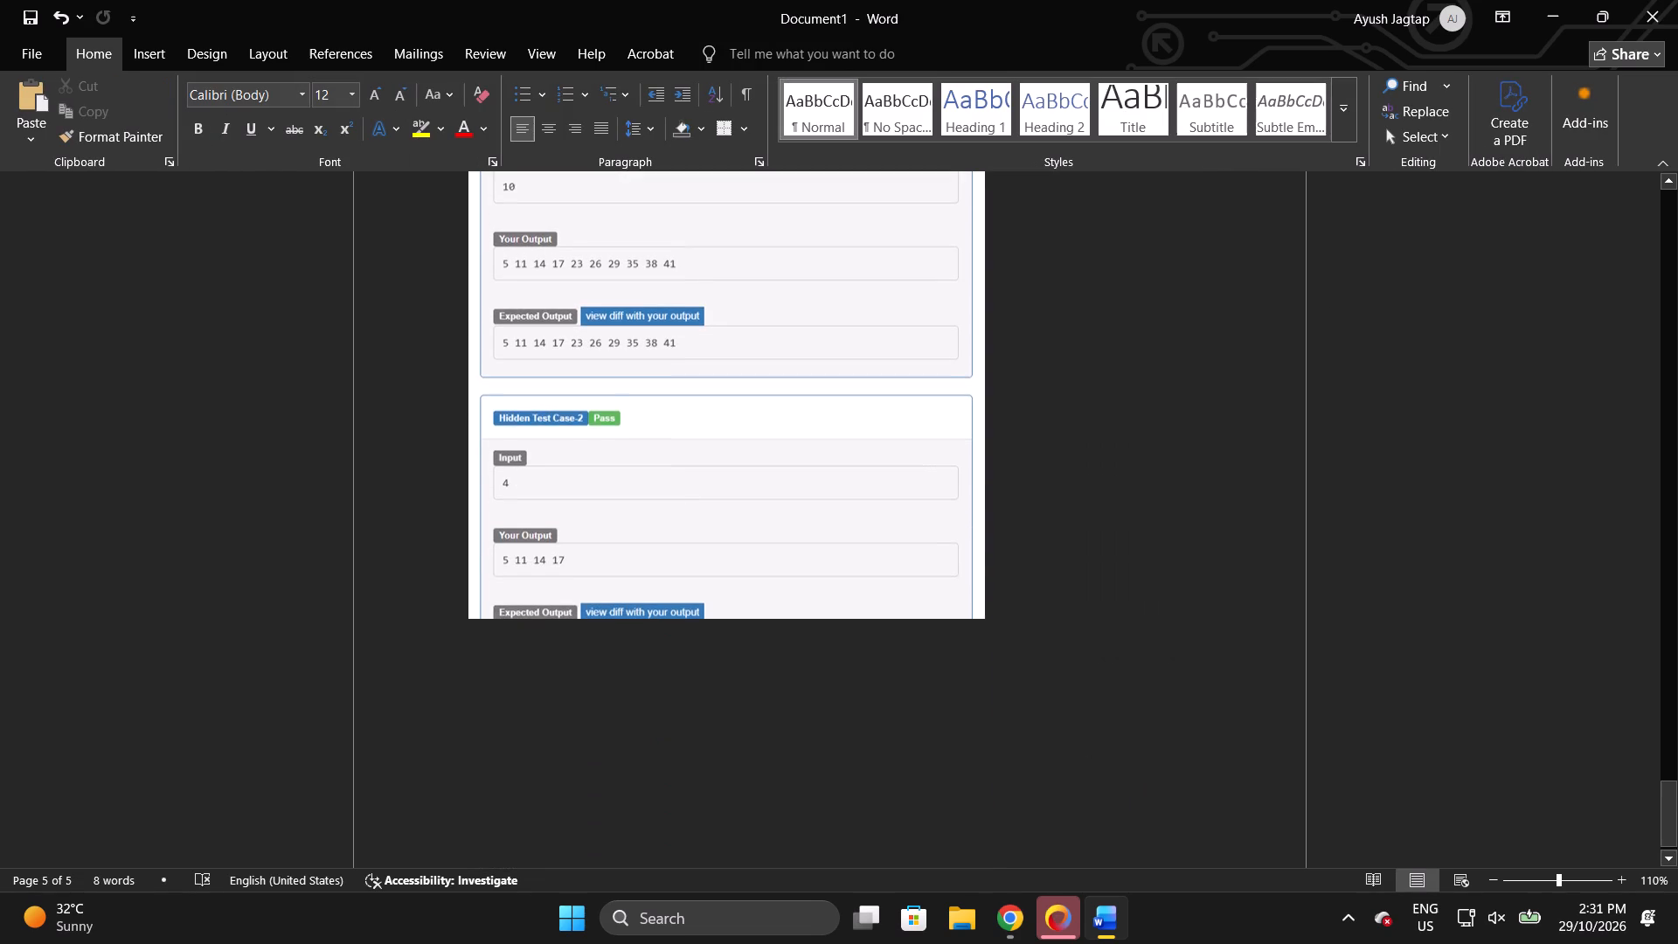
scroll(936, 484, down, 8)
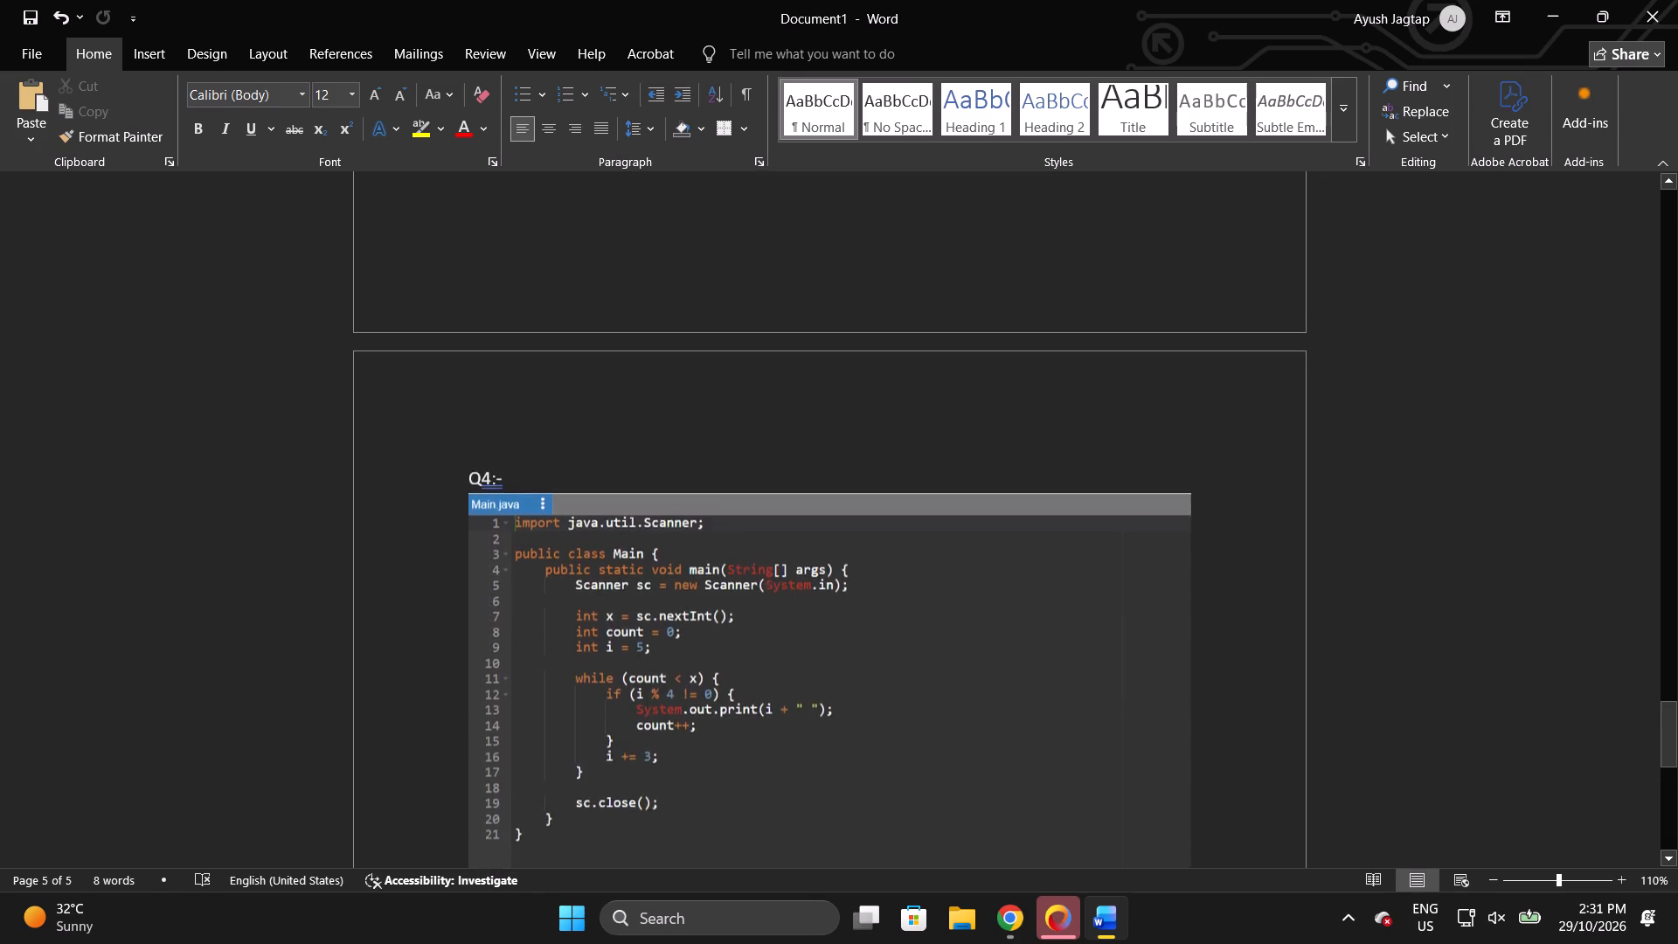
click(1039, 575)
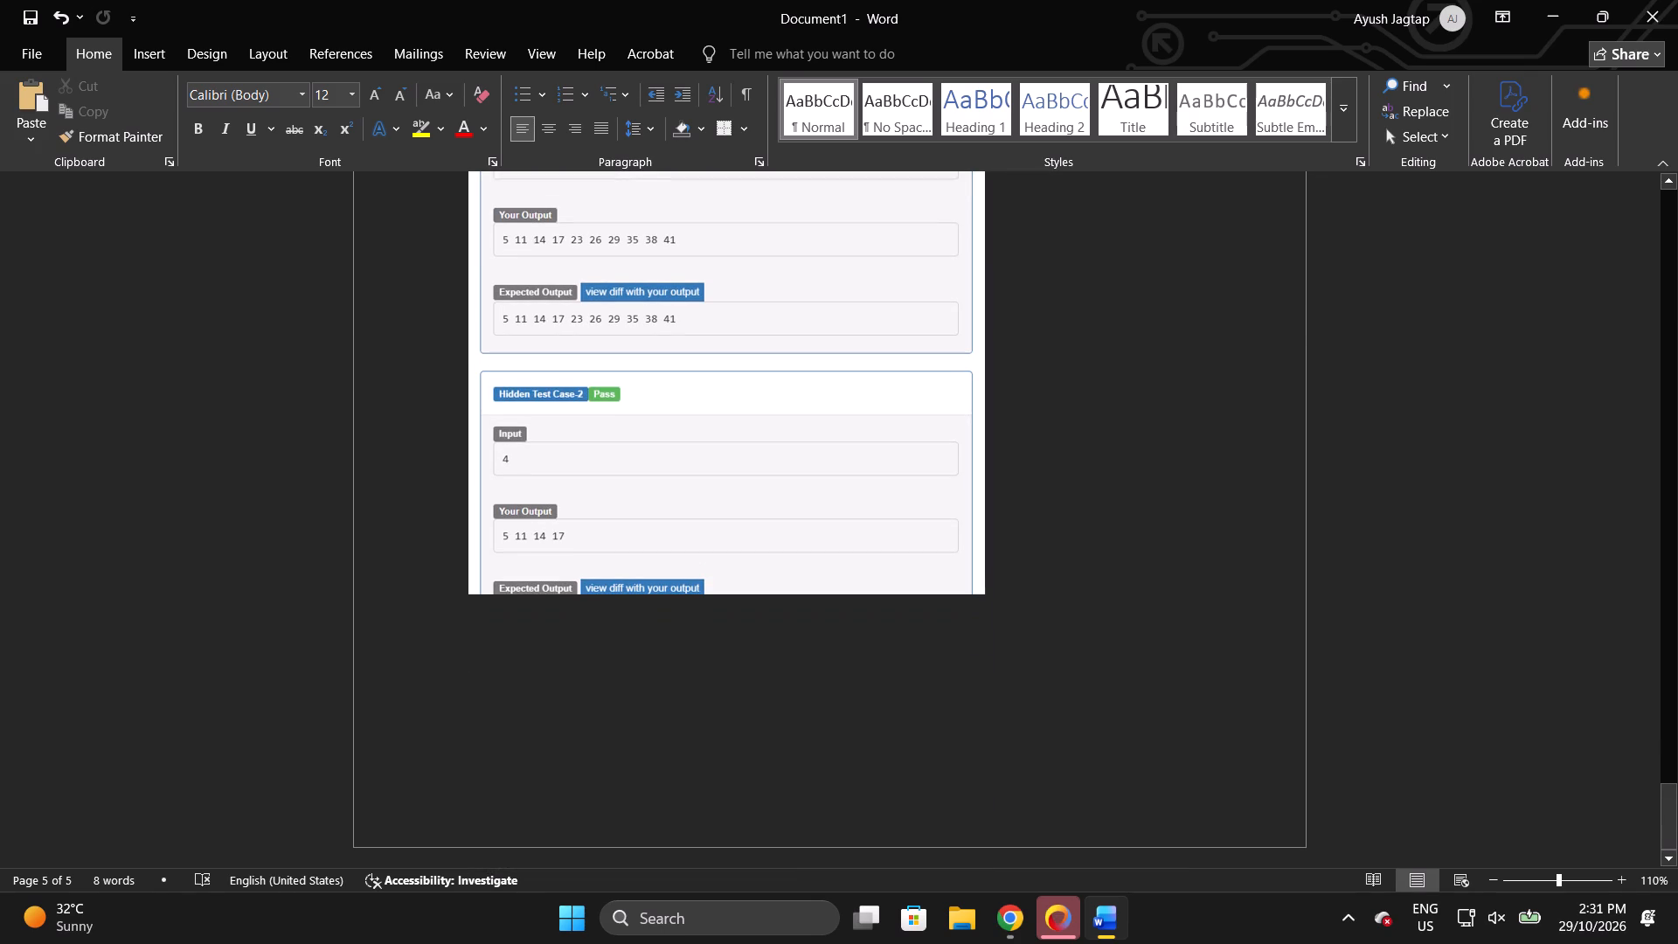
key(Return)
key(Return)
key(Return)
key(Return)
key(Return)
key(Up)
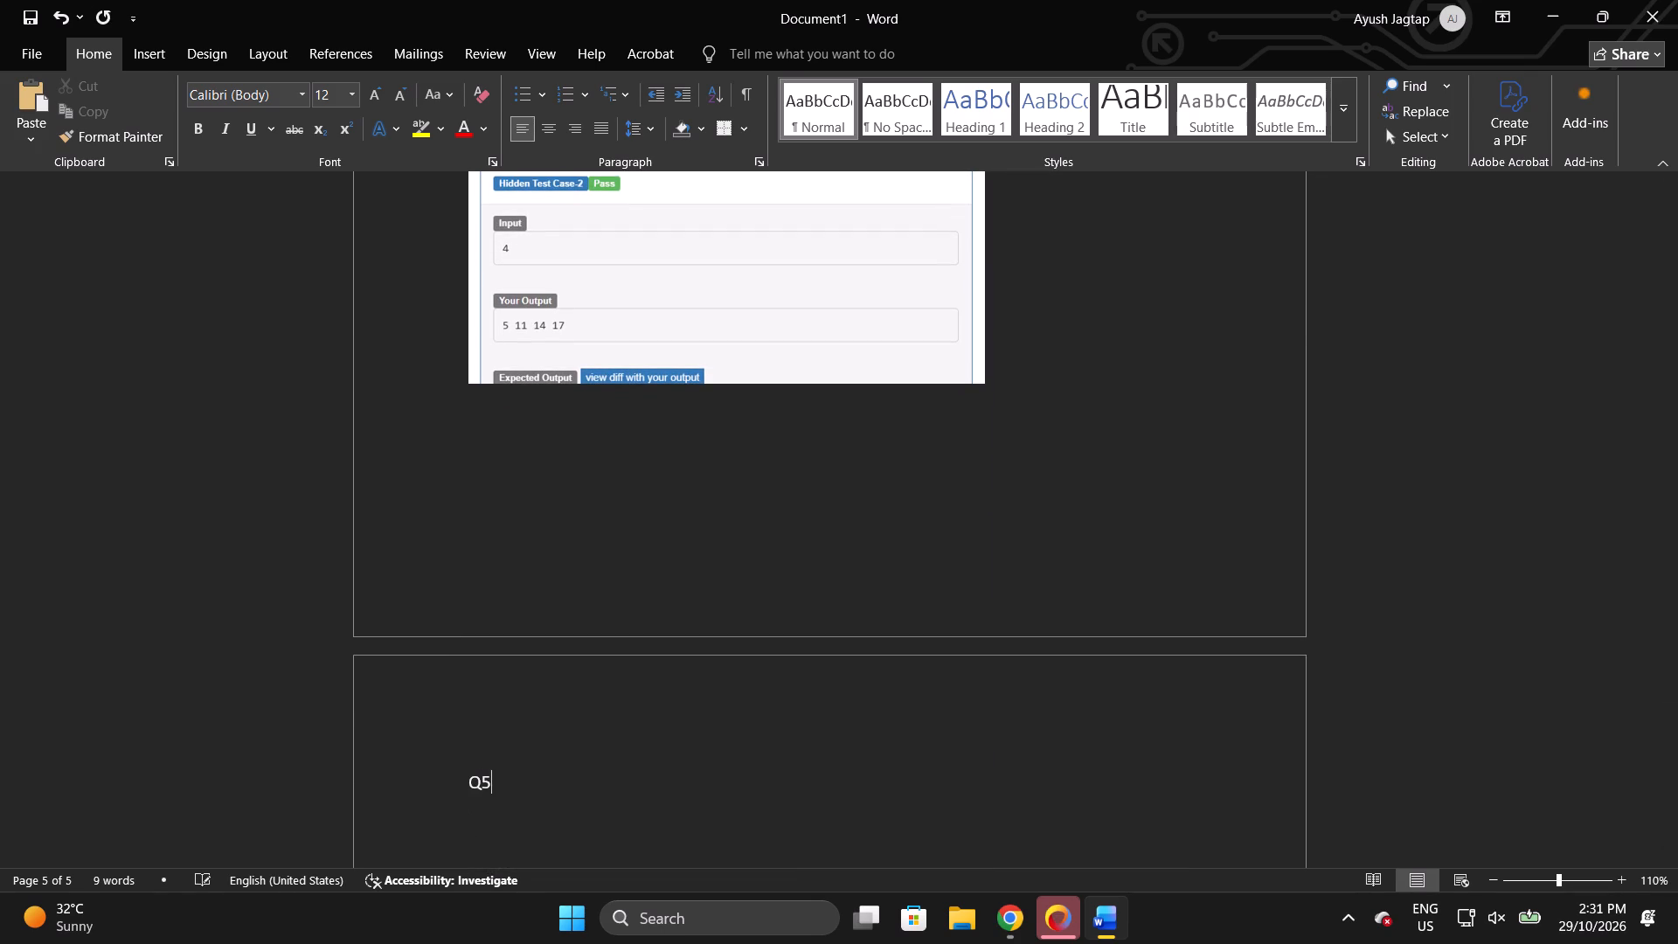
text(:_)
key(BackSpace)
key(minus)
Bring up the Norton Private Browser window and close it.
click(1054, 938)
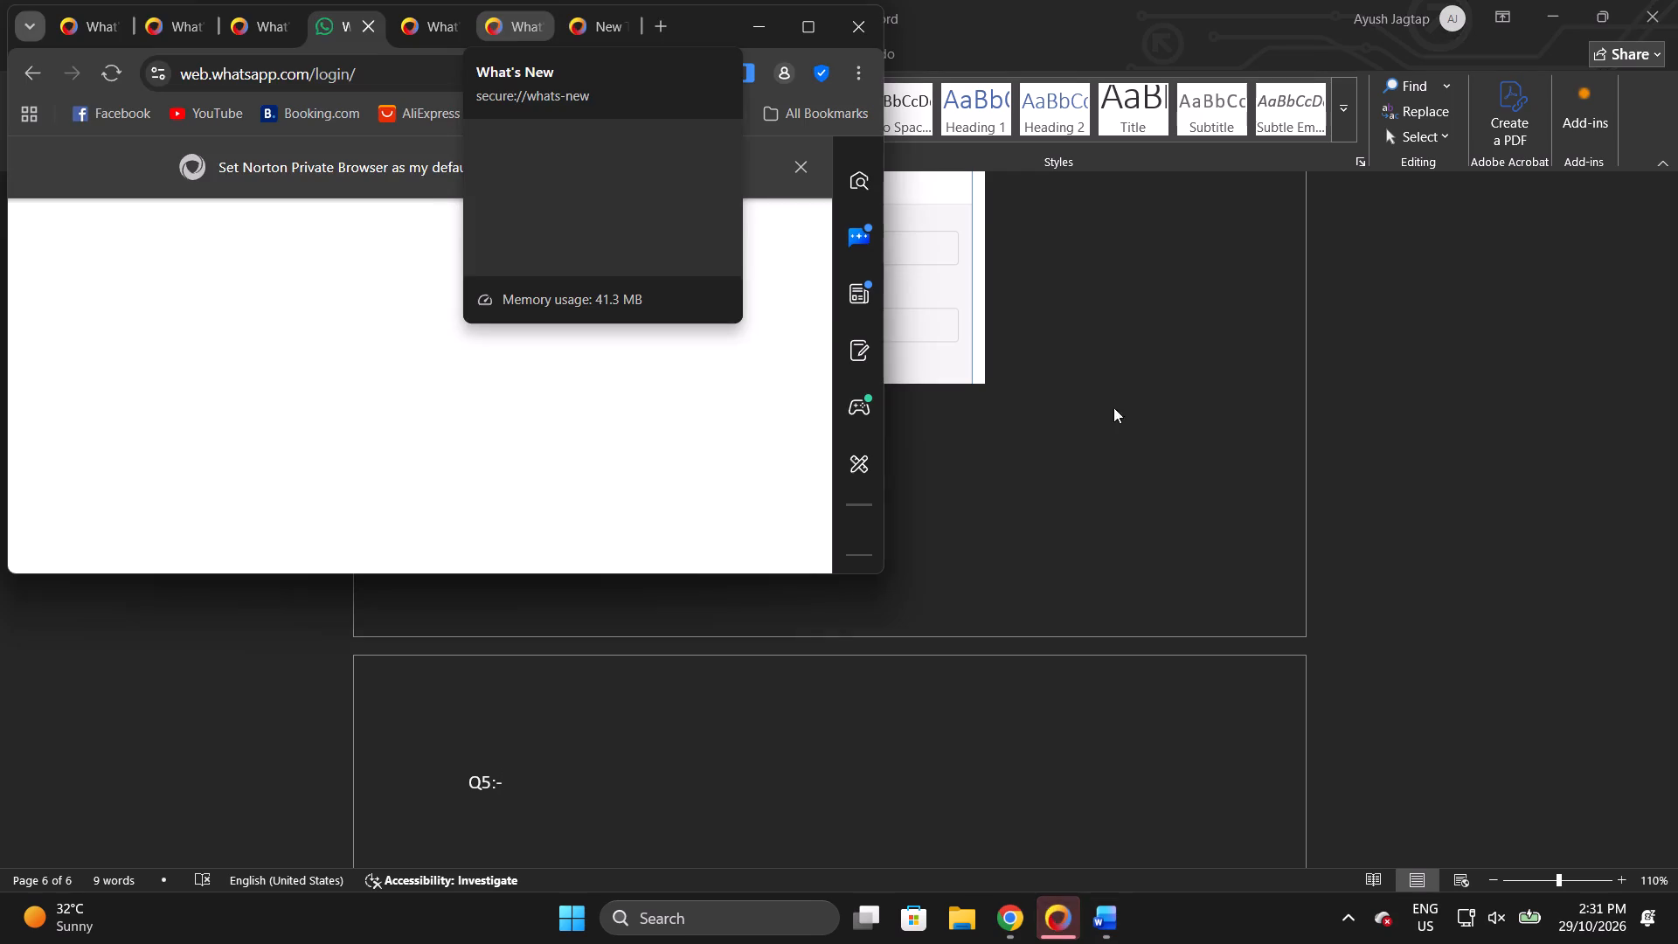
click(856, 26)
Switch to the OnlineGDB "Terms of AP" assignment in Chrome.
key(alt+Tab)
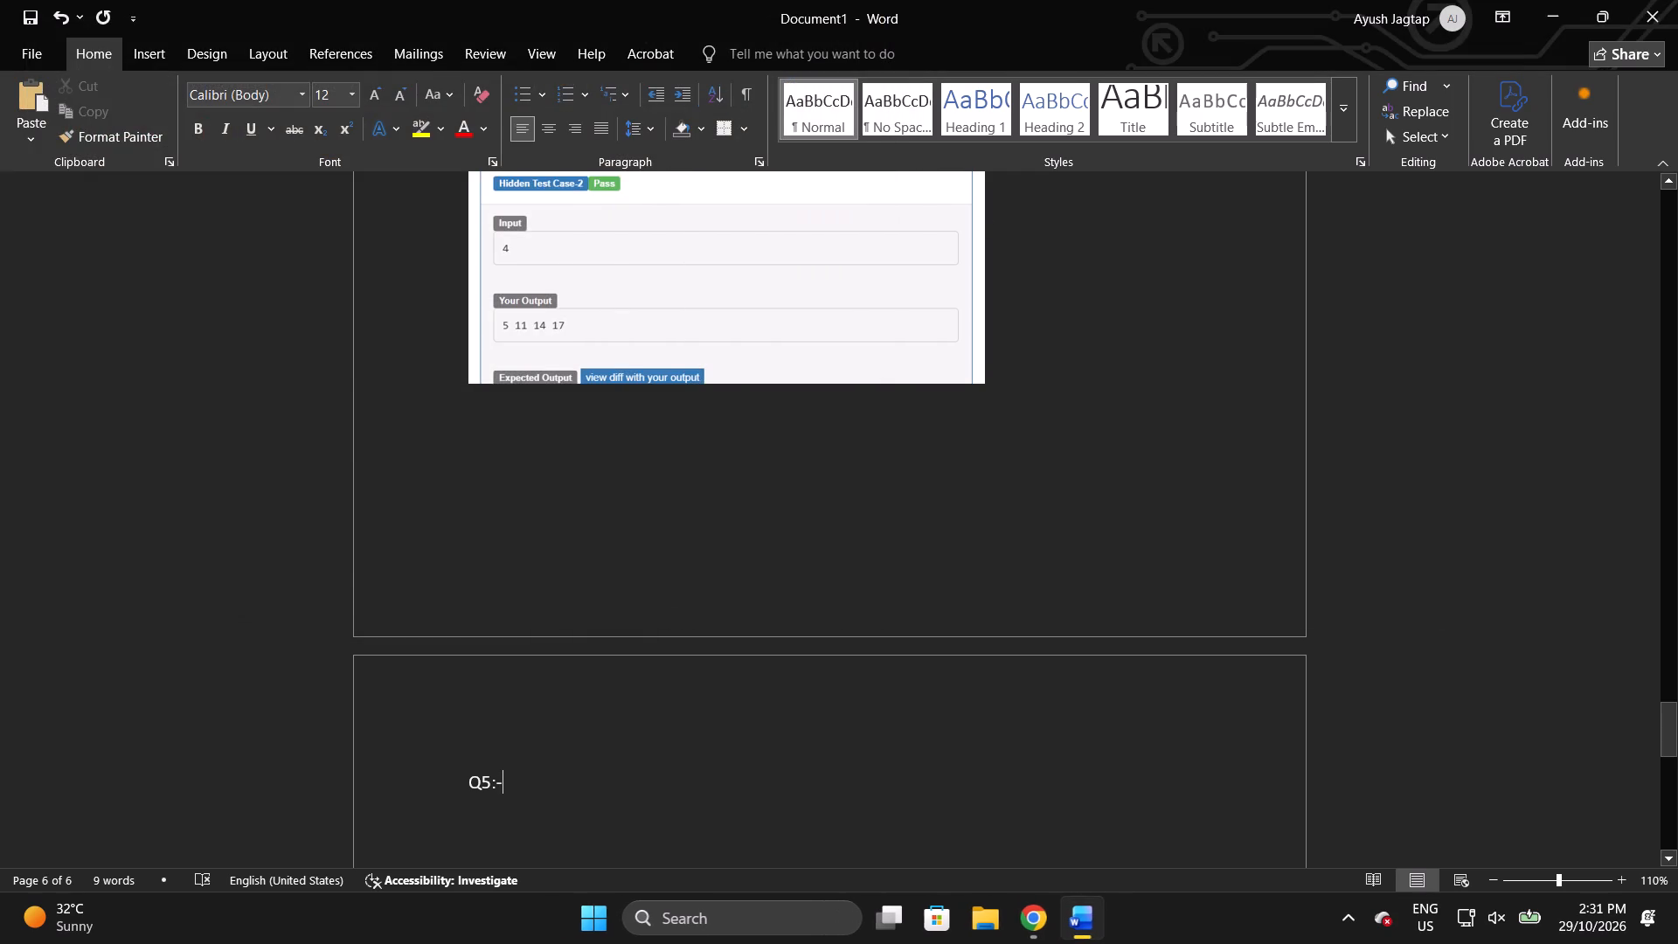
key(alt+Tab)
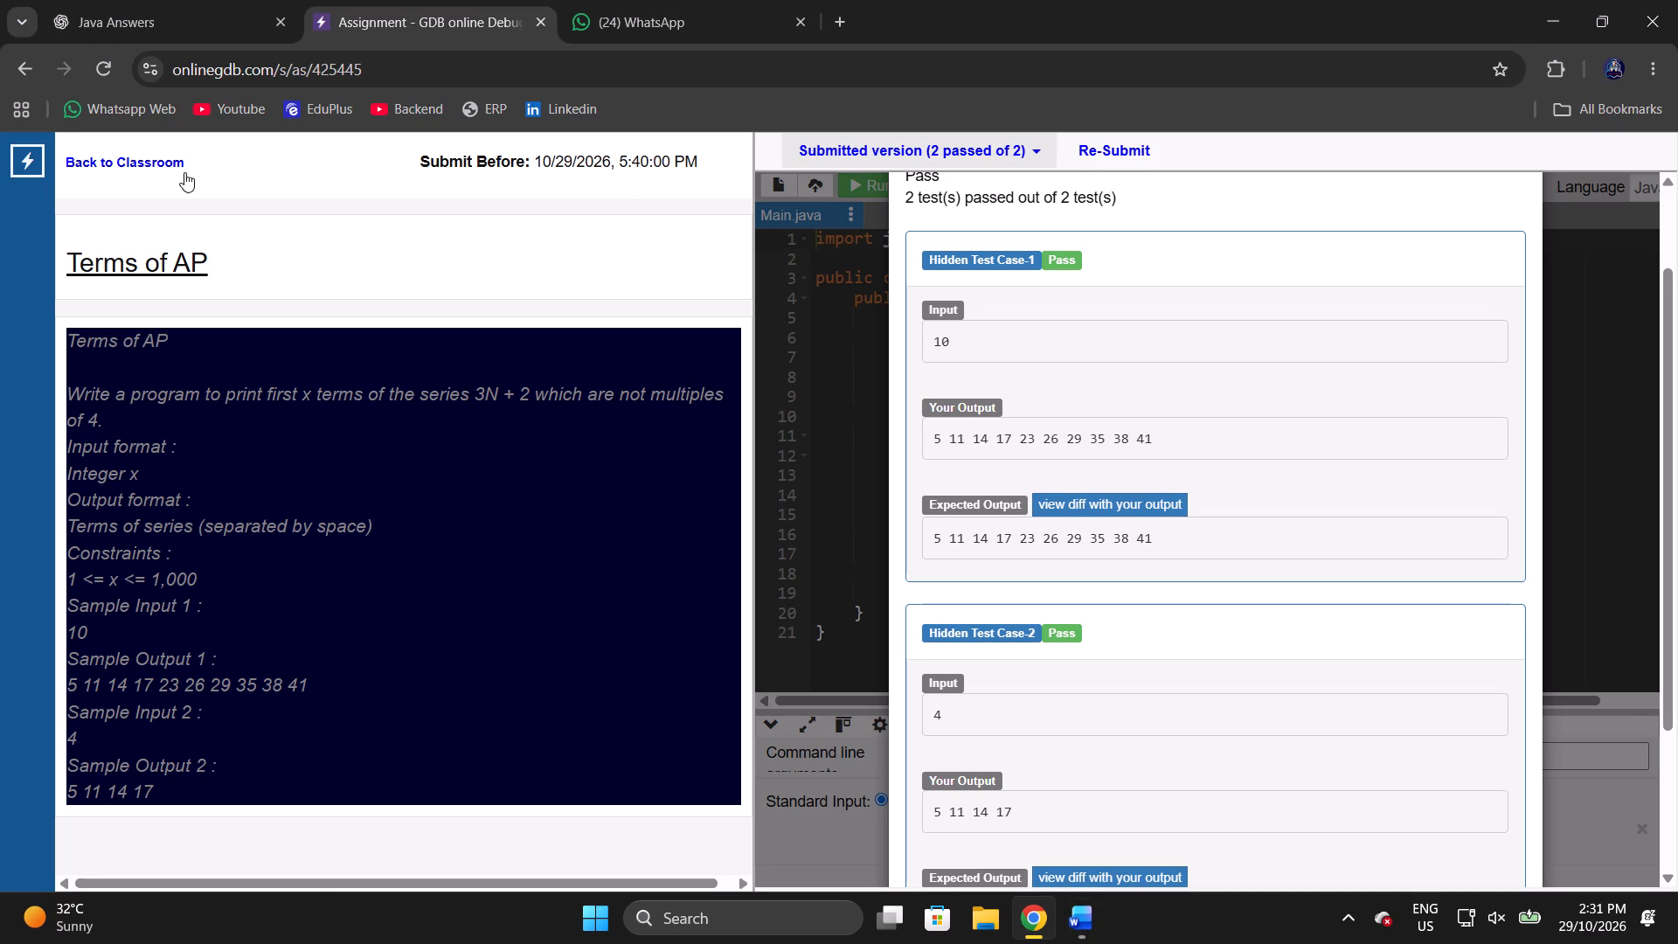
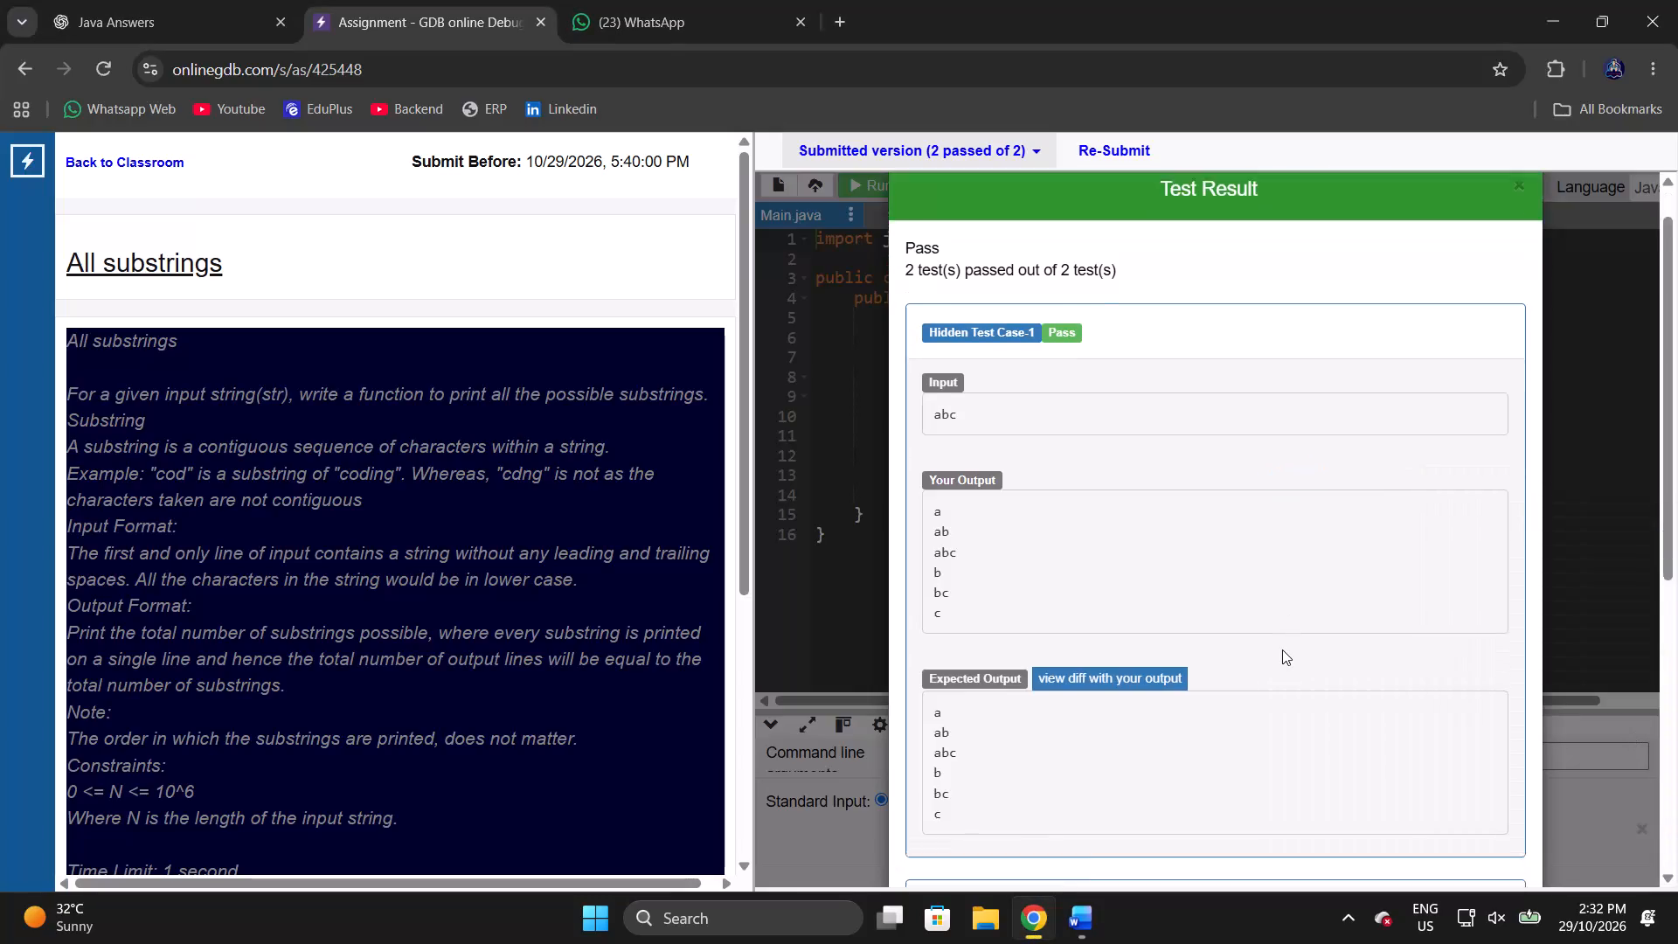
Capture a screenshot of the All substrings test result from the pass summary through the whole Hidden Test Case-1 block.
scroll(1282, 649, down, 1)
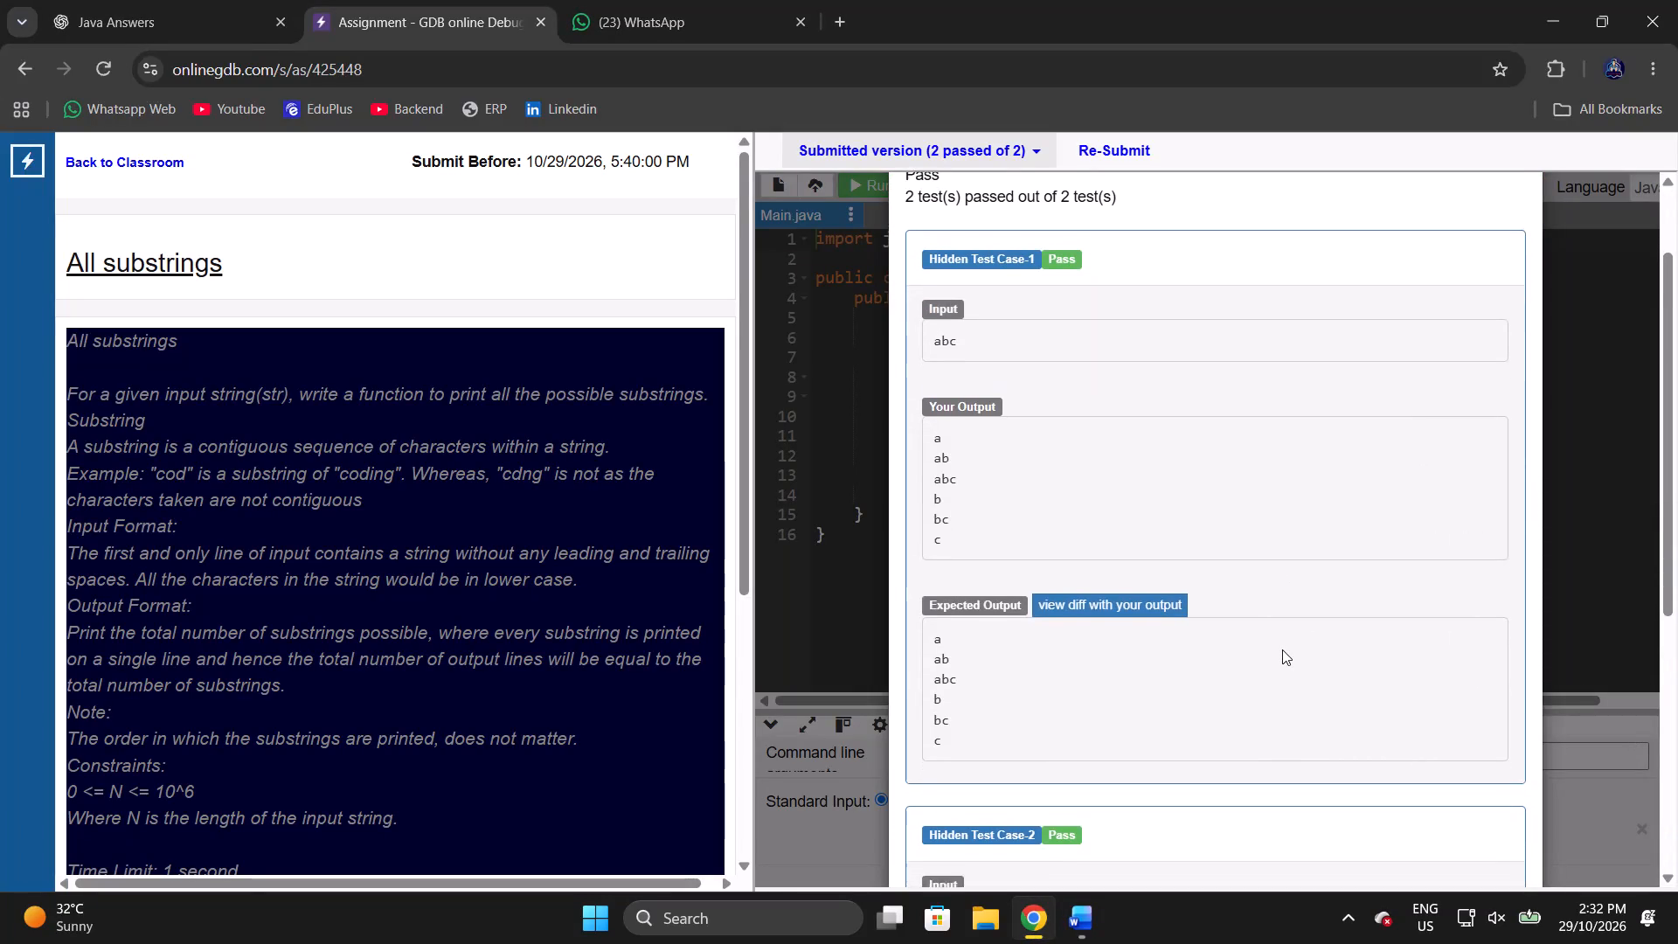
scroll(1282, 649, down, 1)
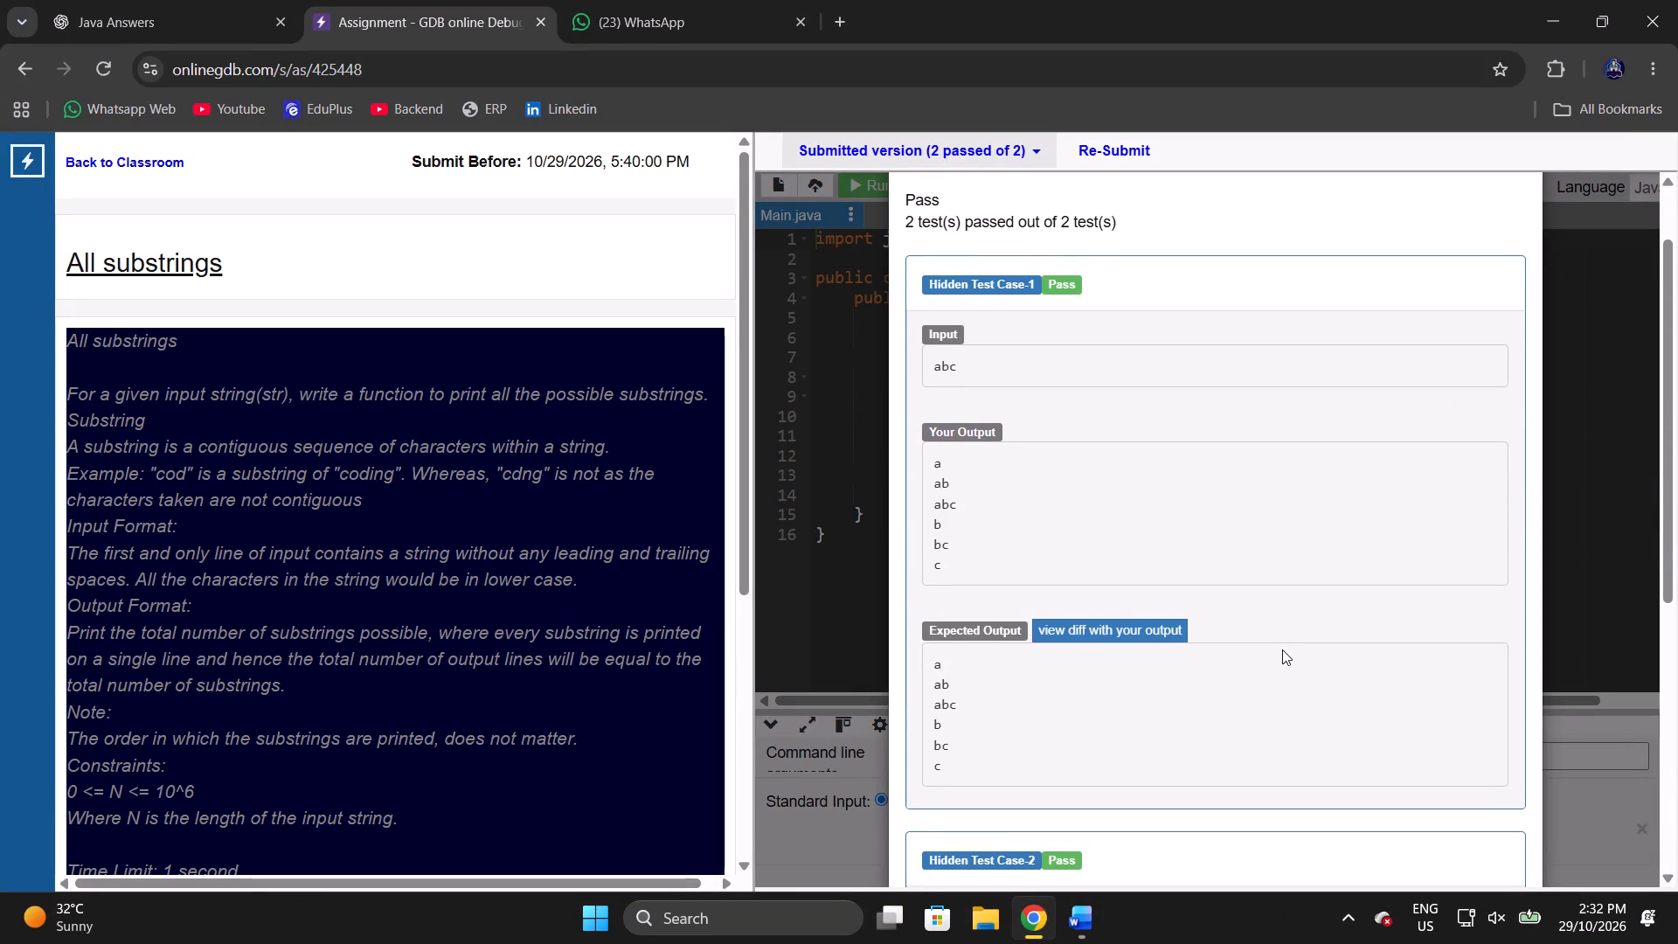
drag(885, 181, 933, 206)
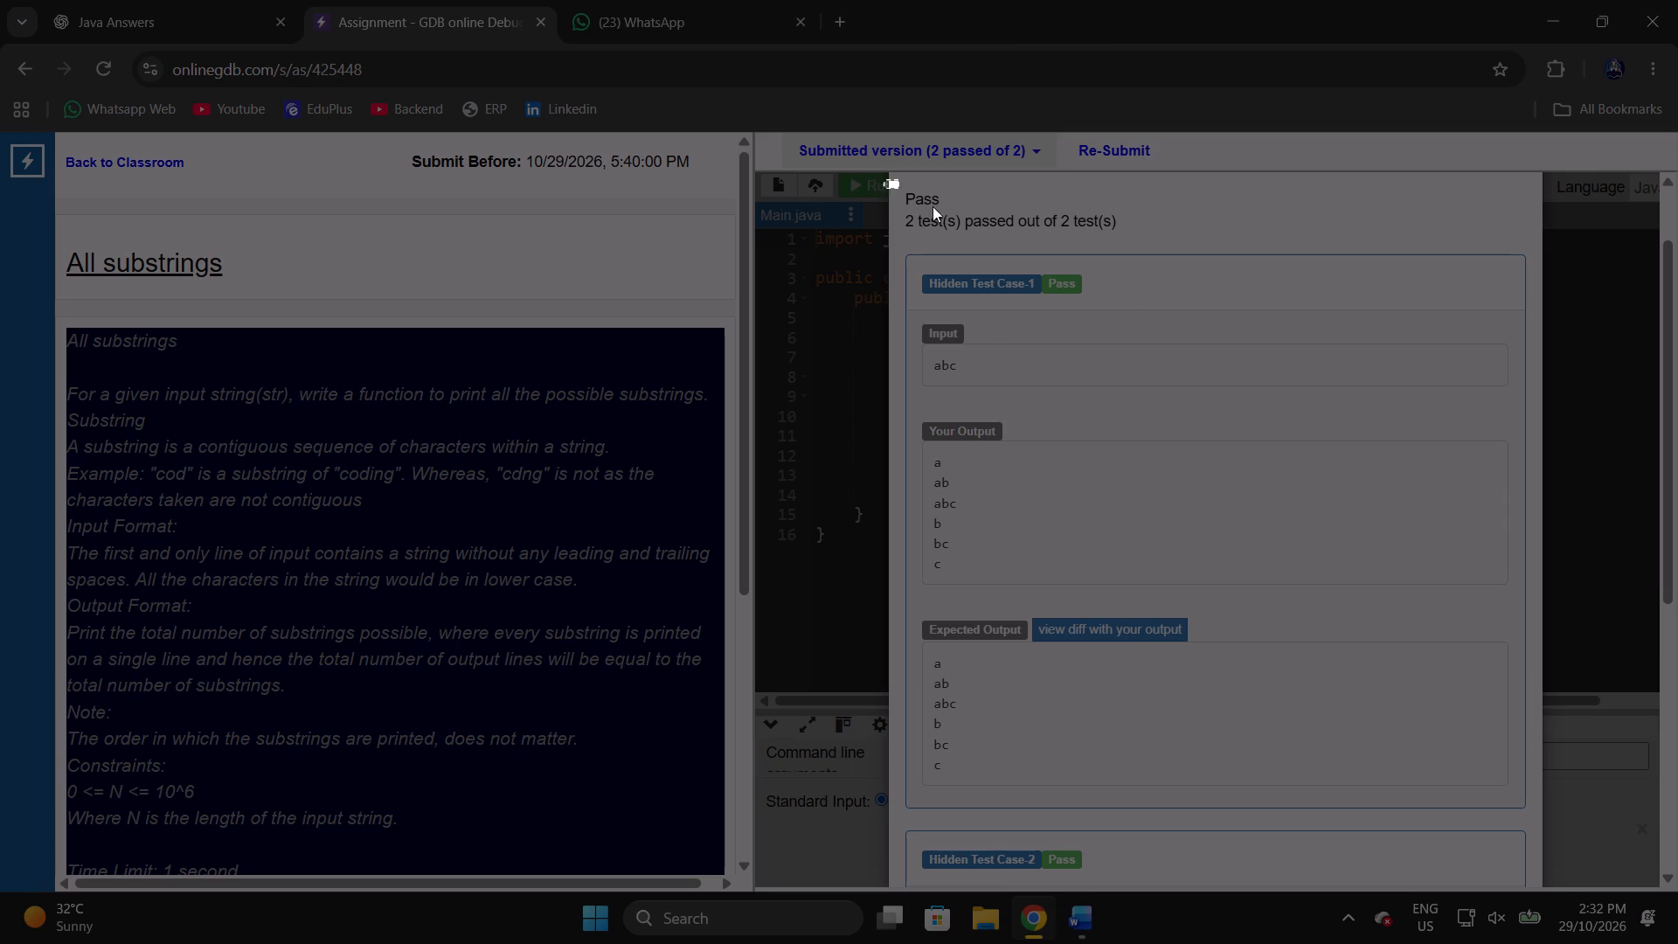
drag(933, 206, 1535, 887)
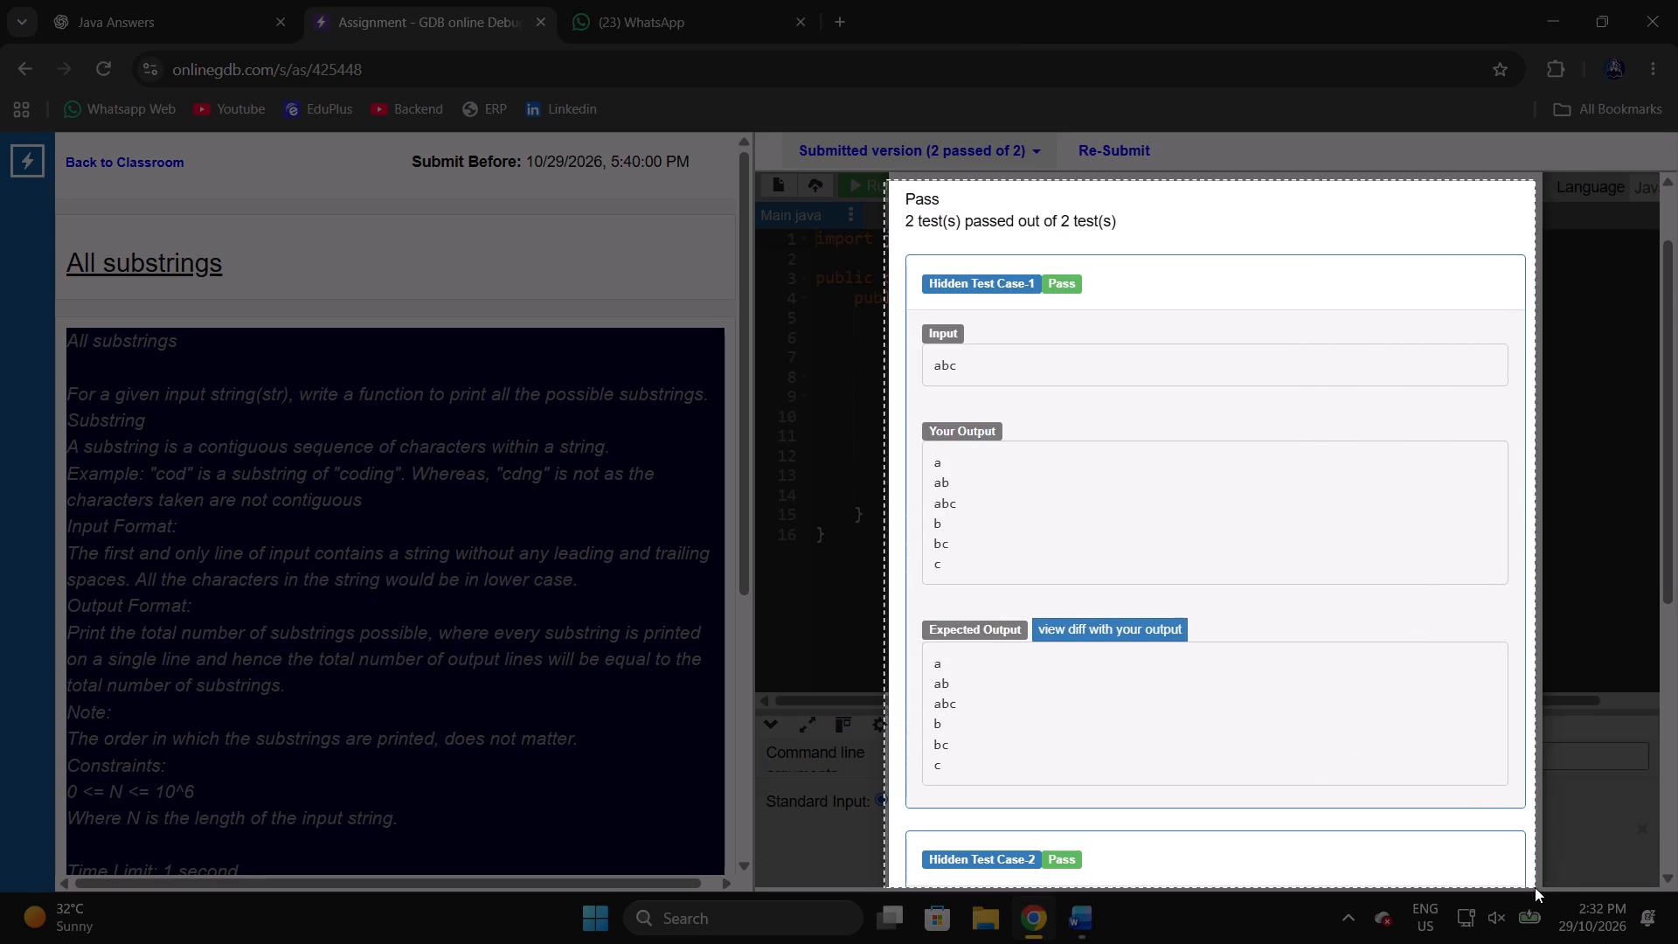
drag(1535, 887, 1534, 887)
Capture a screenshot of the Hidden Test Case-2 block with its input, output and expected output.
scroll(1196, 759, down, 5)
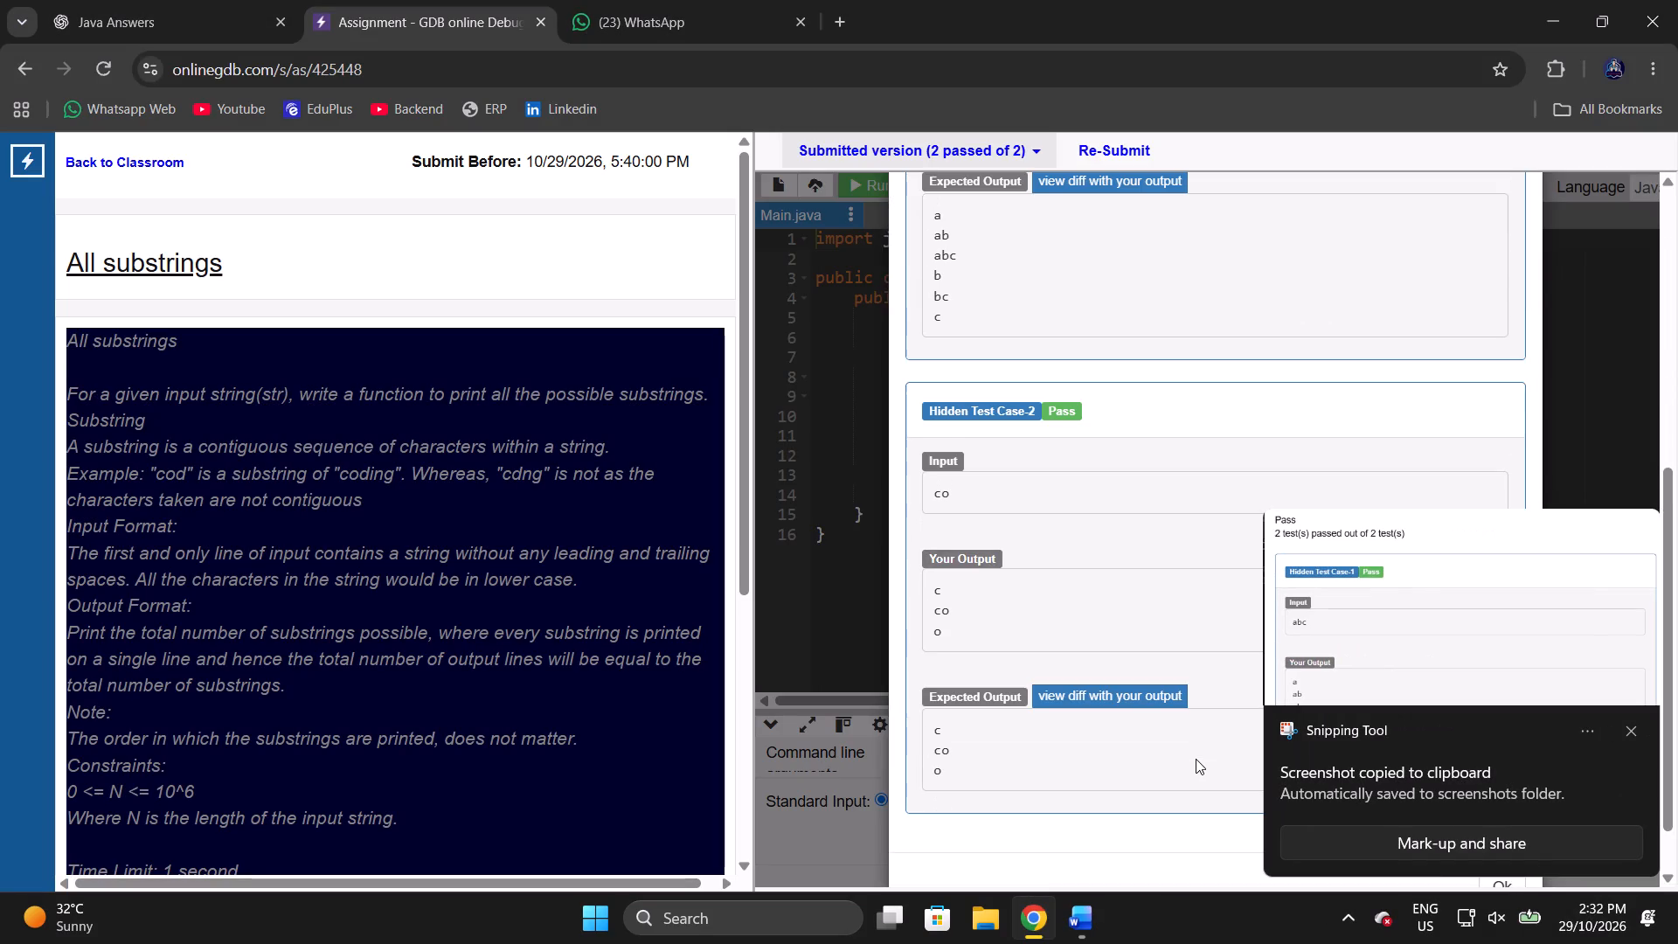
click(1631, 725)
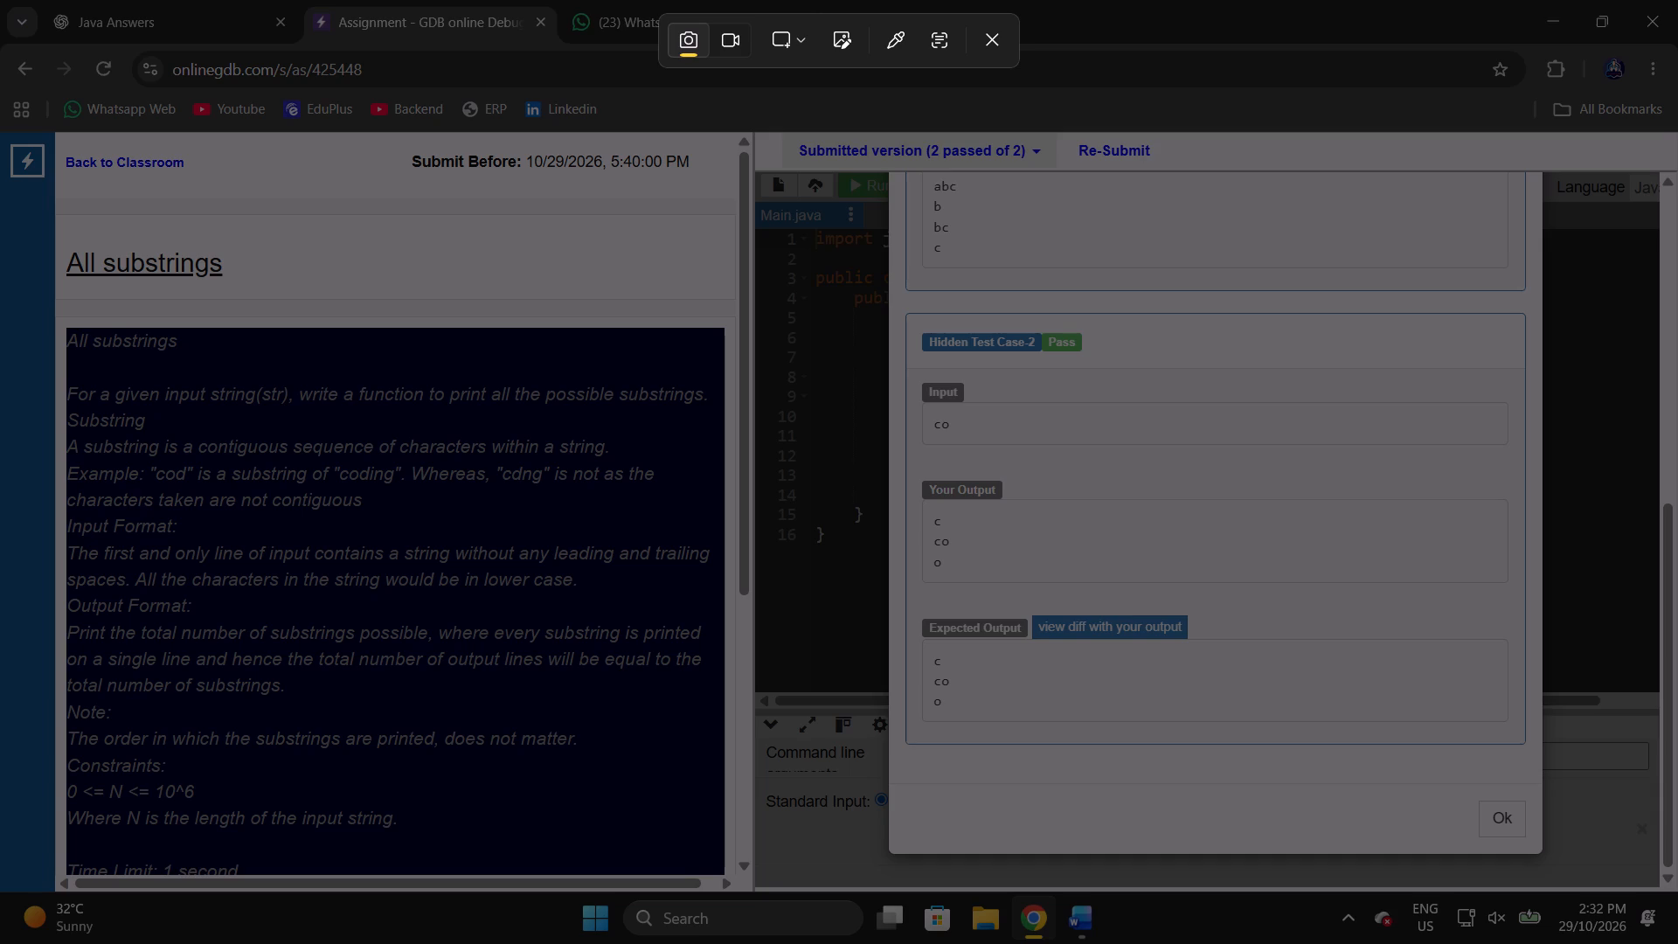
drag(891, 300, 1529, 784)
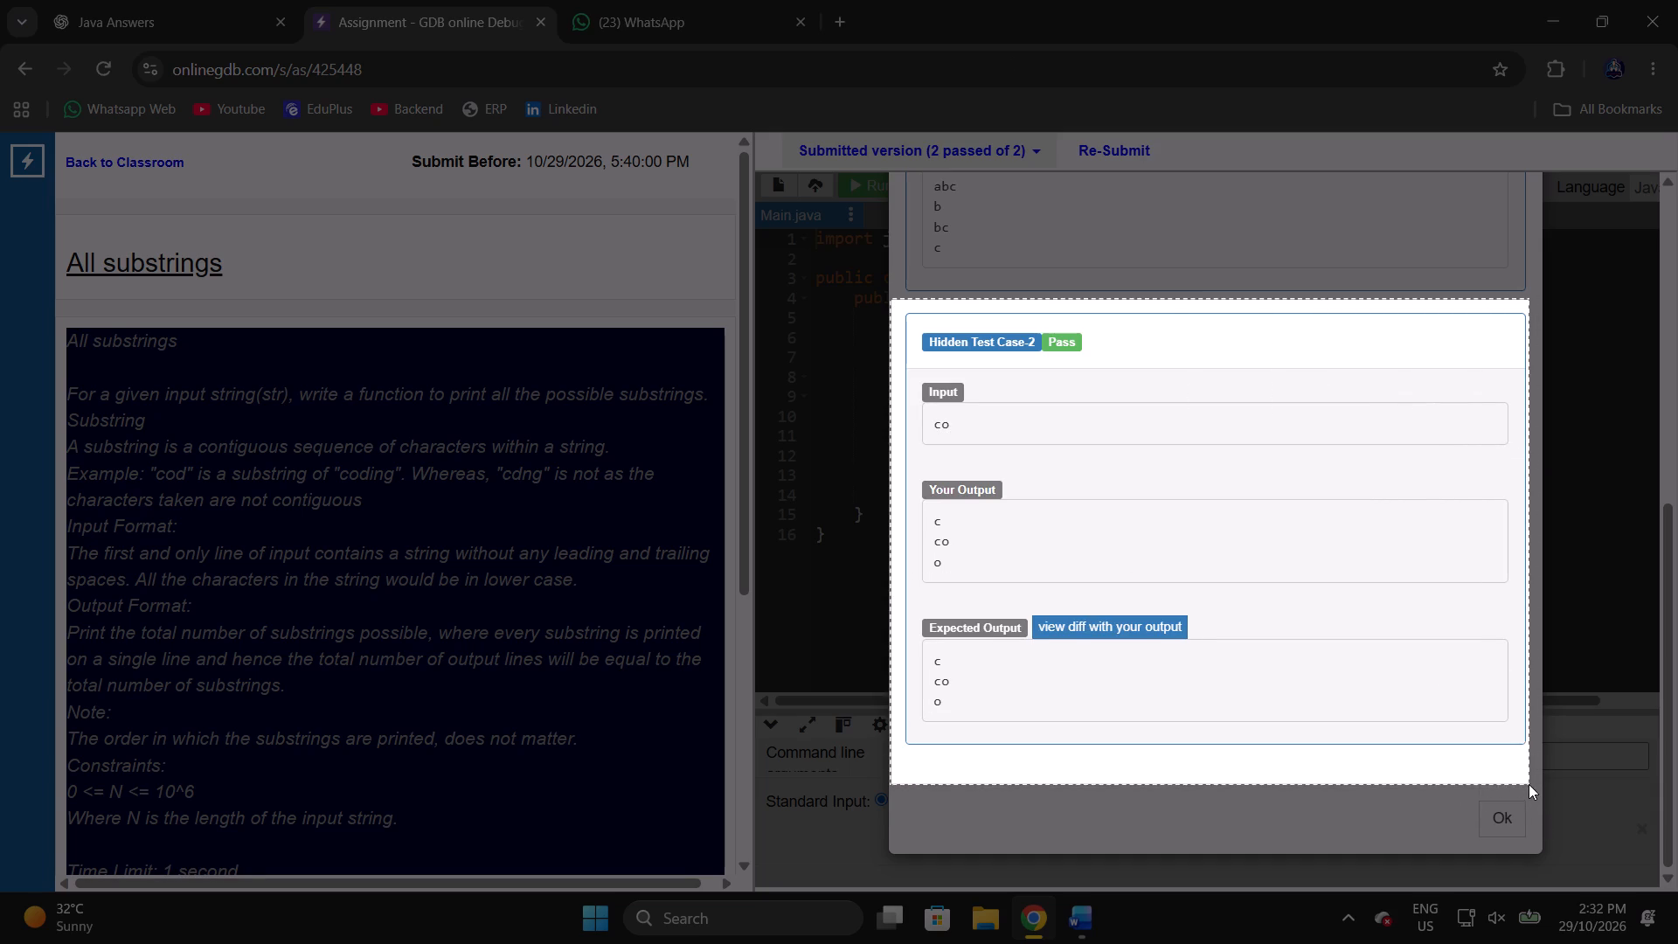
drag(1529, 784, 1546, 781)
click(327, 0)
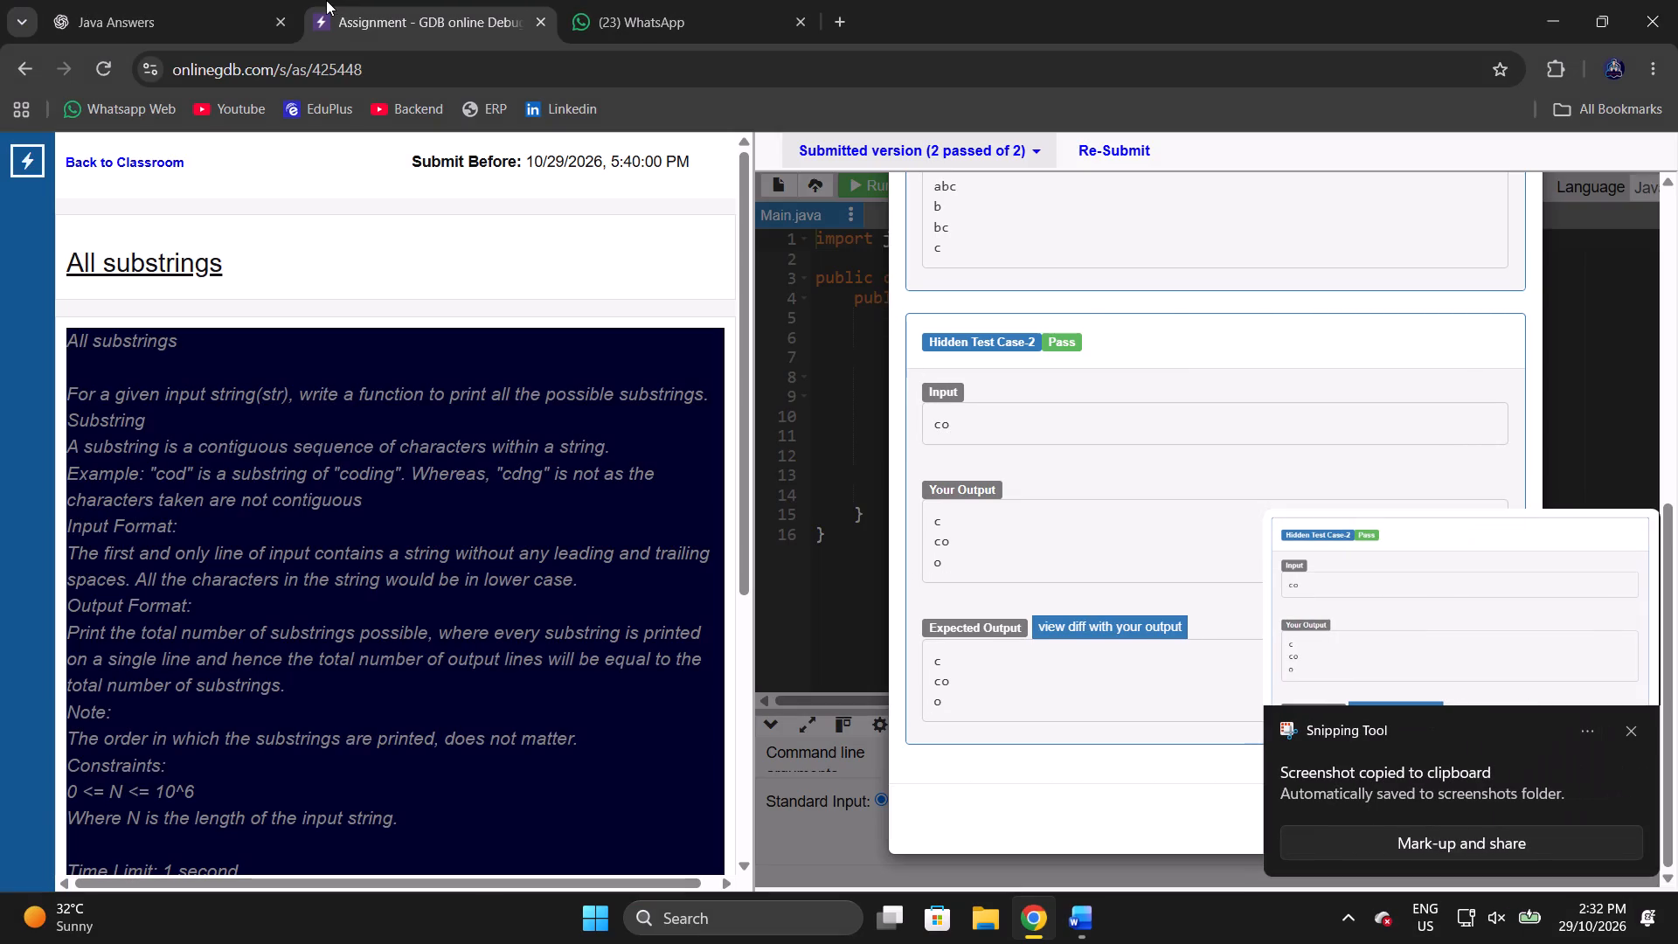
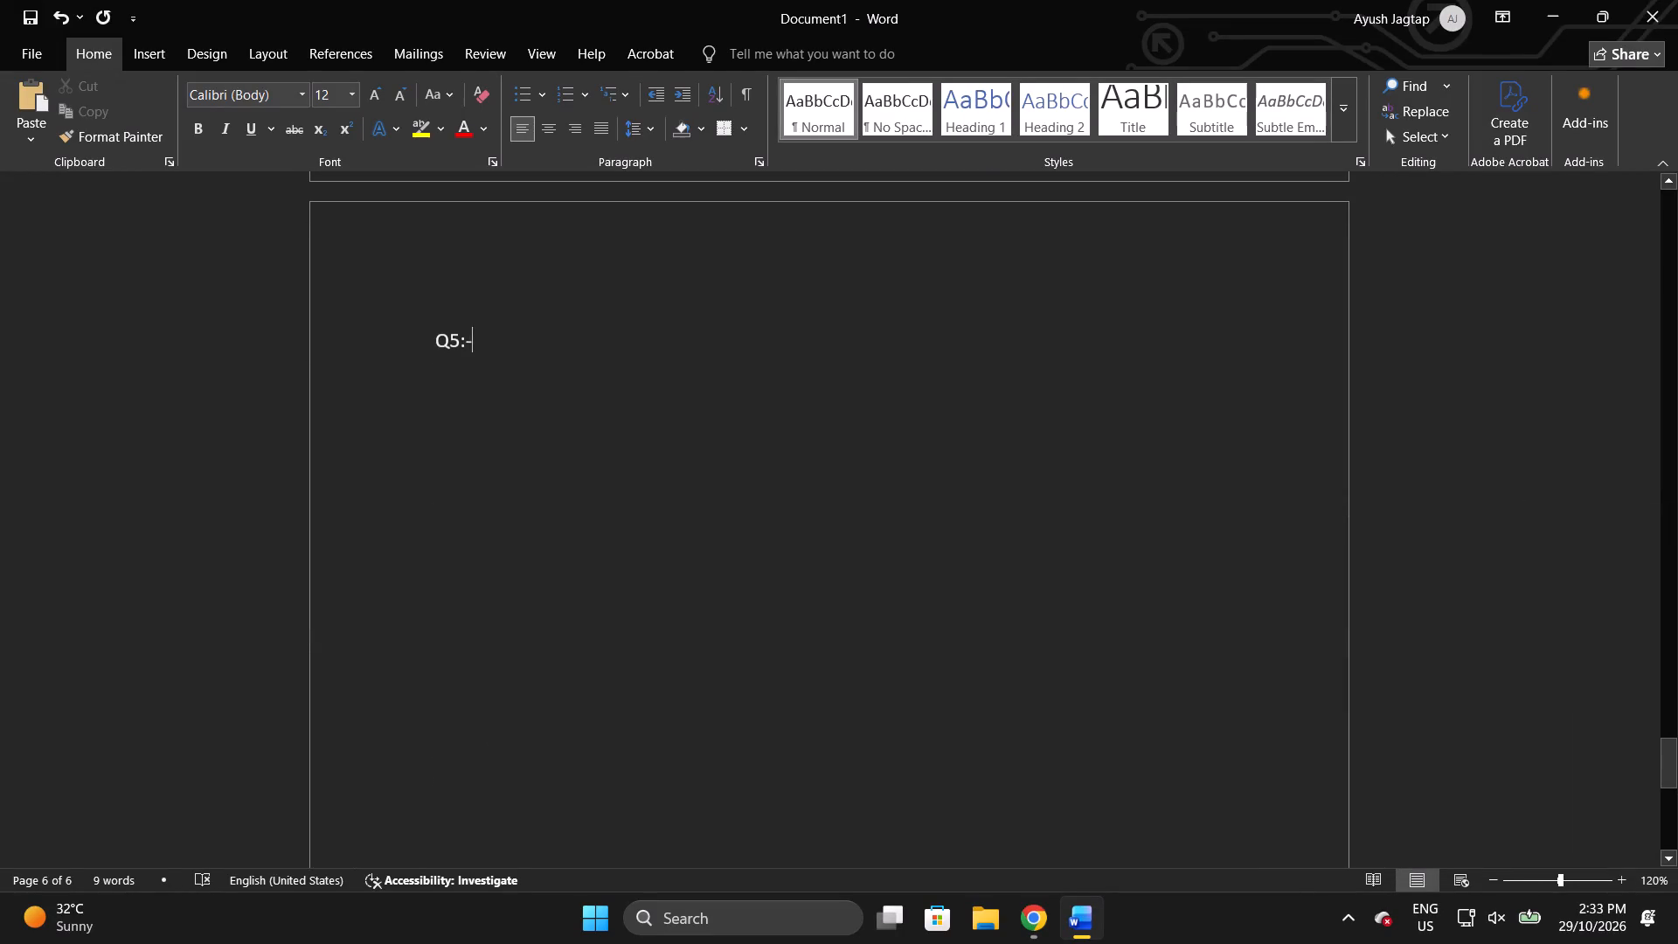
Insert the three All substrings screenshots, 143230, 143246 and 143255, from the SS folder under the Q5:- heading.
click(135, 61)
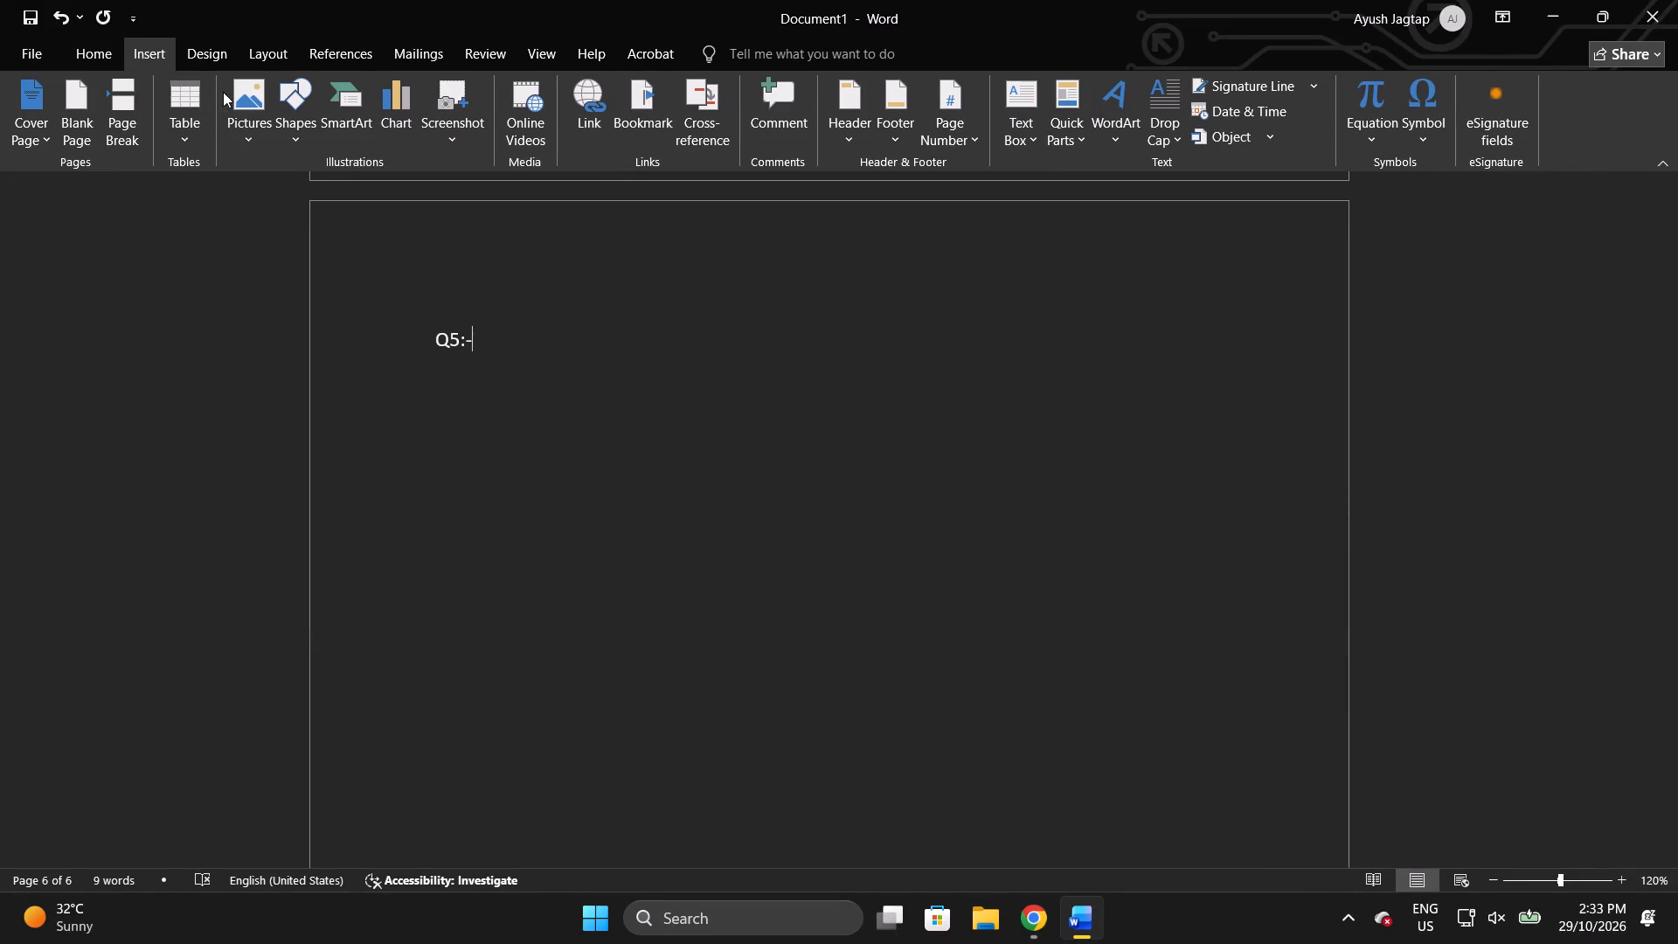
click(239, 103)
click(336, 191)
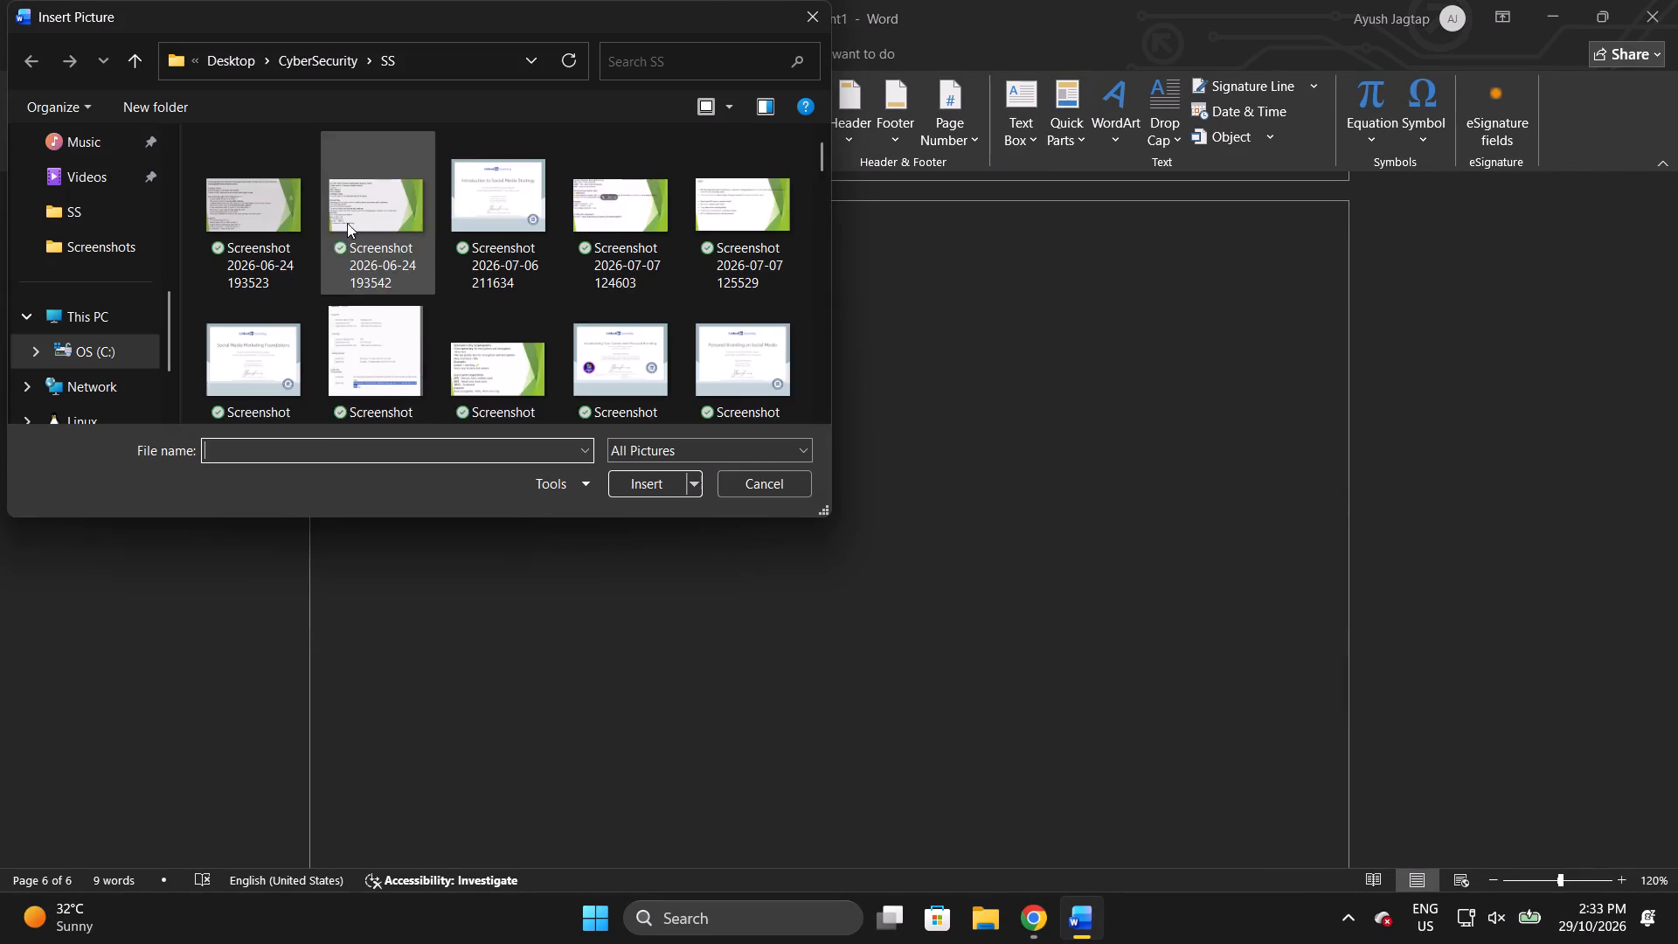
scroll(376, 388, down, 14)
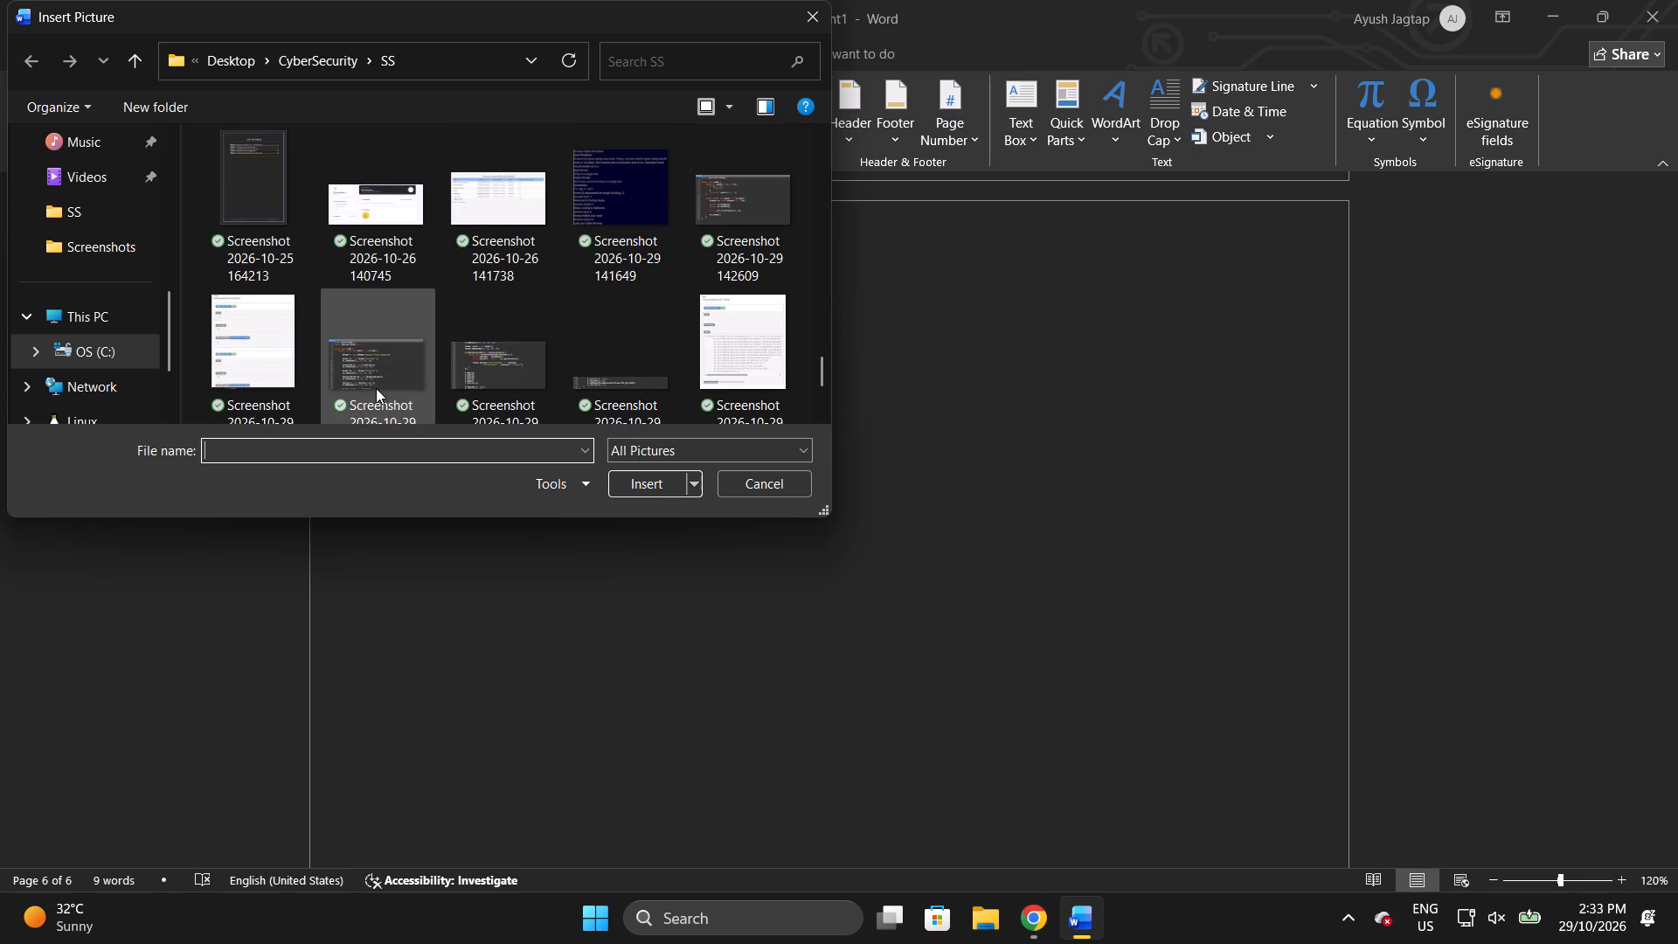
scroll(467, 238, down, 6)
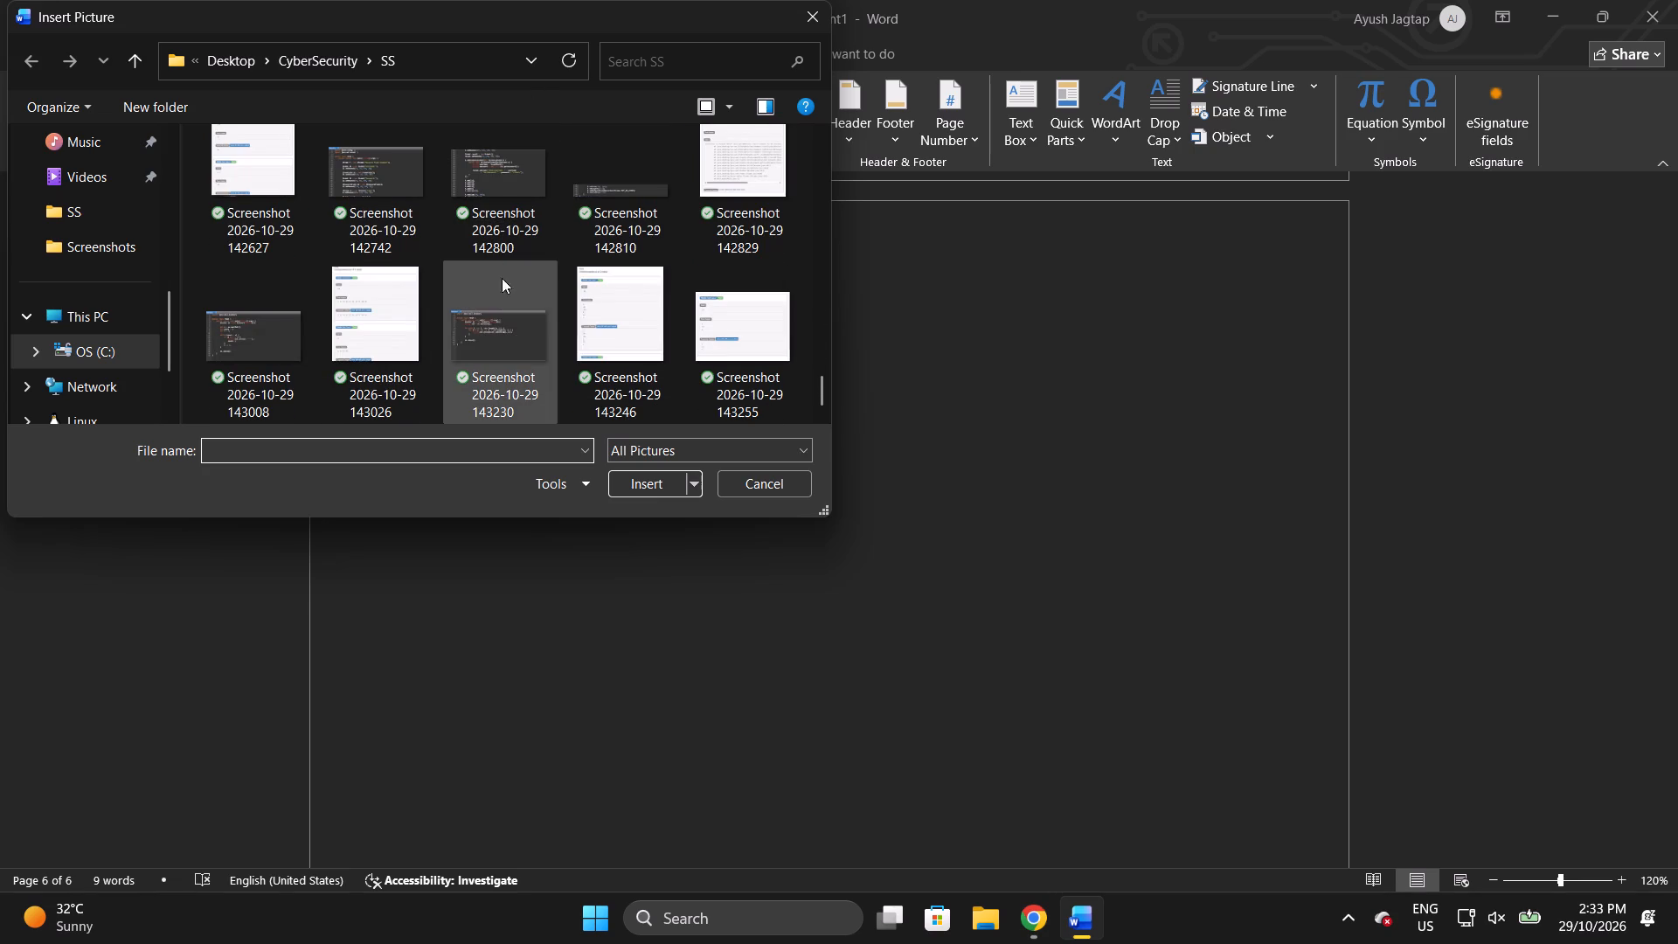
click(433, 411)
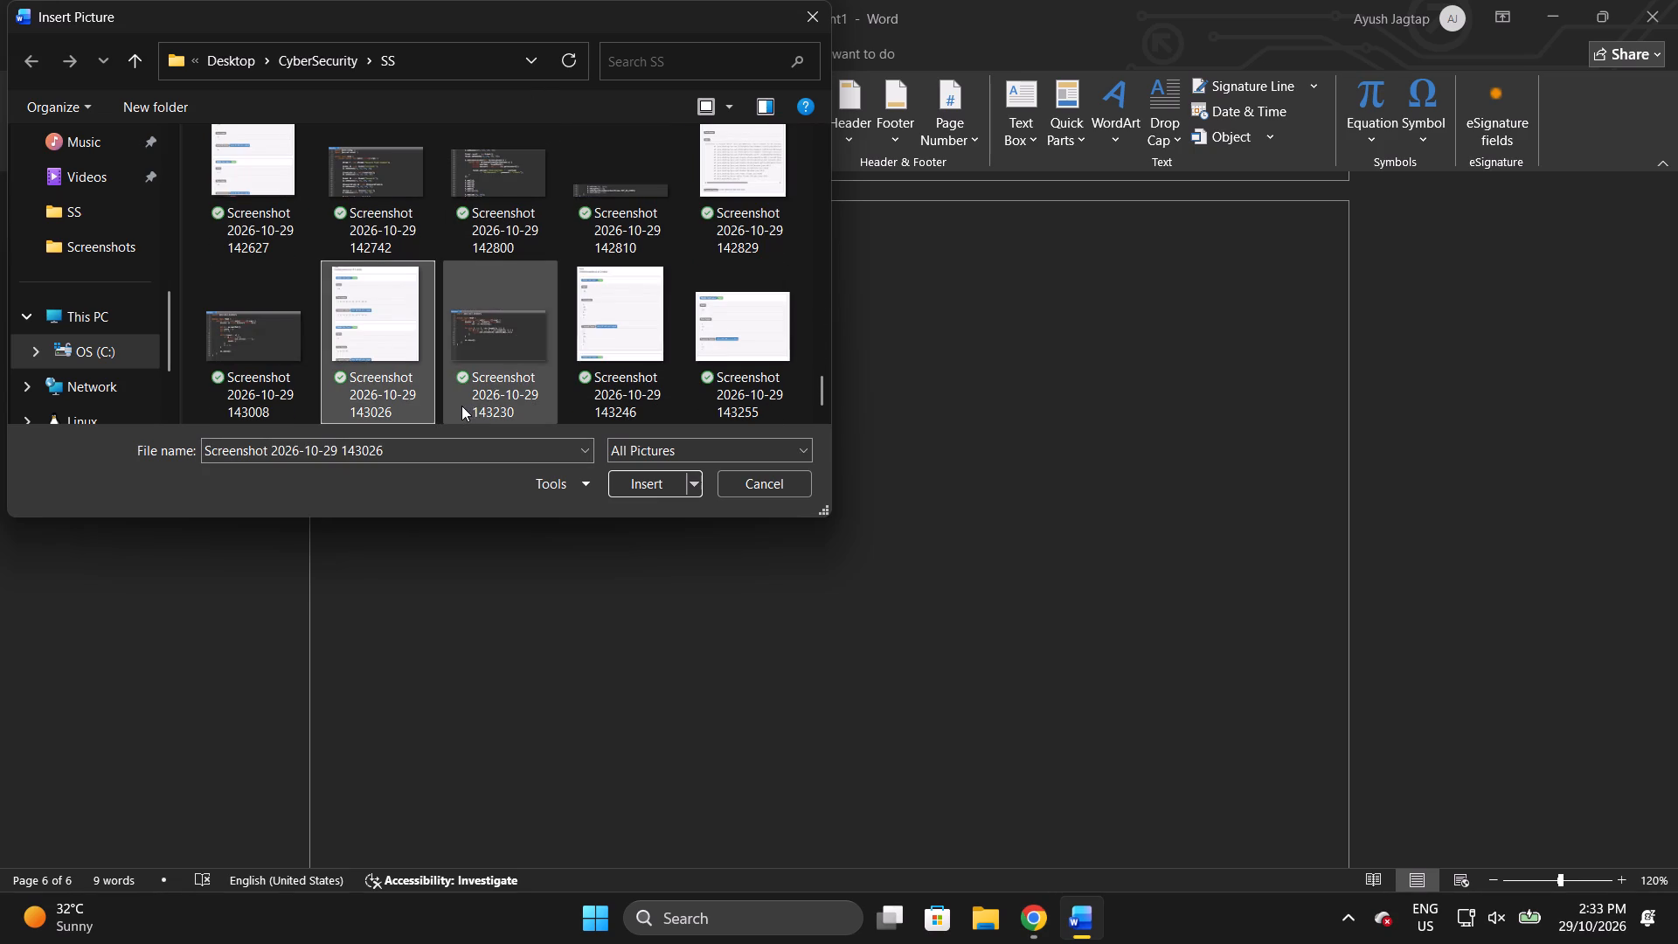
click(449, 406)
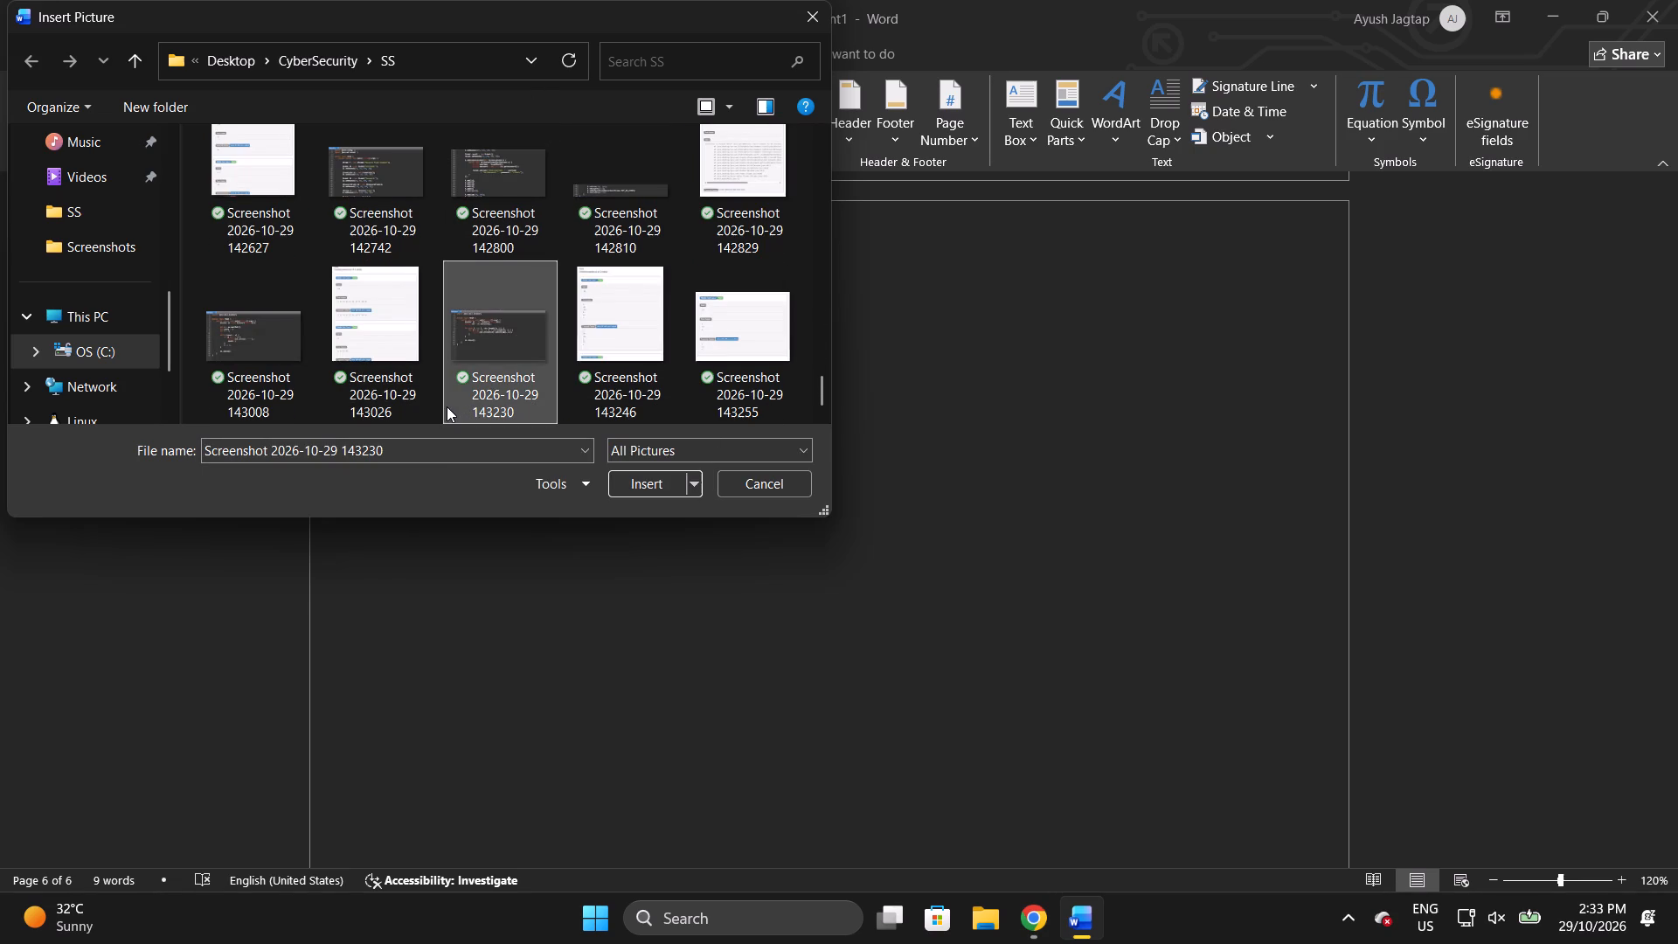
drag(441, 406, 765, 418)
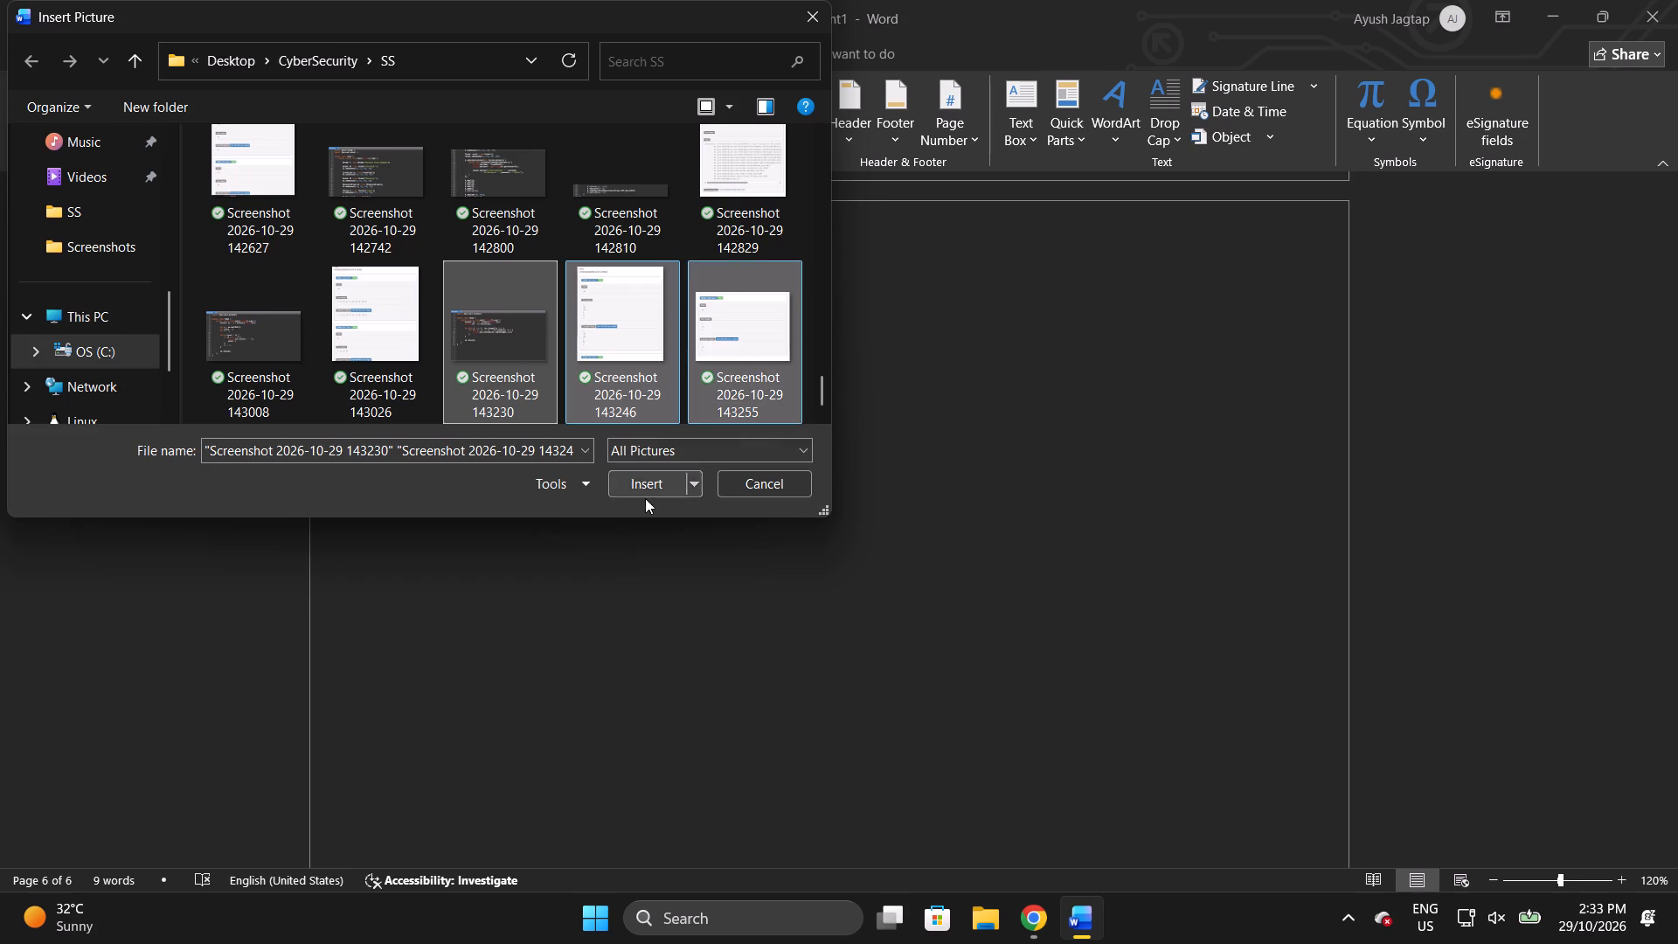
click(643, 496)
Shrink the Hidden Test Case-2 screenshot under Q5 proportionally to about 5.93 cm high by 8.06 cm wide.
scroll(799, 483, up, 4)
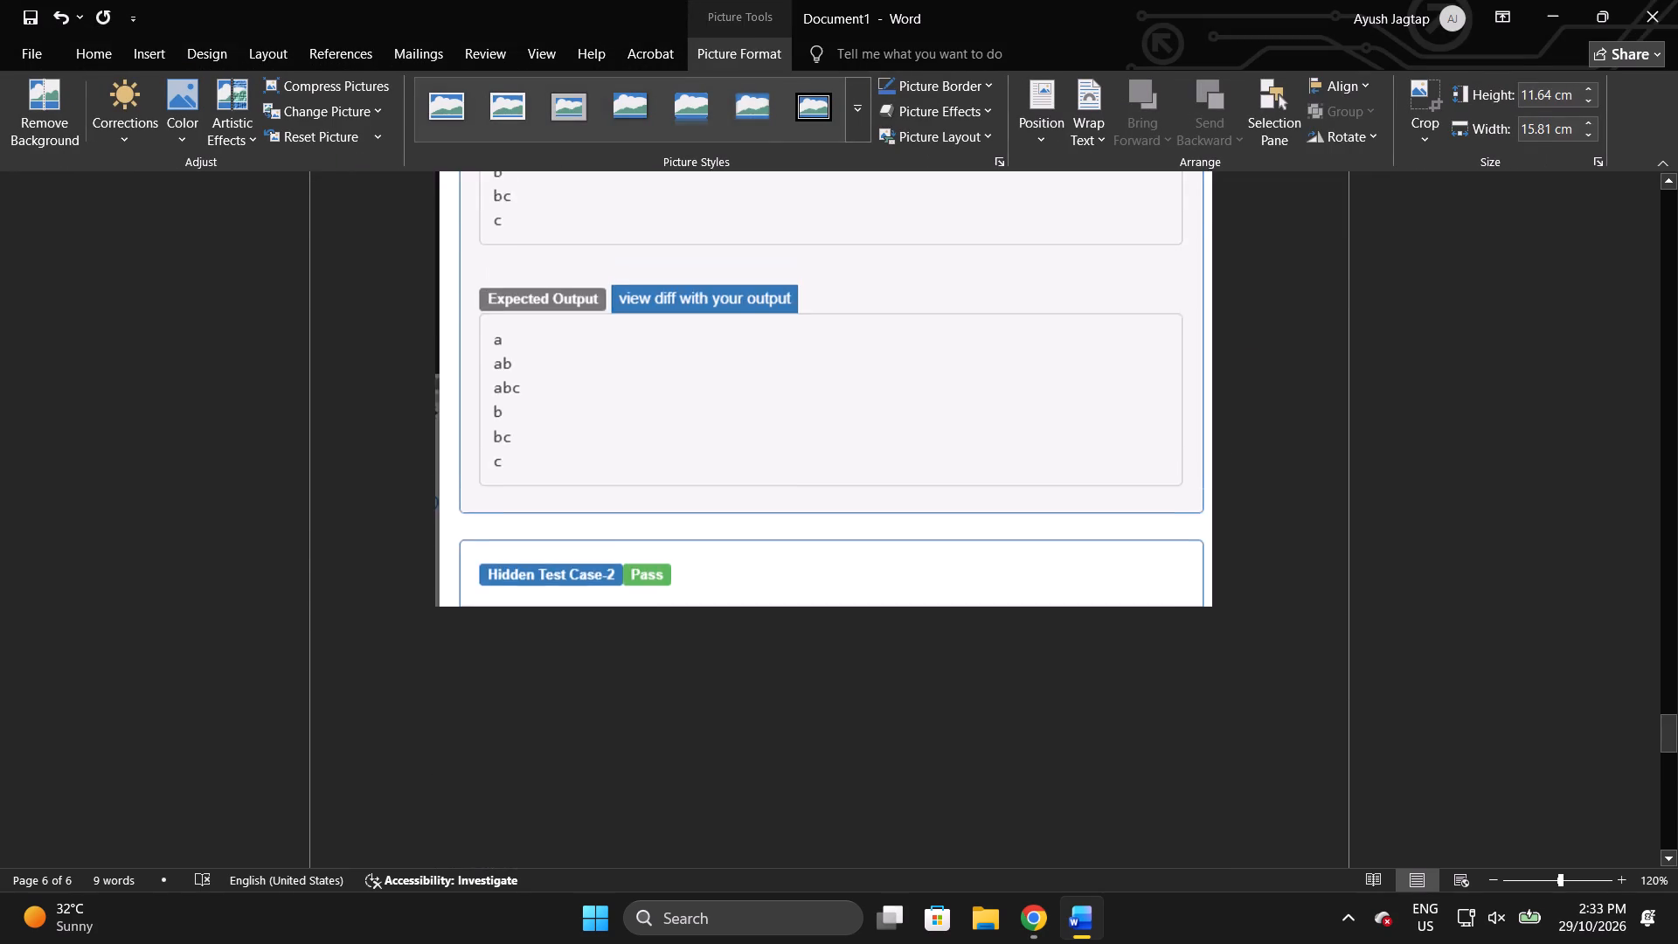
scroll(799, 483, up, 5)
scroll(799, 483, down, 5)
scroll(799, 483, up, 1)
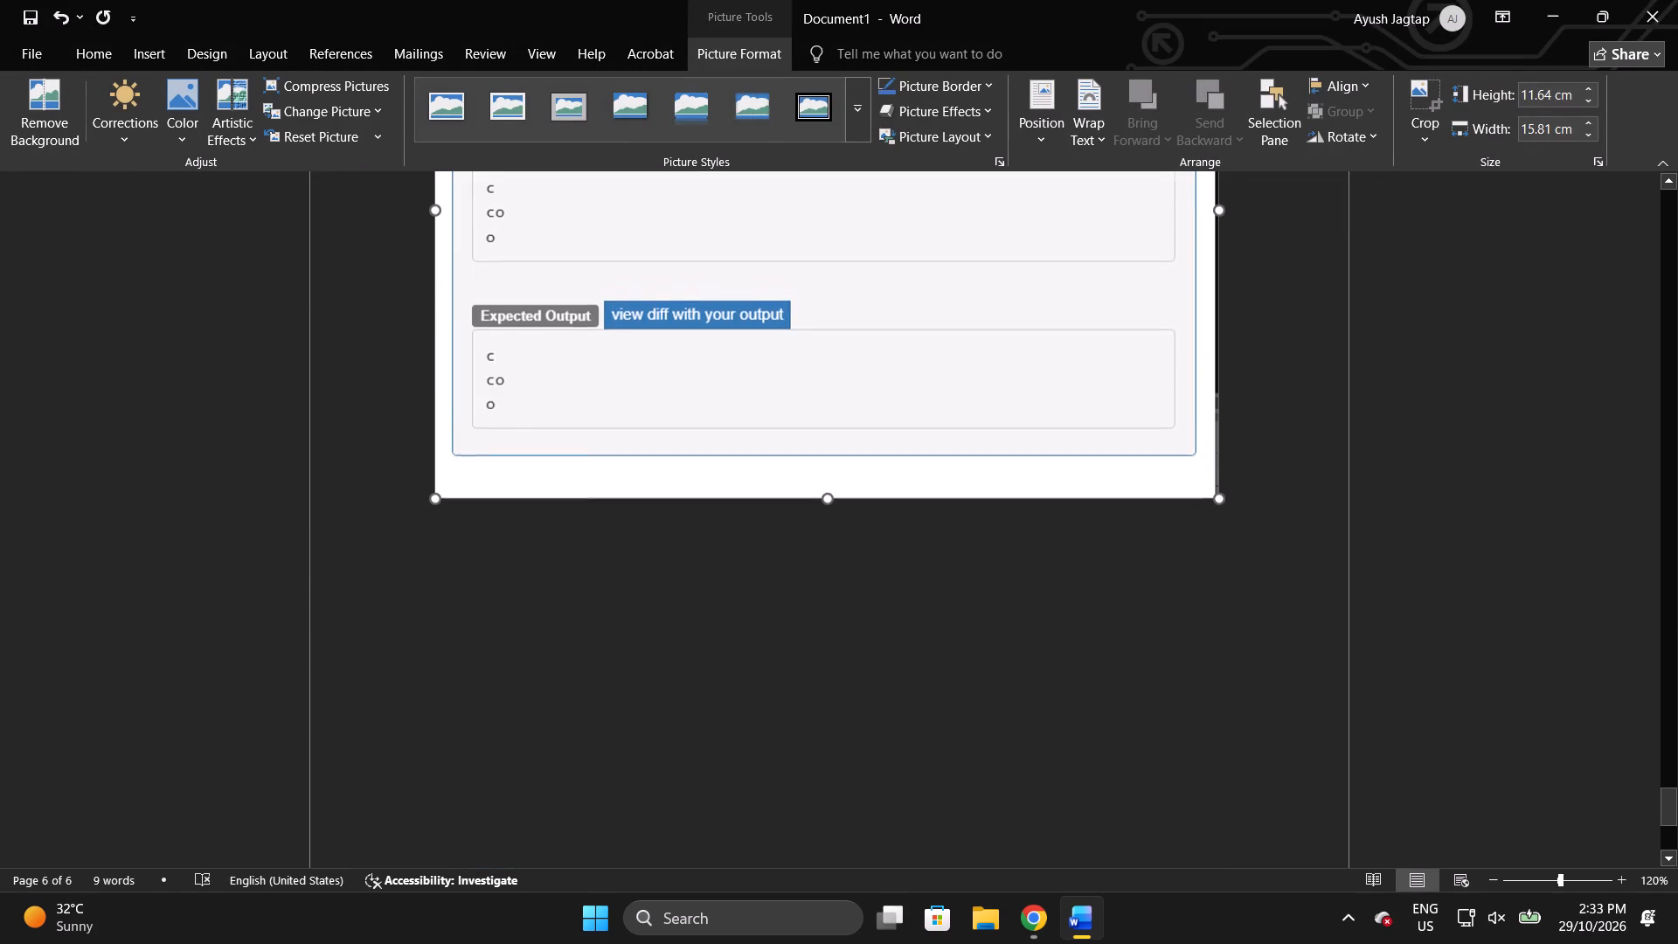
scroll(799, 483, up, 1)
drag(1215, 606, 937, 337)
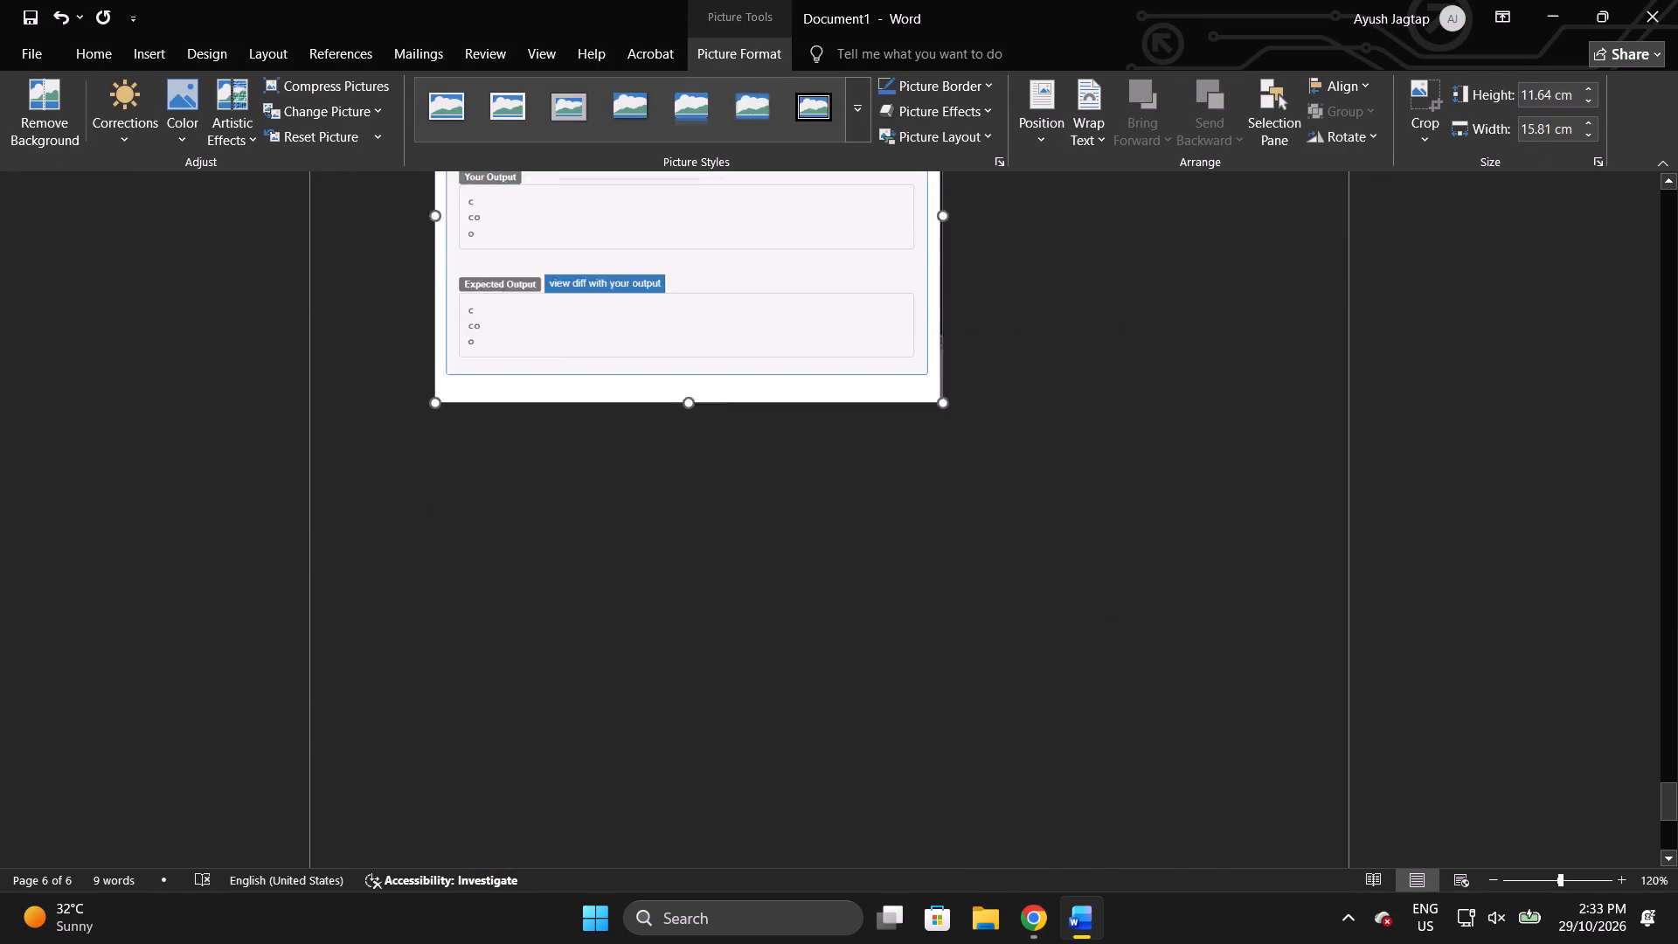
drag(946, 546, 835, 410)
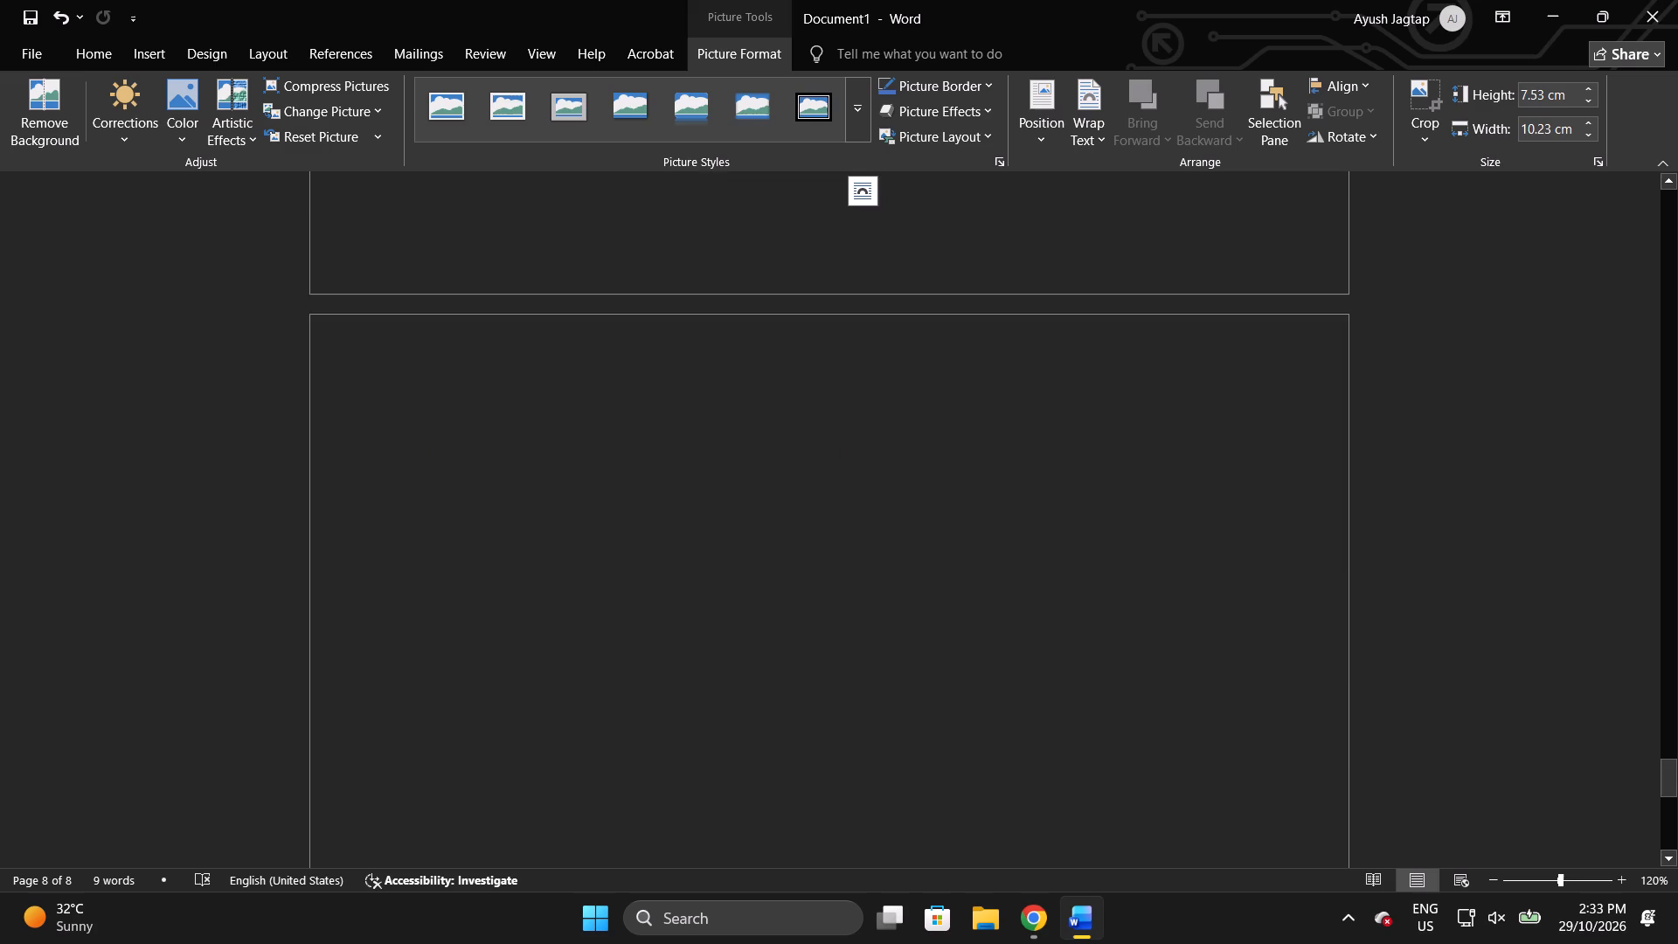
Shrink the Q5 screenshot with the pass summary and Hidden Test Case-1 to about 8.96 cm high by 8.23 cm wide.
scroll(951, 401, up, 4)
scroll(951, 401, down, 4)
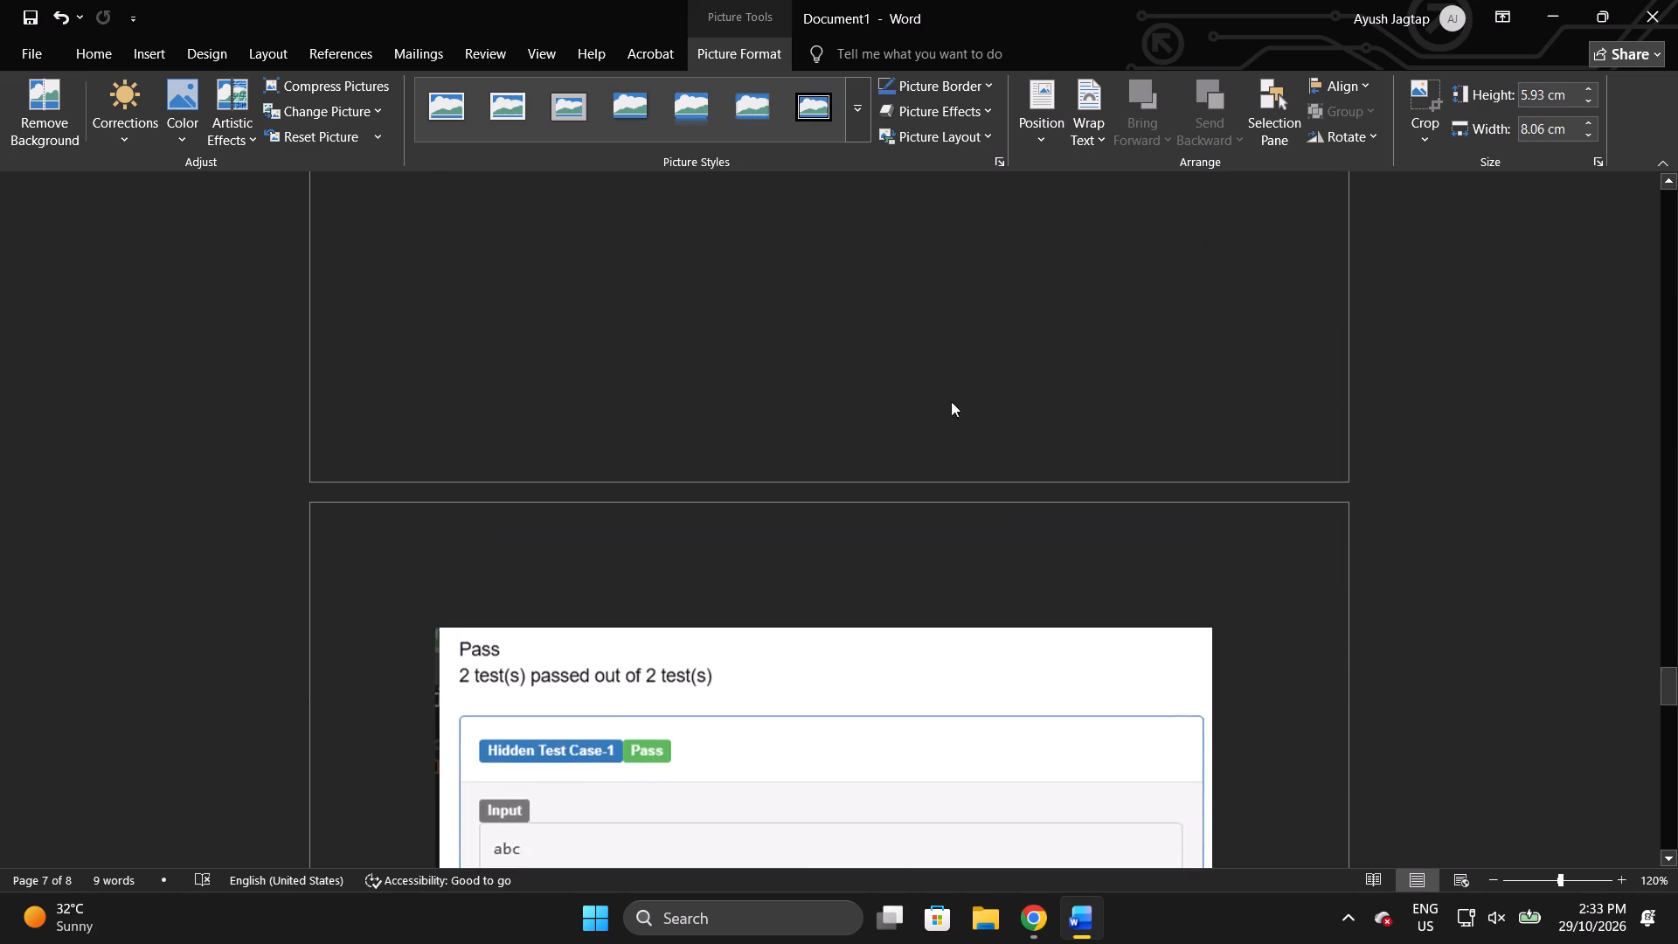
scroll(951, 401, down, 11)
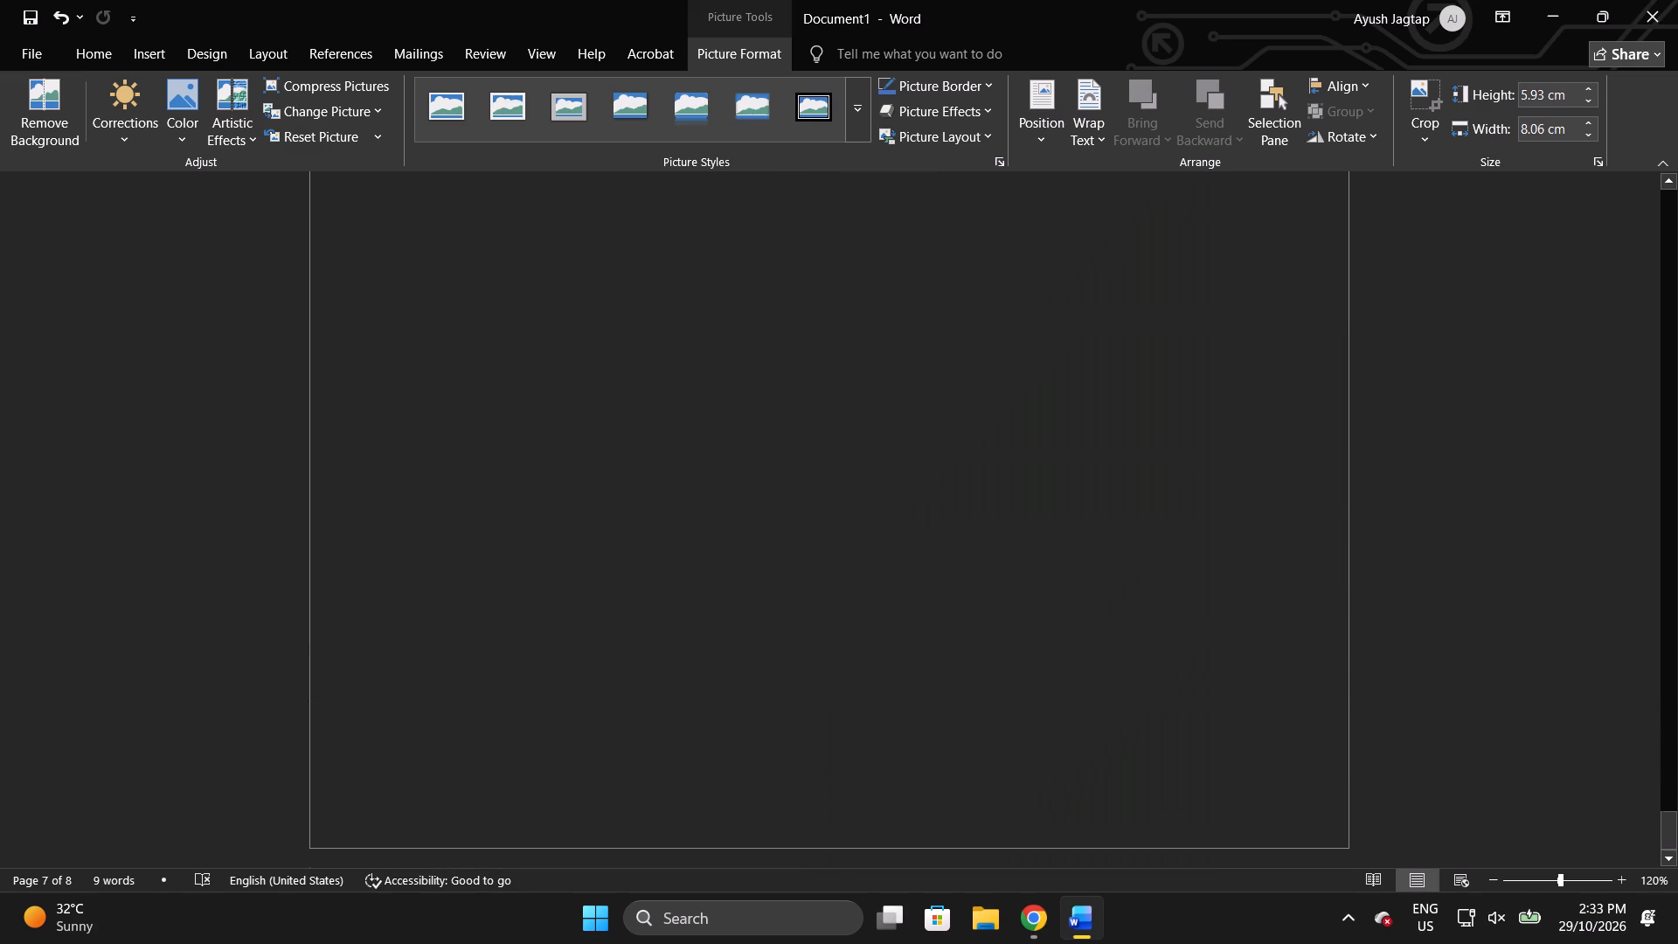
scroll(951, 401, up, 4)
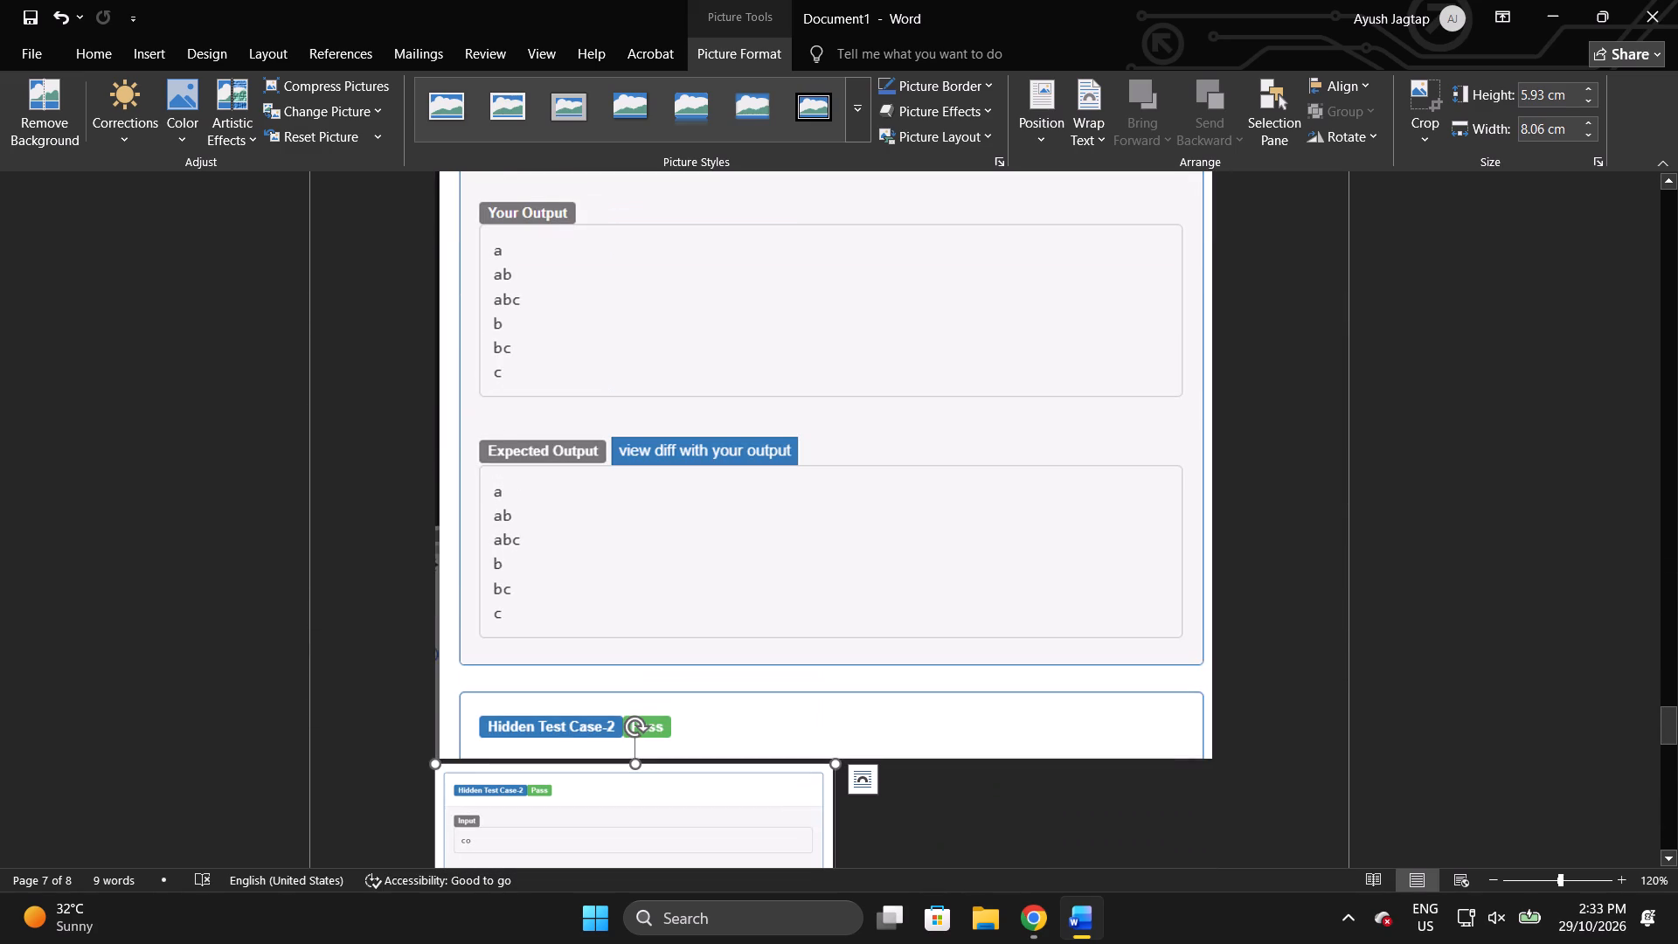
click(1205, 720)
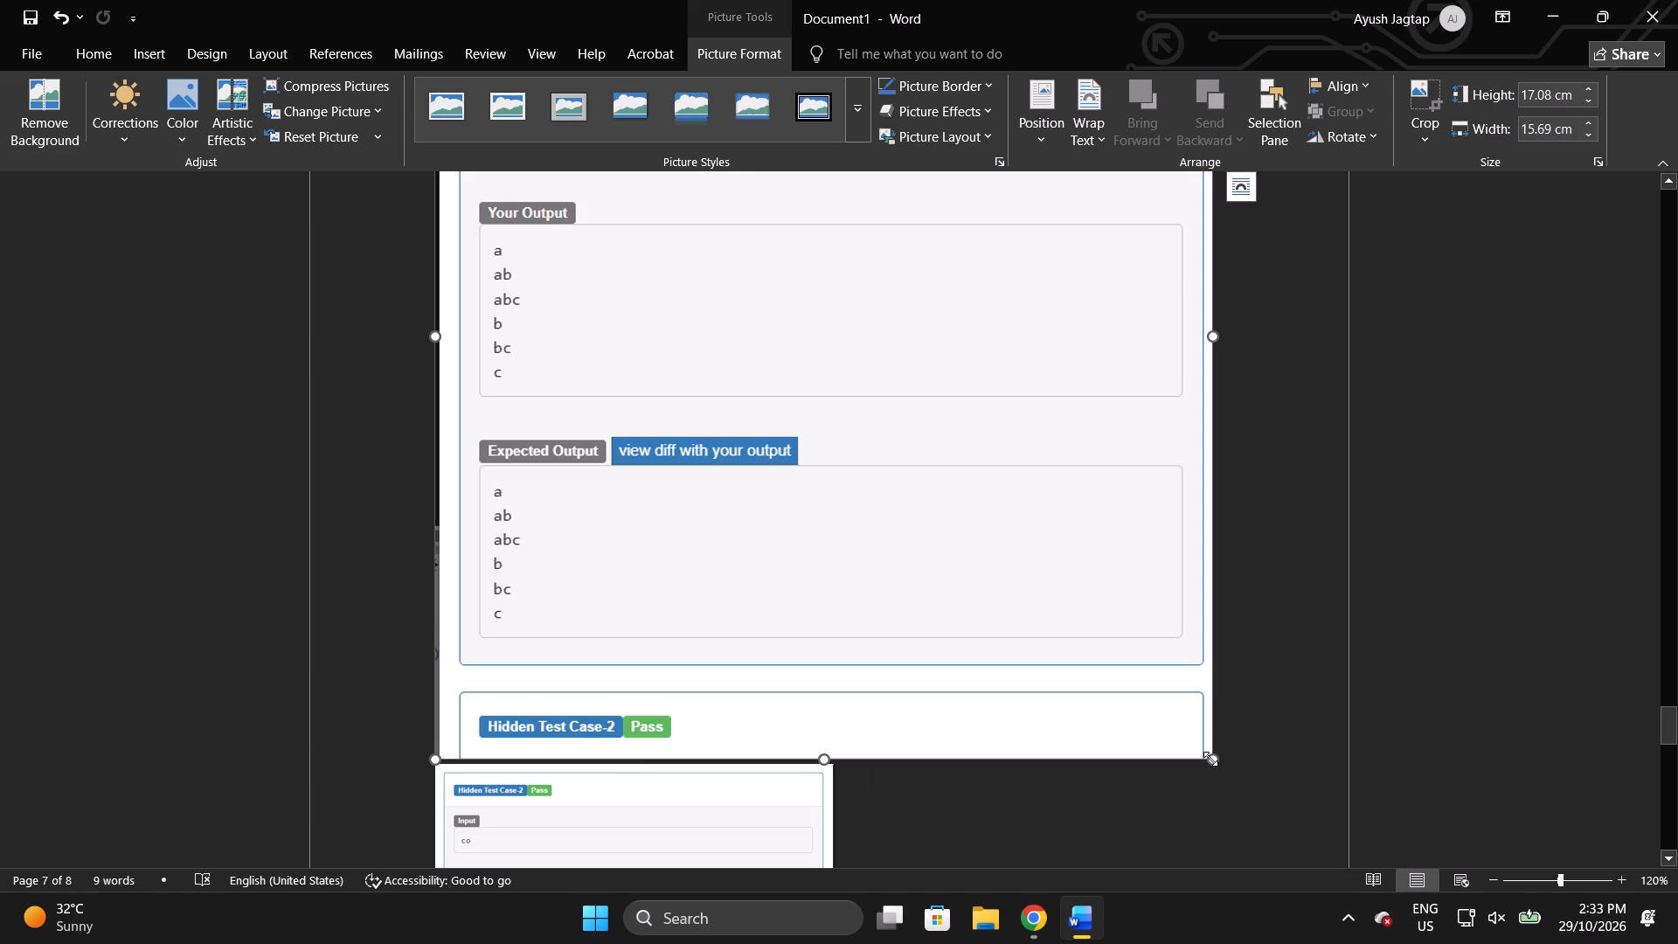
drag(1210, 758, 823, 348)
scroll(959, 367, down, 1)
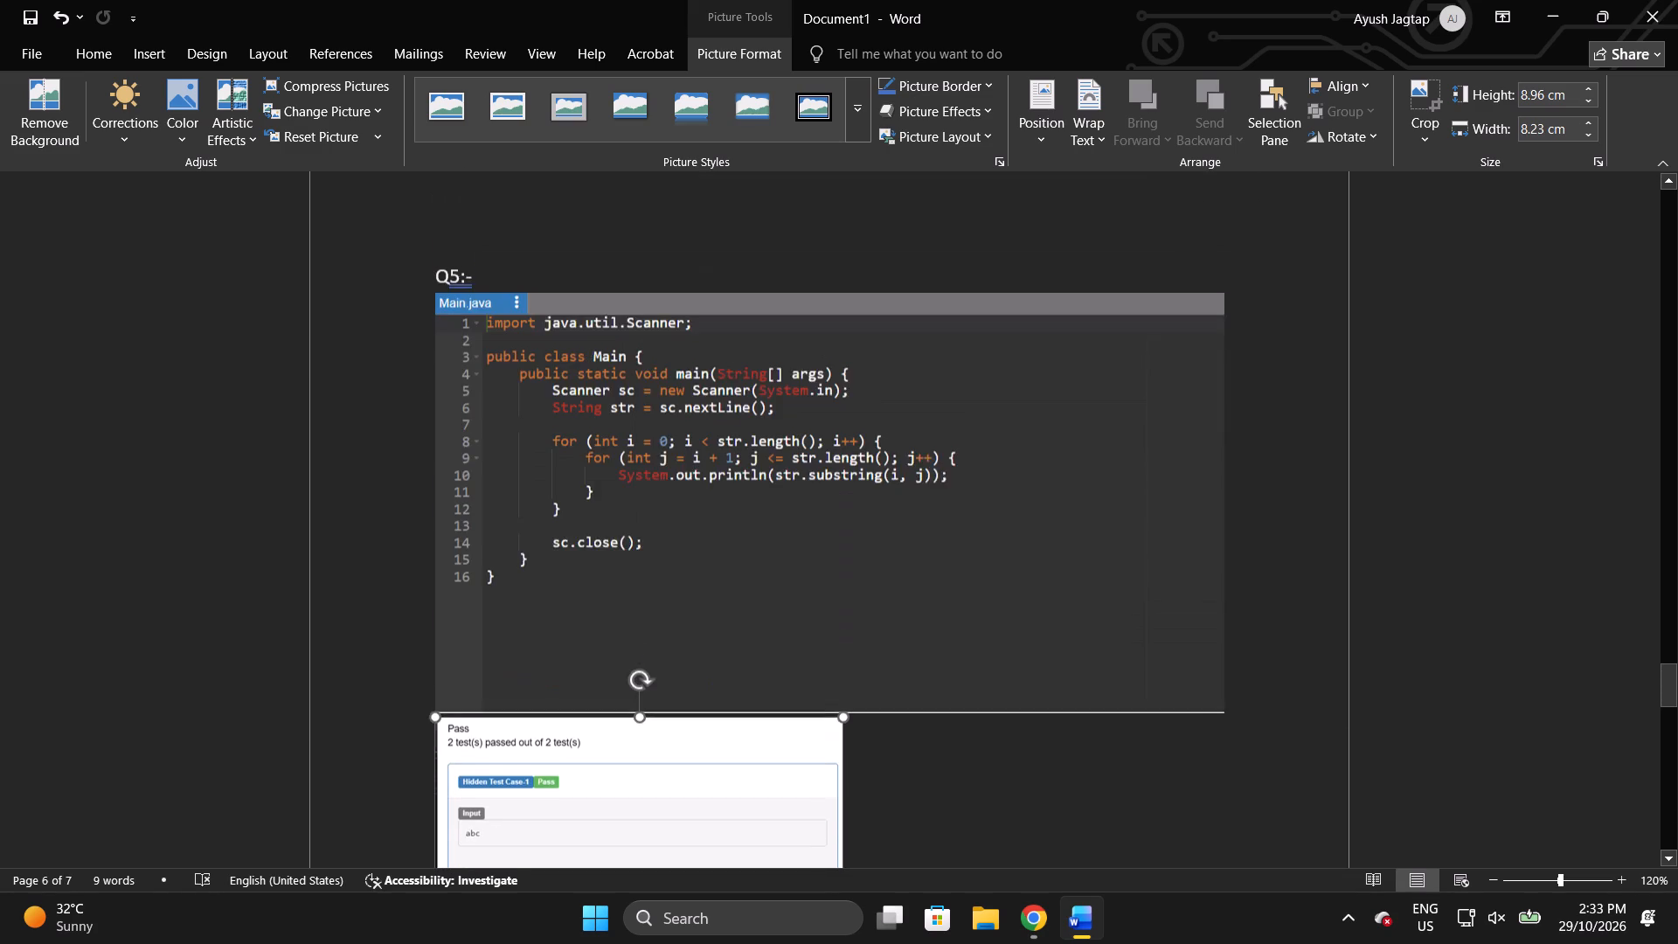
scroll(959, 367, down, 1)
click(1032, 486)
Add the heading "Q6:-" at the start of the blank page after the Q5 screenshots.
scroll(1032, 486, down, 3)
scroll(1032, 486, up, 1)
ctrl+scroll(1032, 486, down, 1)
ctrl+scroll(1032, 486, up, 1)
ctrl+scroll(1032, 486, down, 1)
scroll(1032, 486, up, 1)
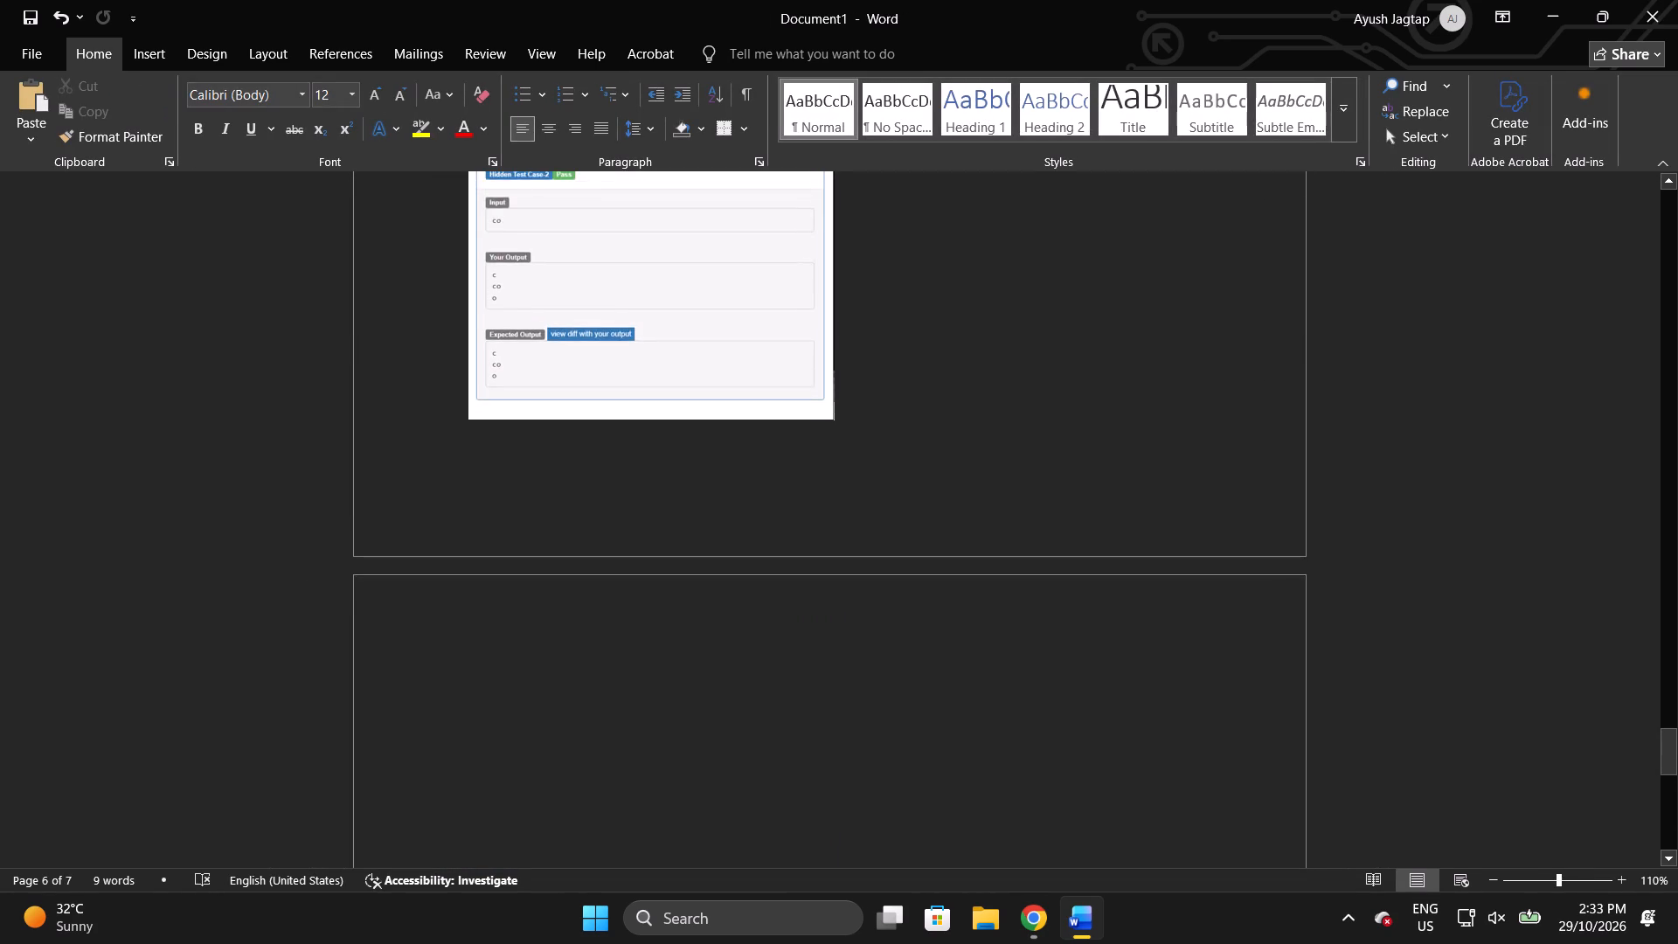
scroll(1032, 486, down, 1)
click(788, 552)
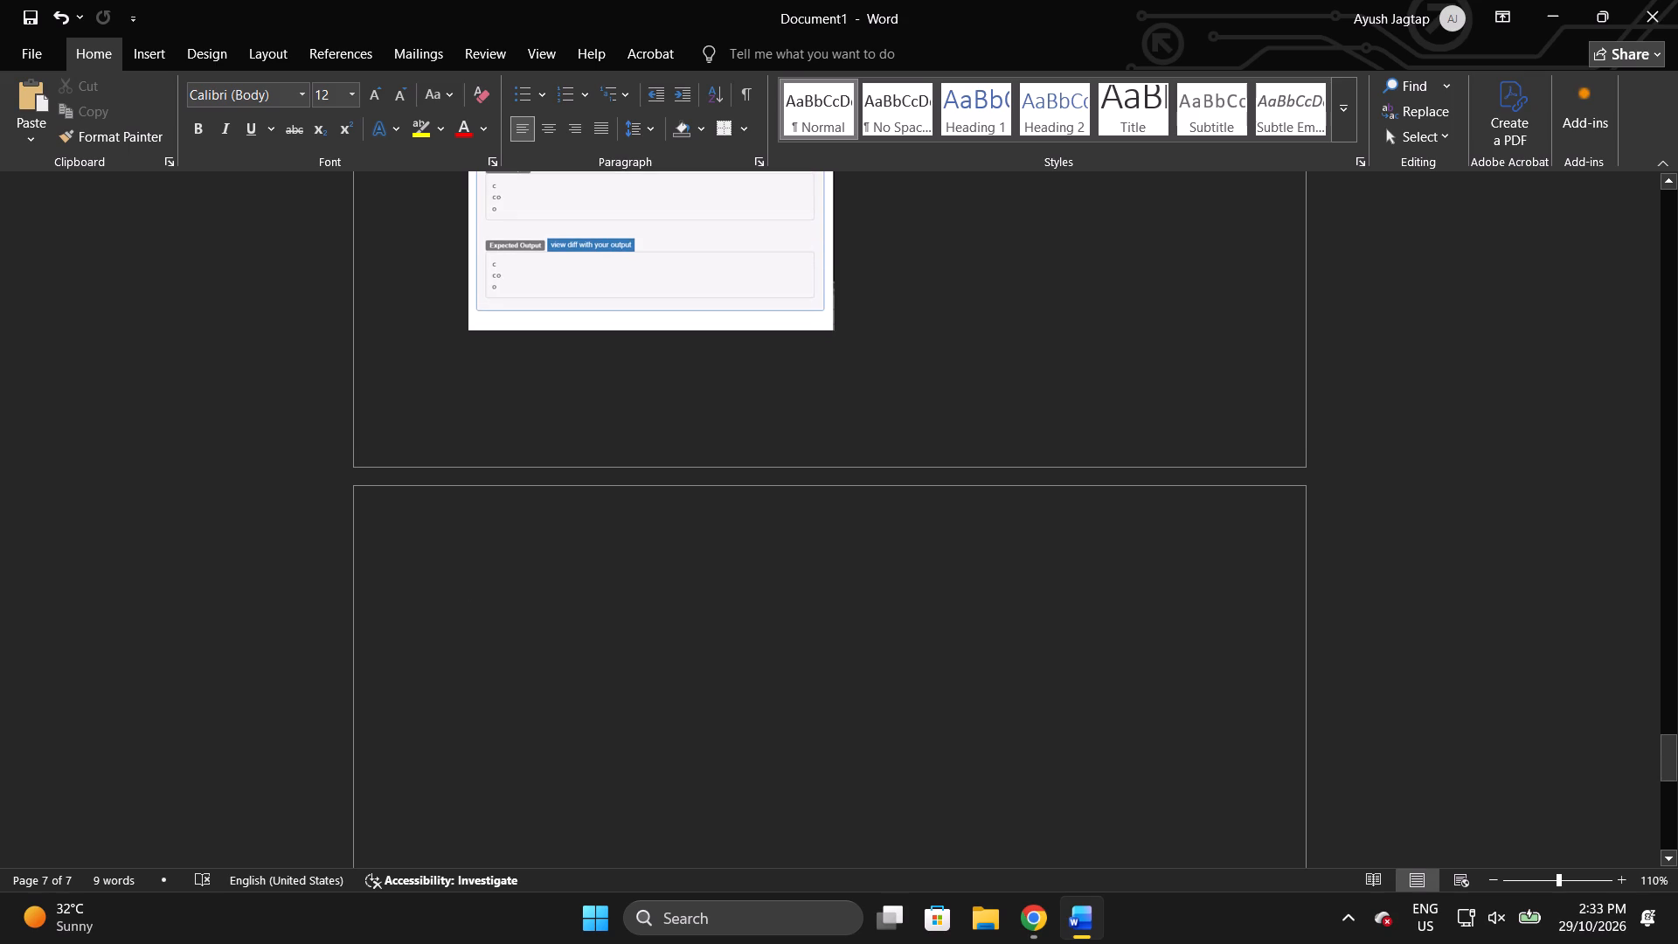
key(q)
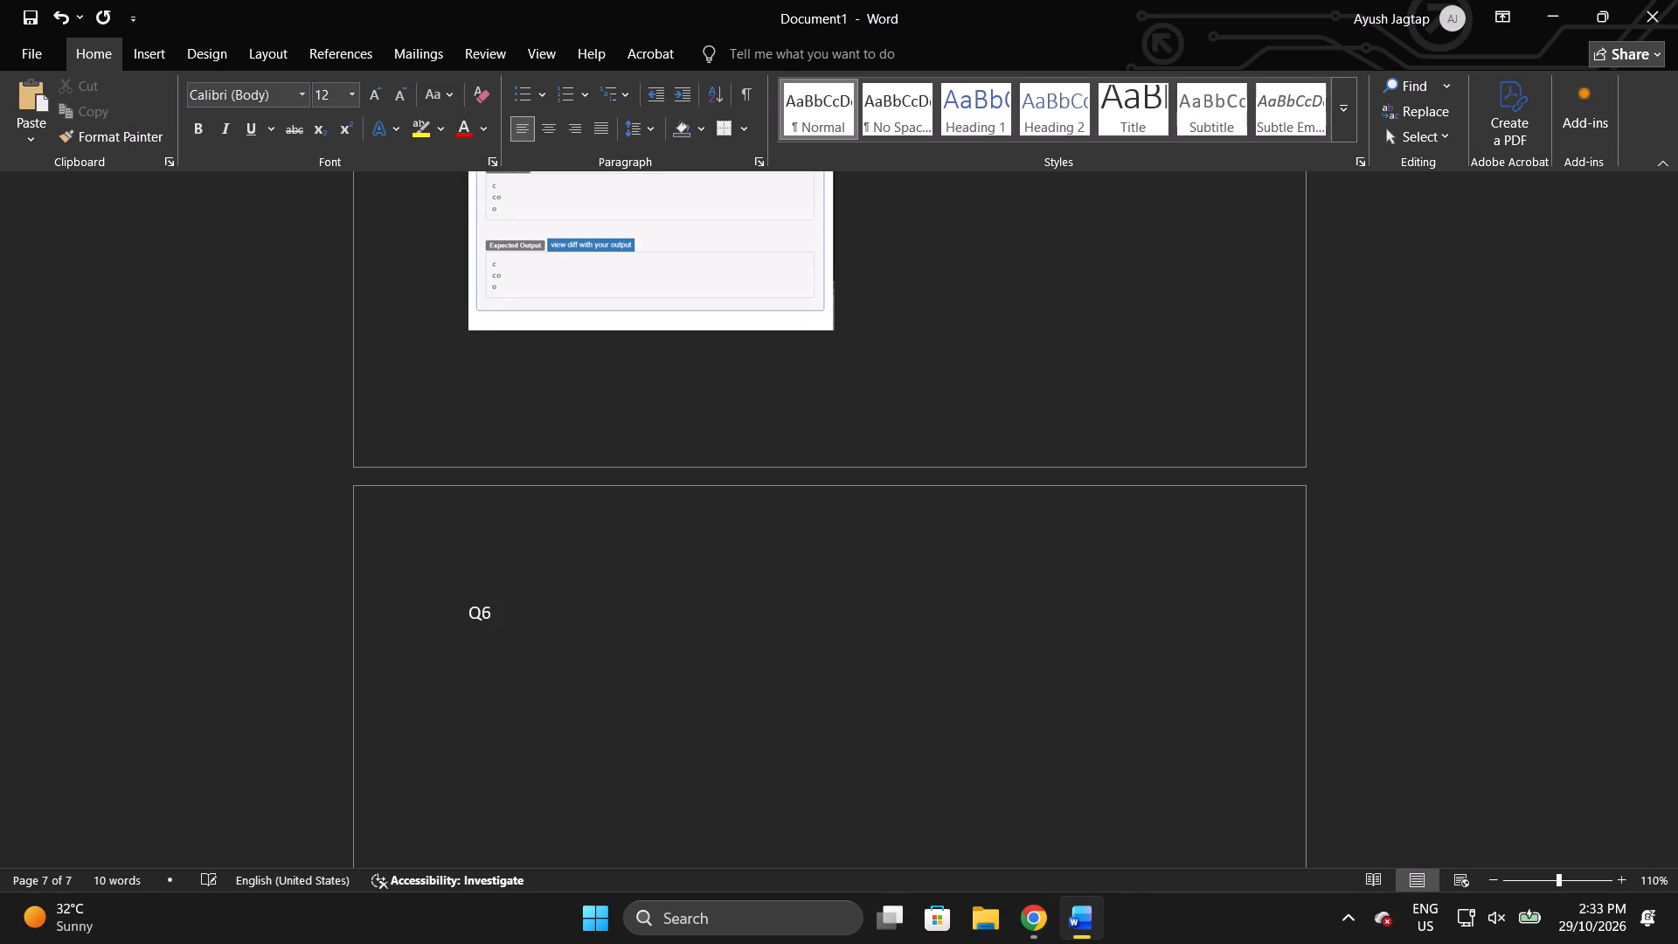
text(:_)
key(BackSpace)
key(minus)
Switch to Chrome and open the Reverse String Wordwise assignment from the Java_PBL_Batch-2 classroom list.
key(alt+Tab)
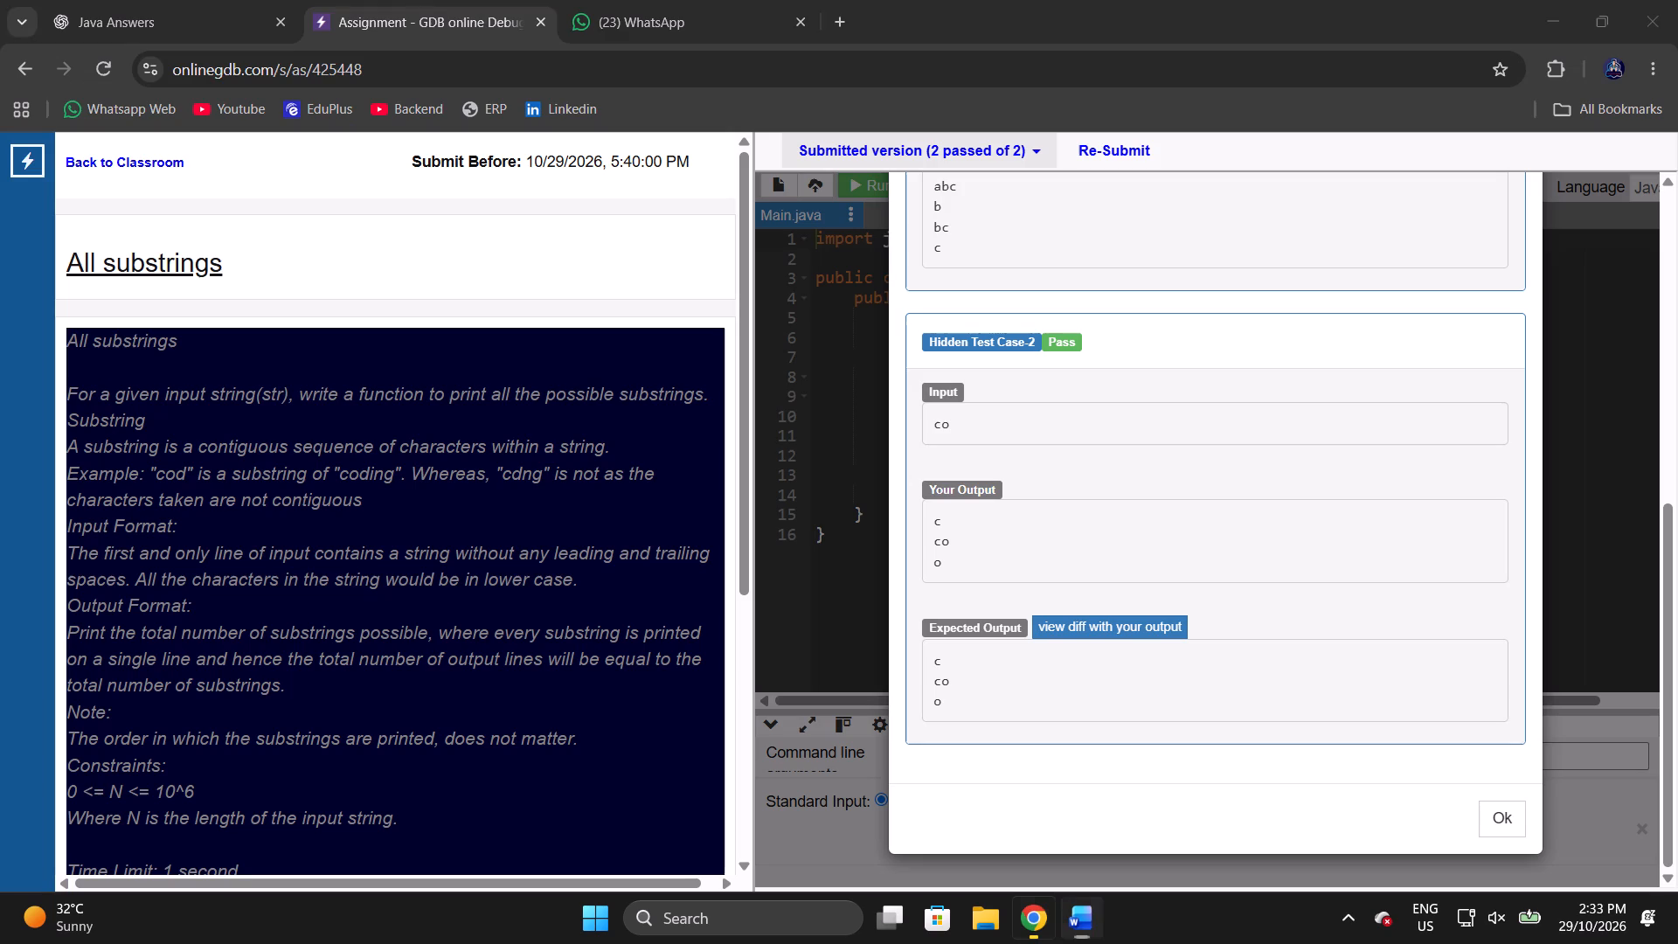
click(128, 155)
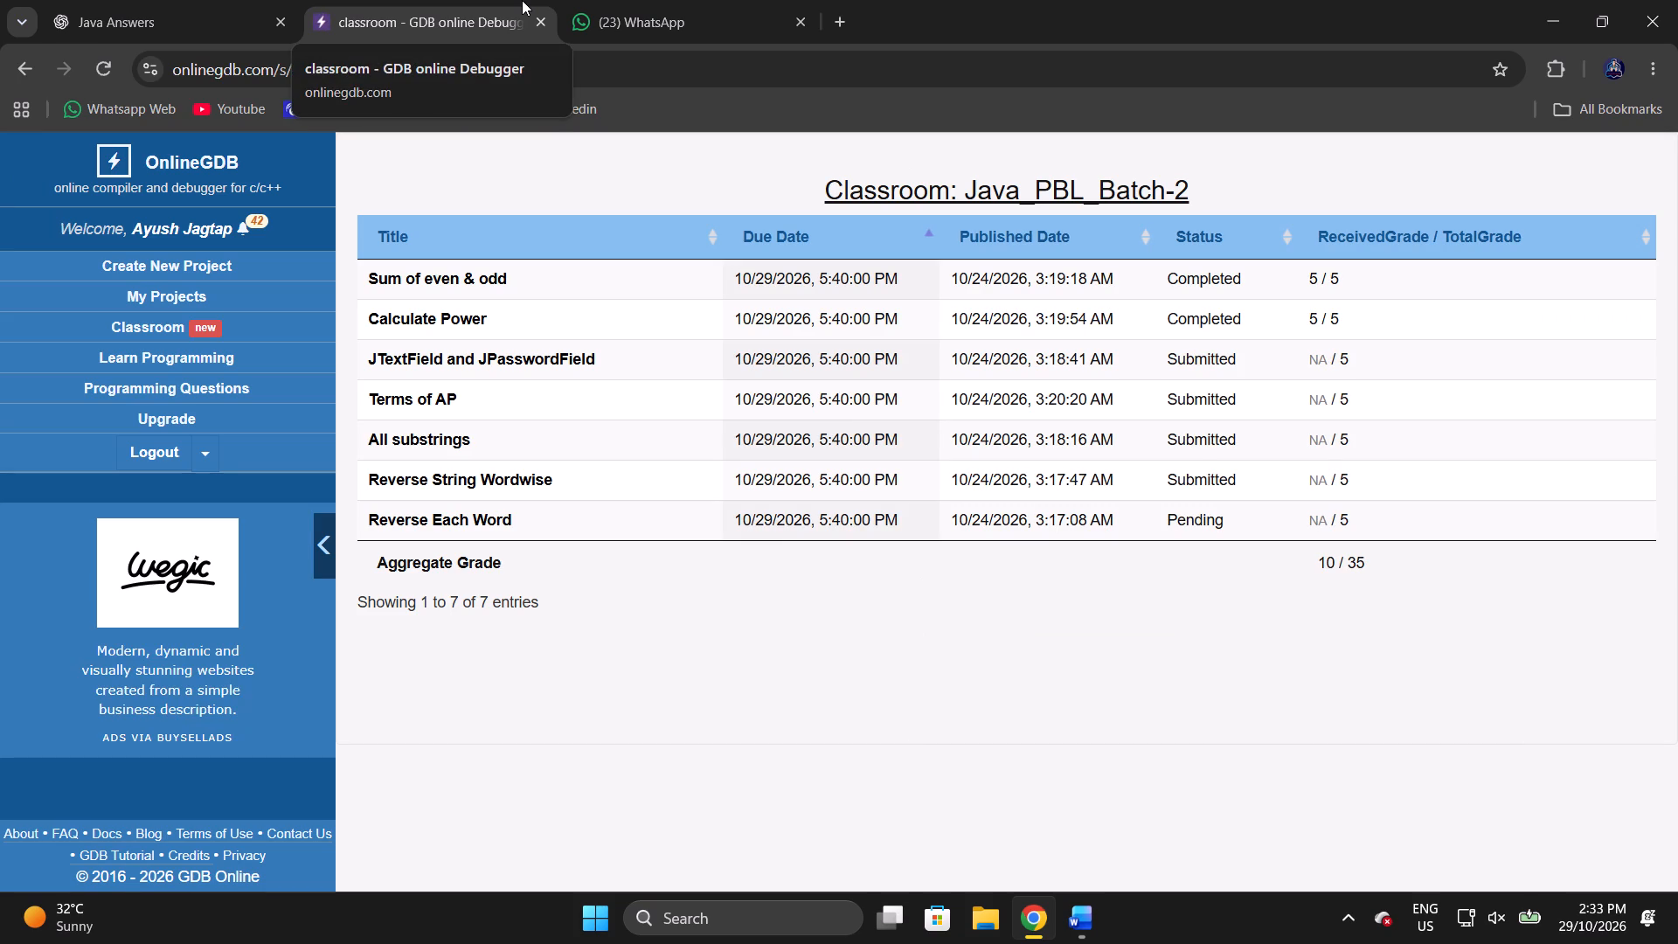
click(435, 476)
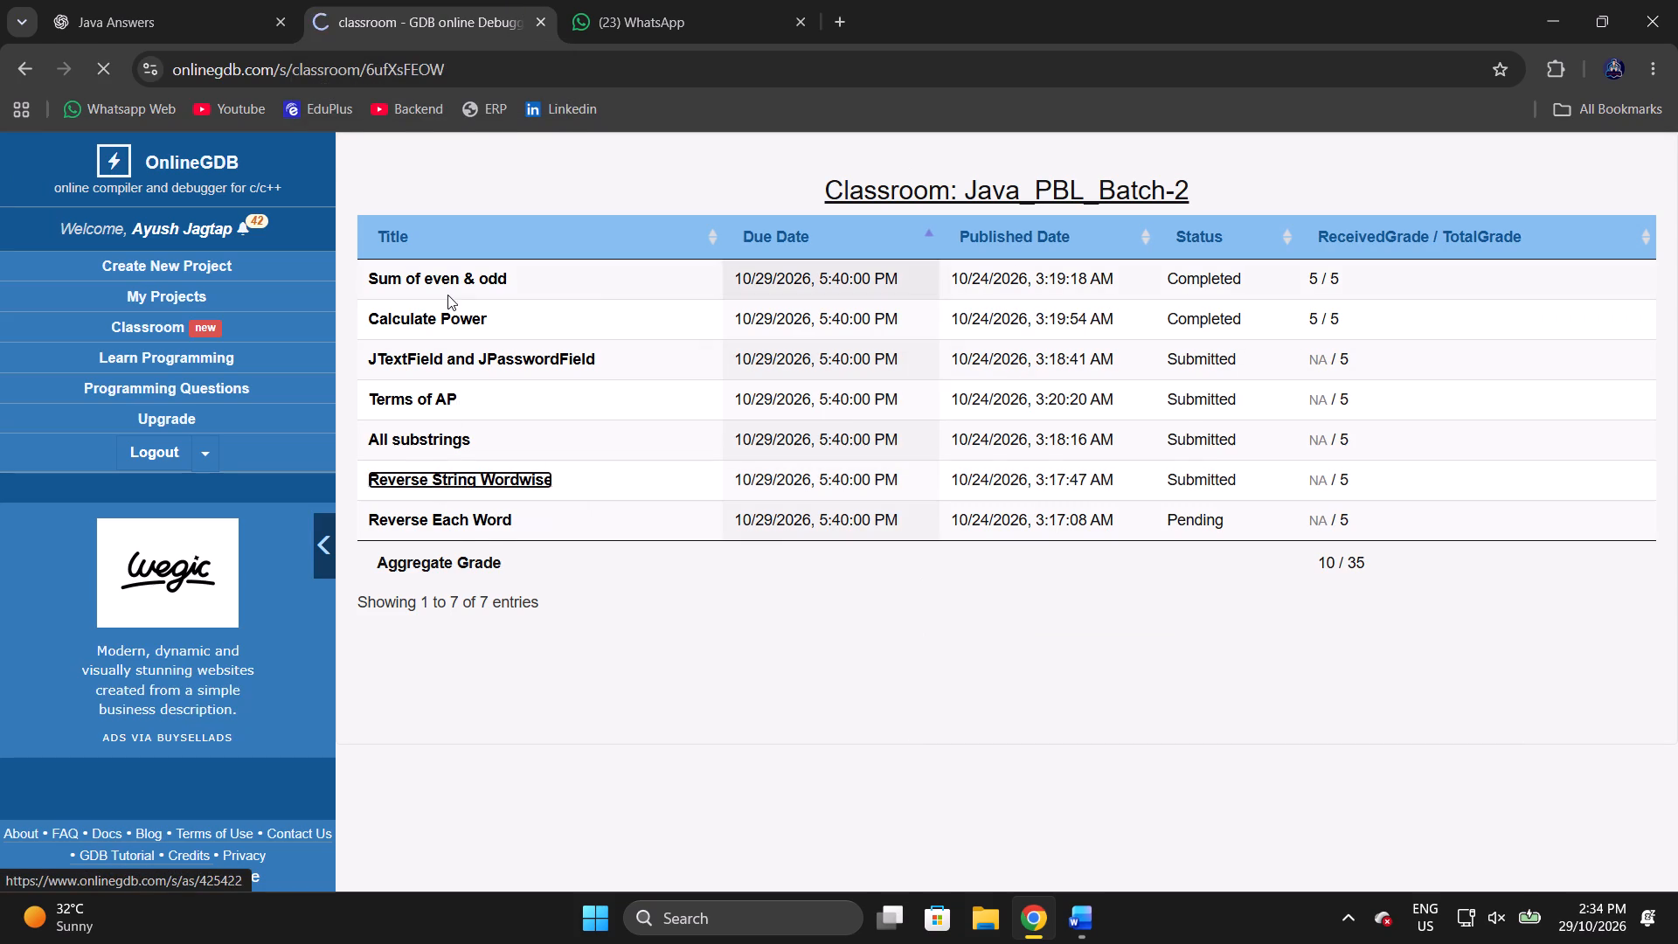
Capture a screenshot of the full Main.java code editor area for Reverse String Wordwise.
scroll(446, 288, down, 1)
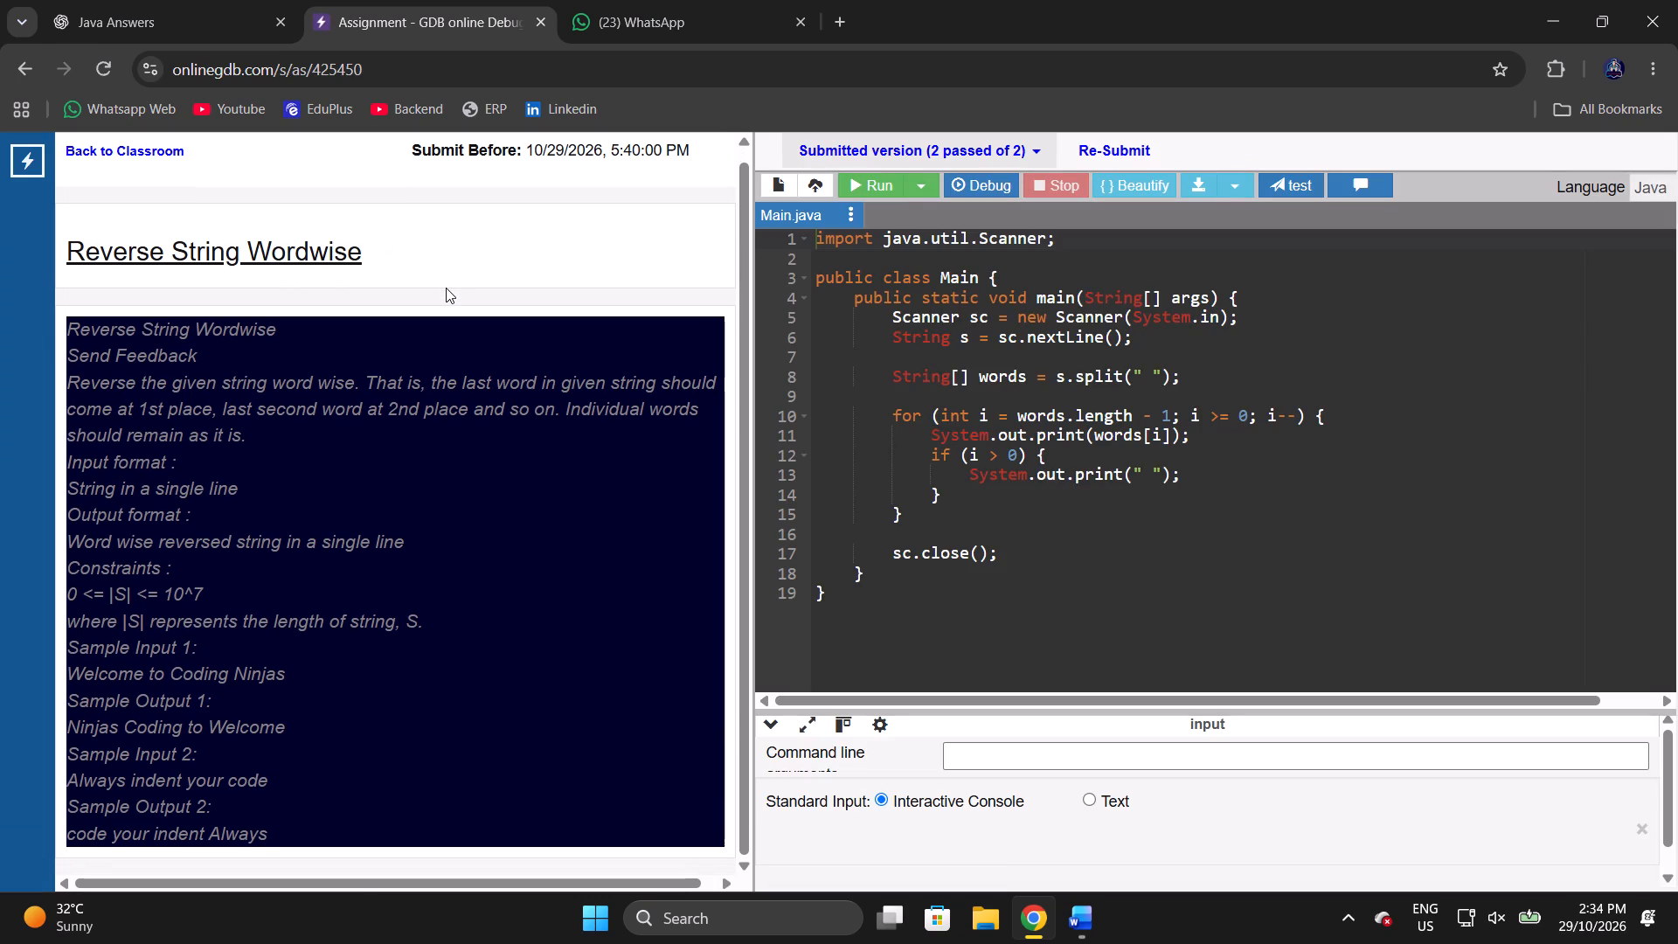
scroll(446, 288, down, 1)
scroll(983, 297, up, 1)
key(Print)
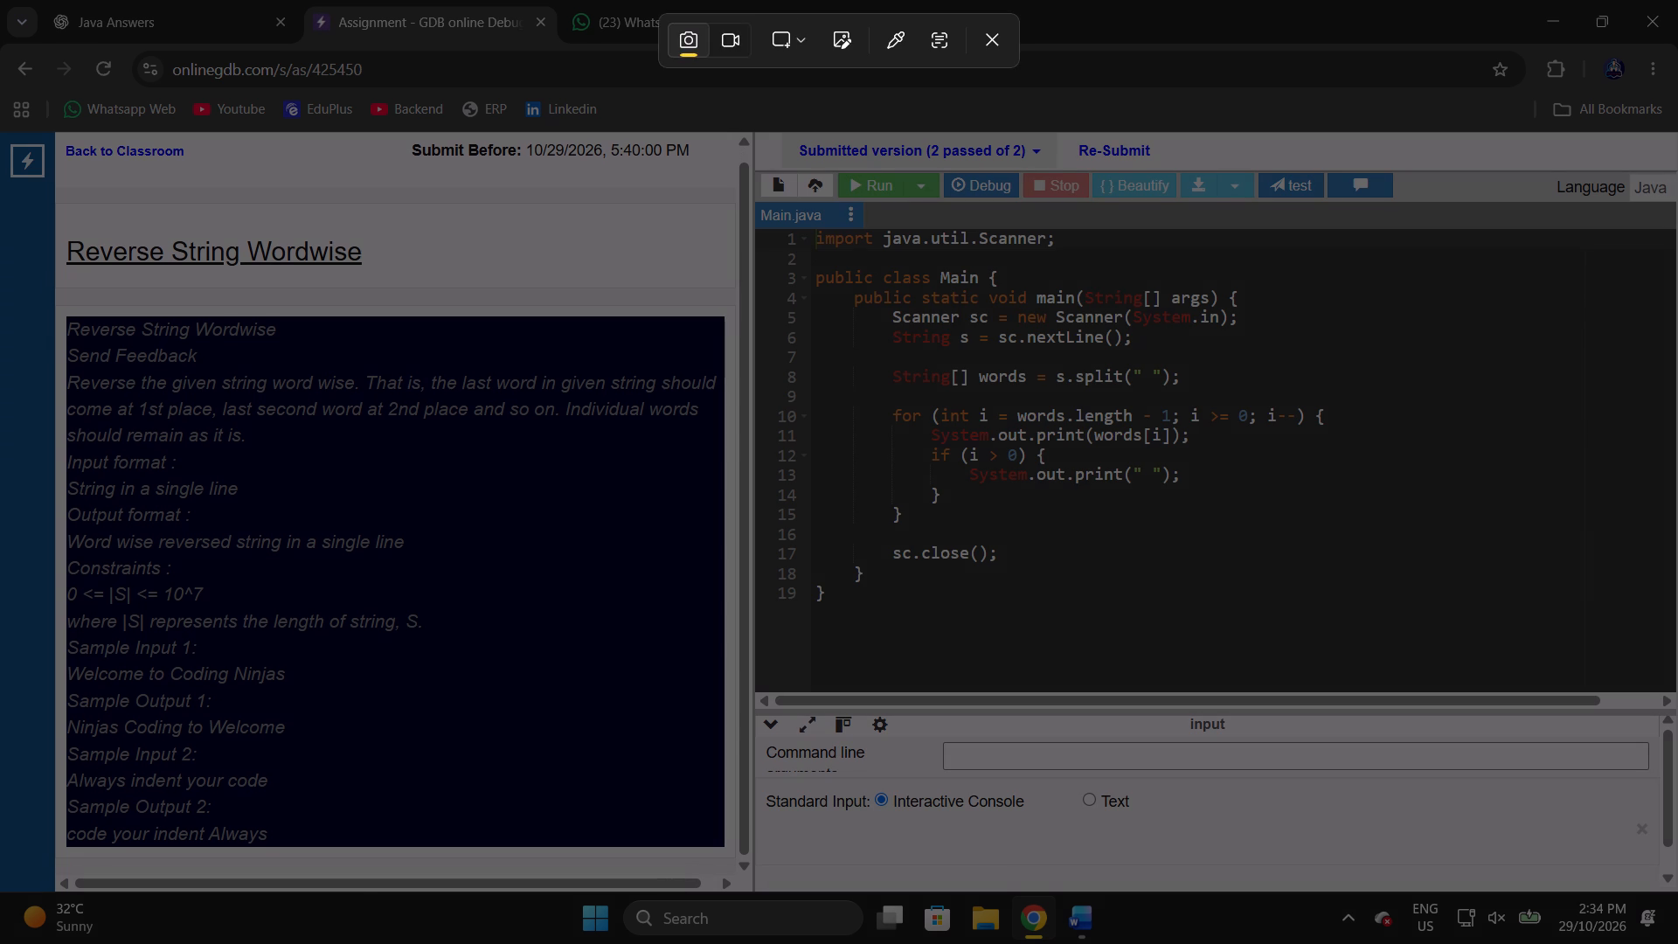
drag(754, 205, 1502, 639)
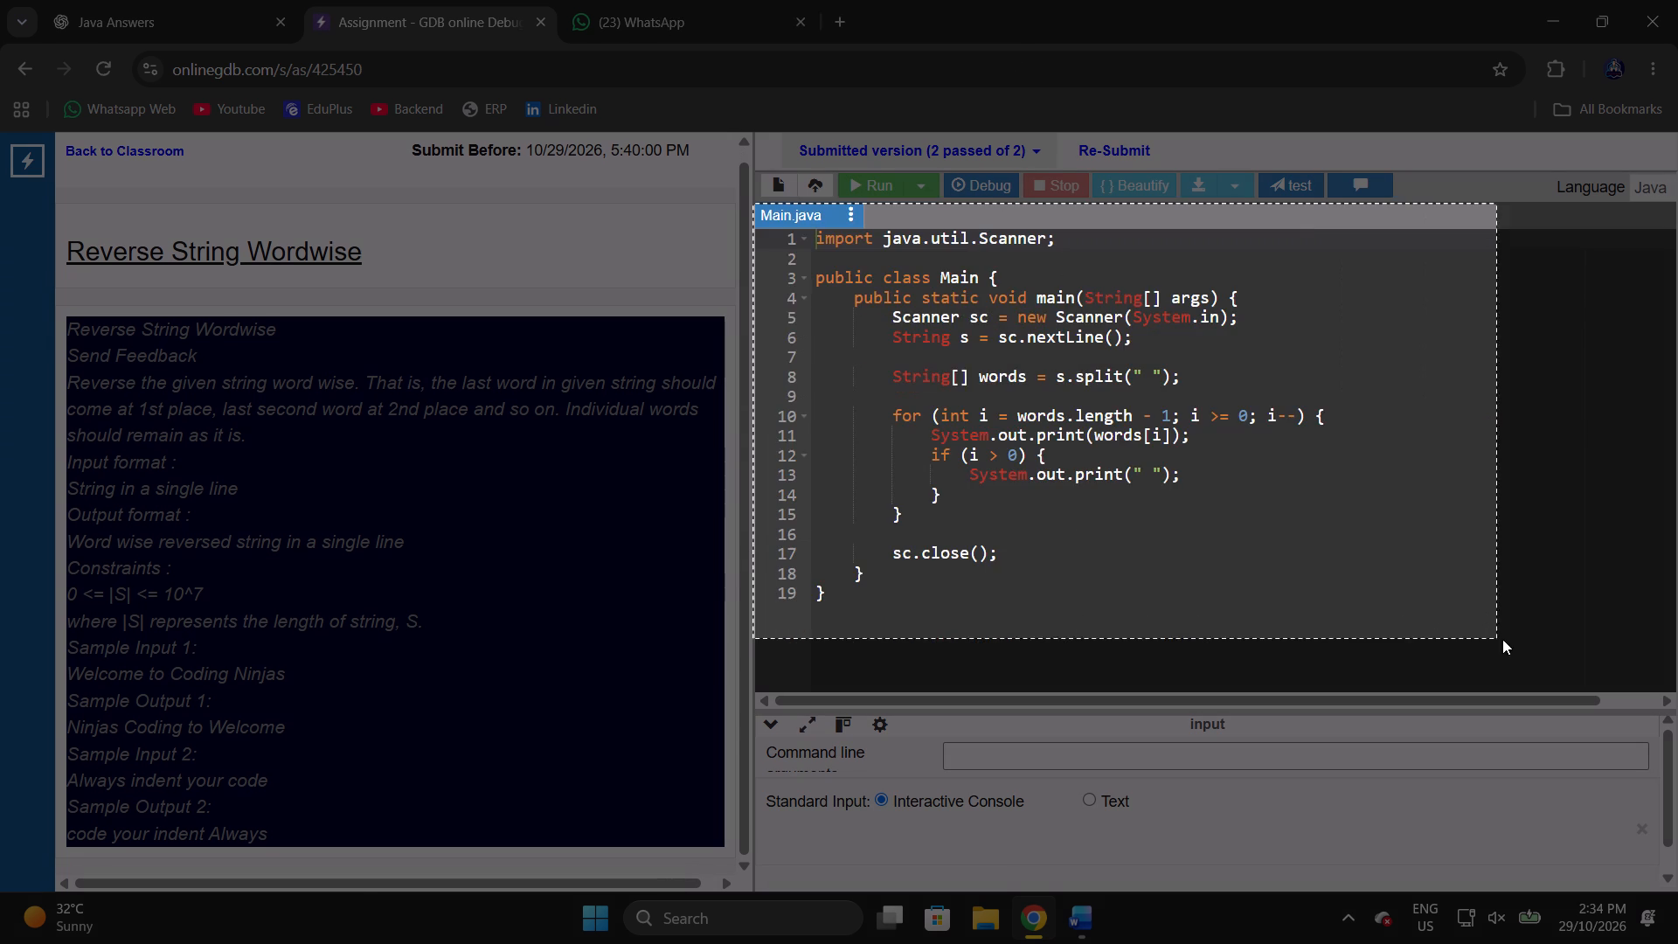
drag(1502, 639, 1677, 659)
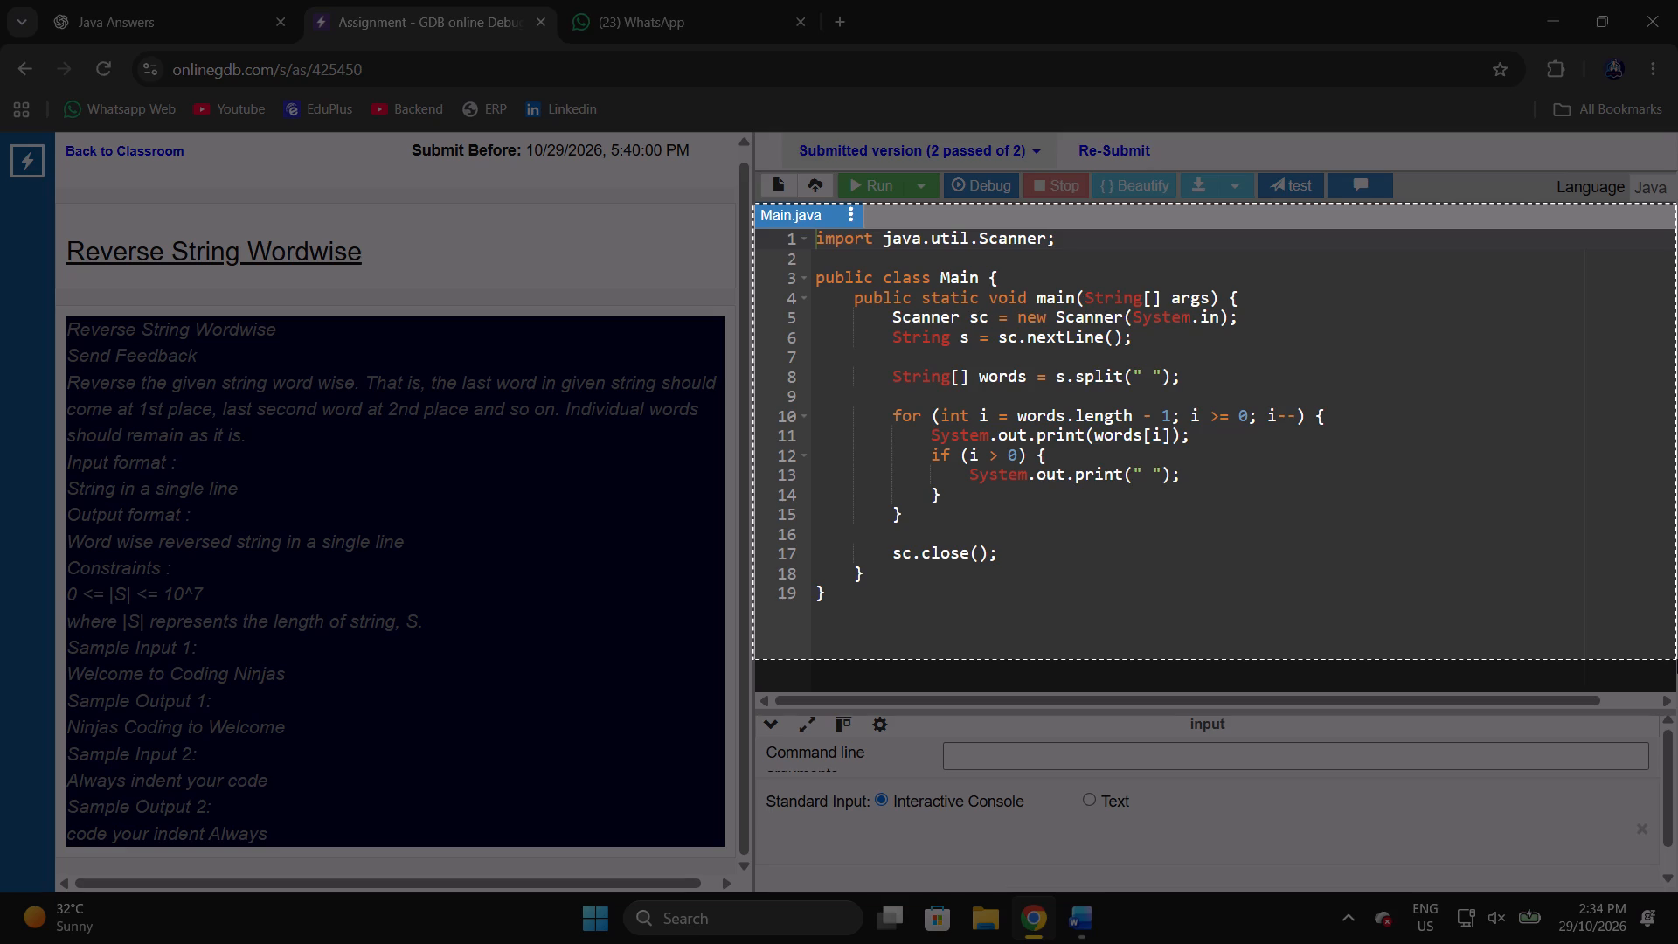
drag(1677, 659, 1677, 696)
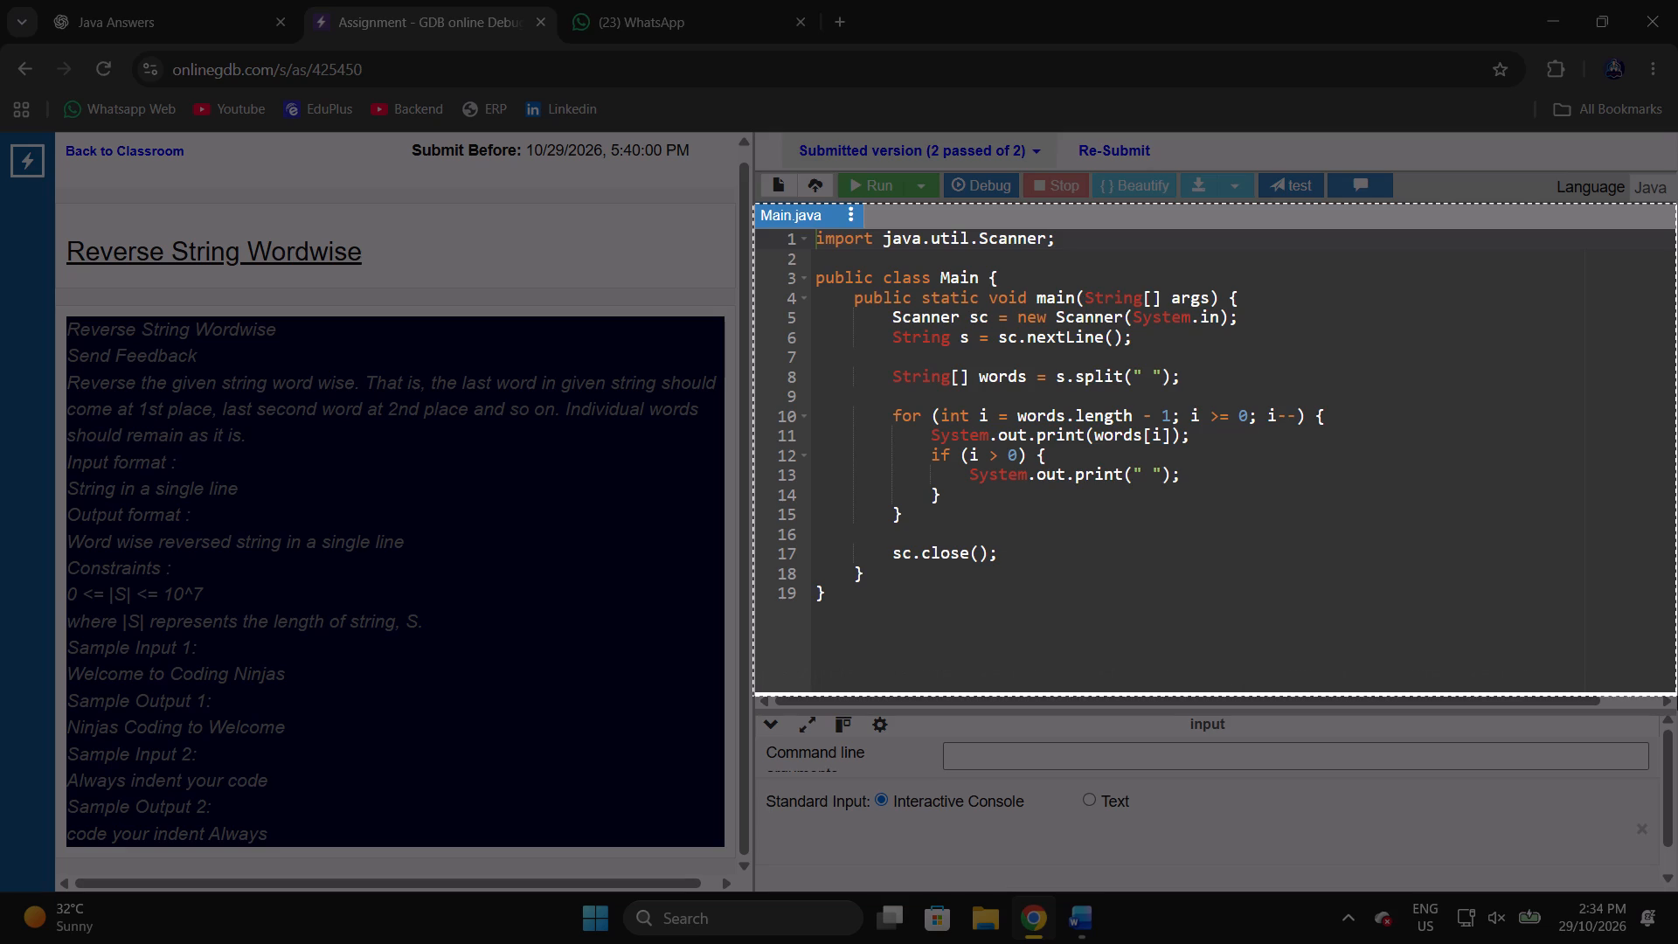
drag(1677, 696, 1677, 688)
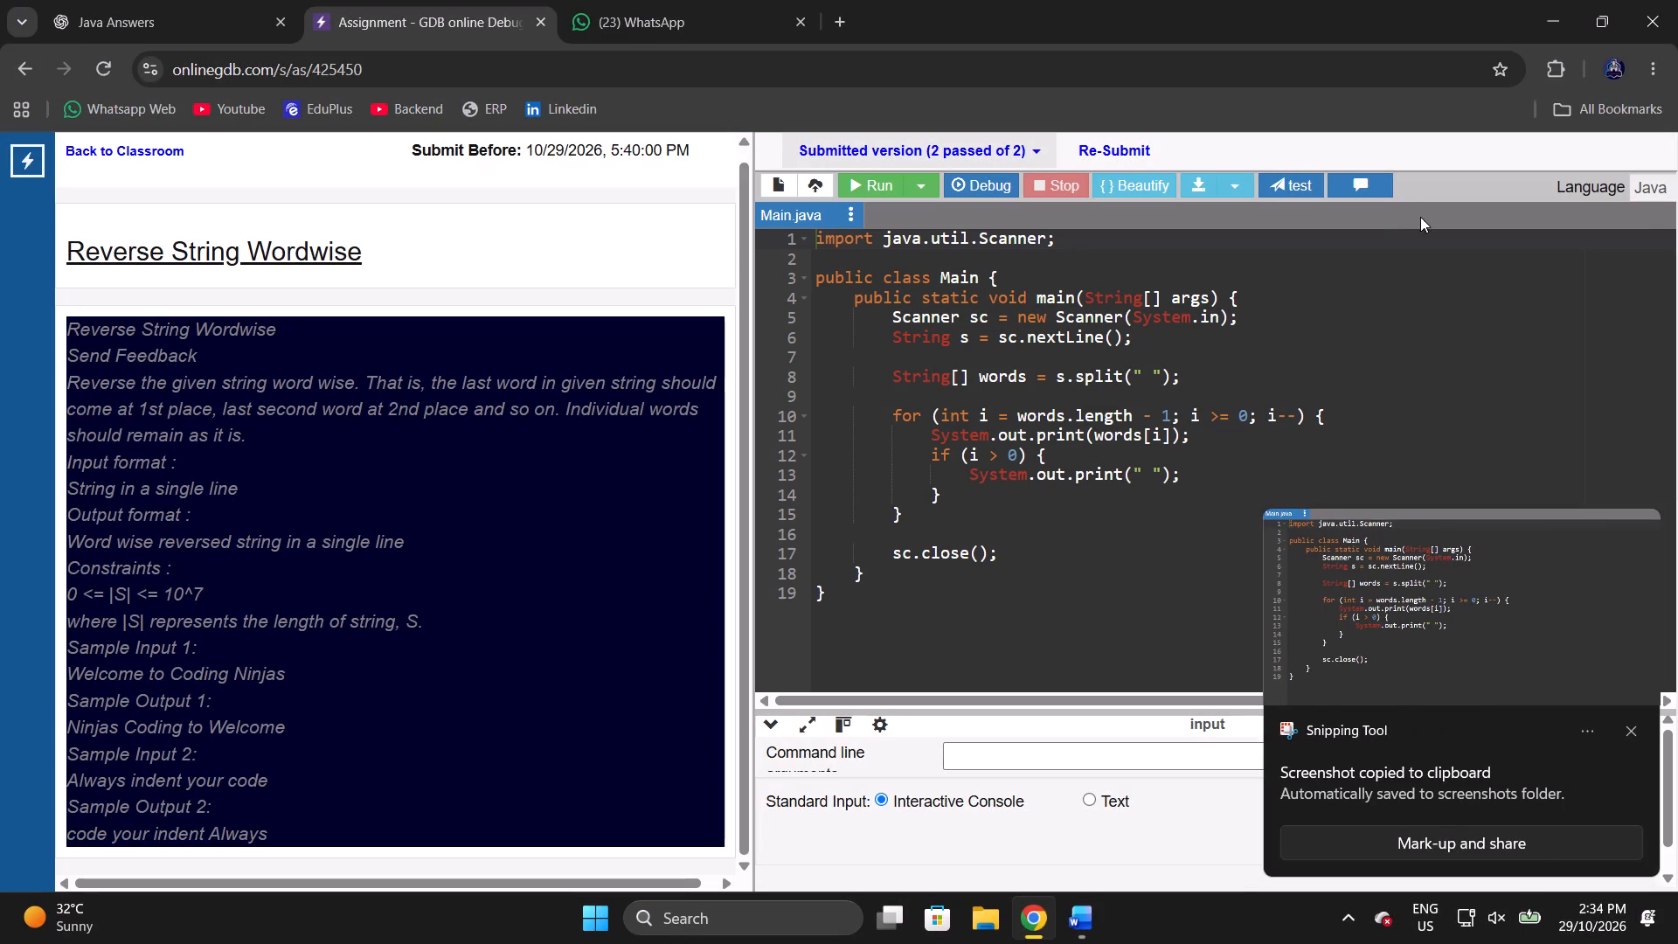
Test the Reverse String Wordwise code and capture one screenshot covering the Hidden Test Case-1 and Hidden Test Case-2 blocks.
click(1280, 195)
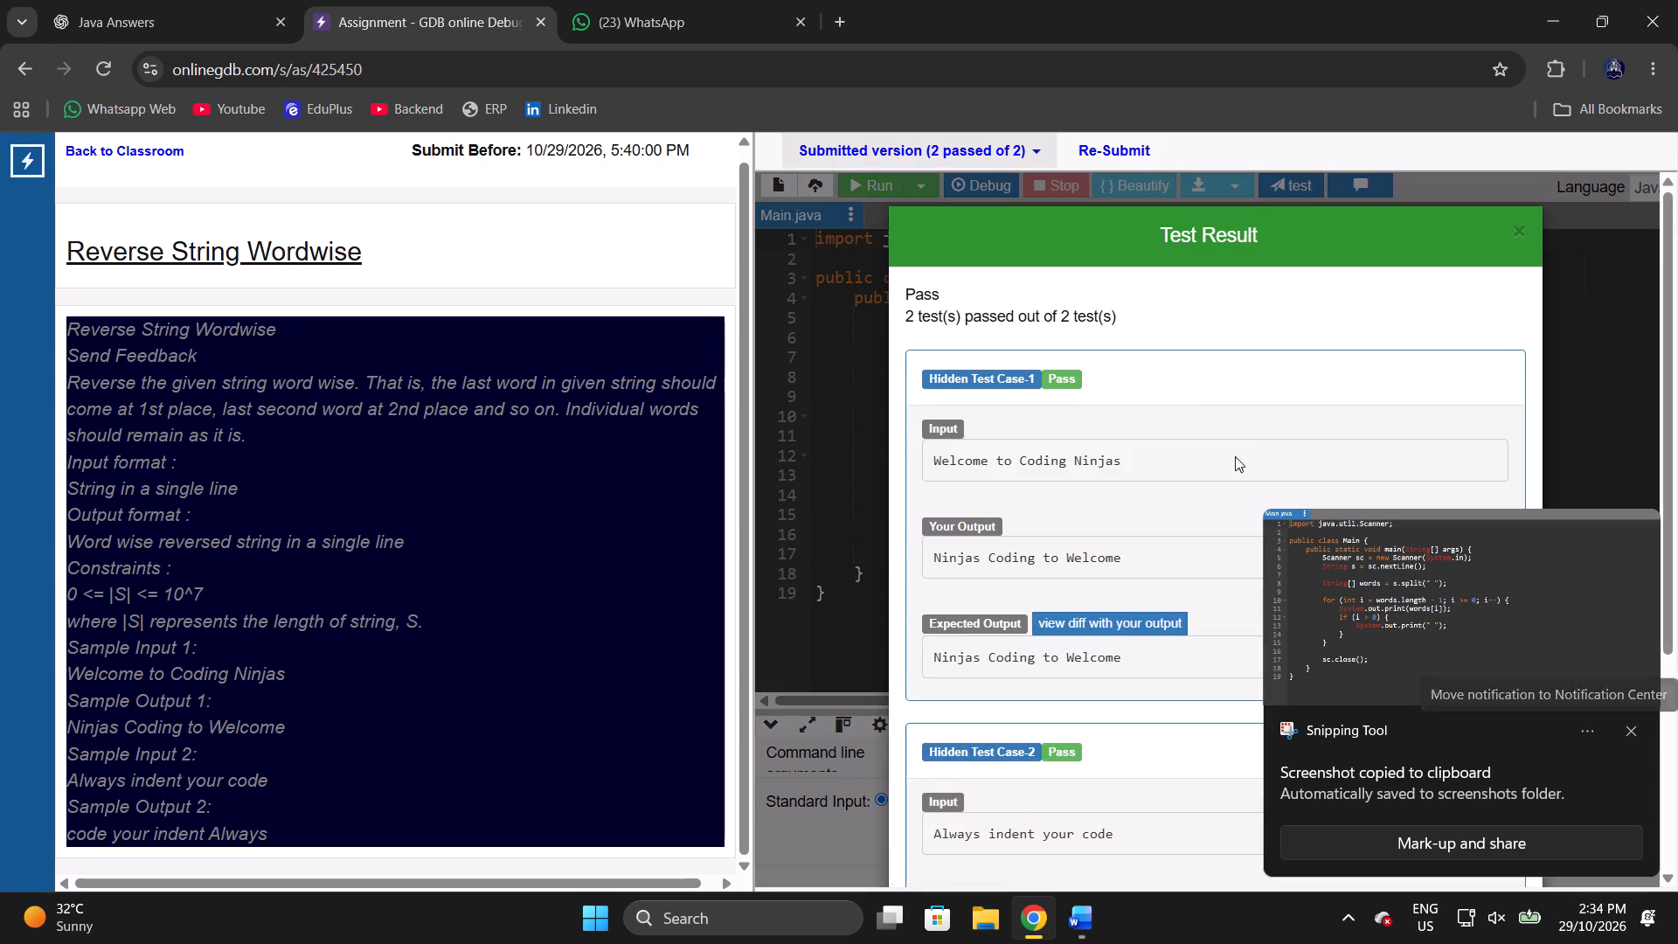
click(1632, 734)
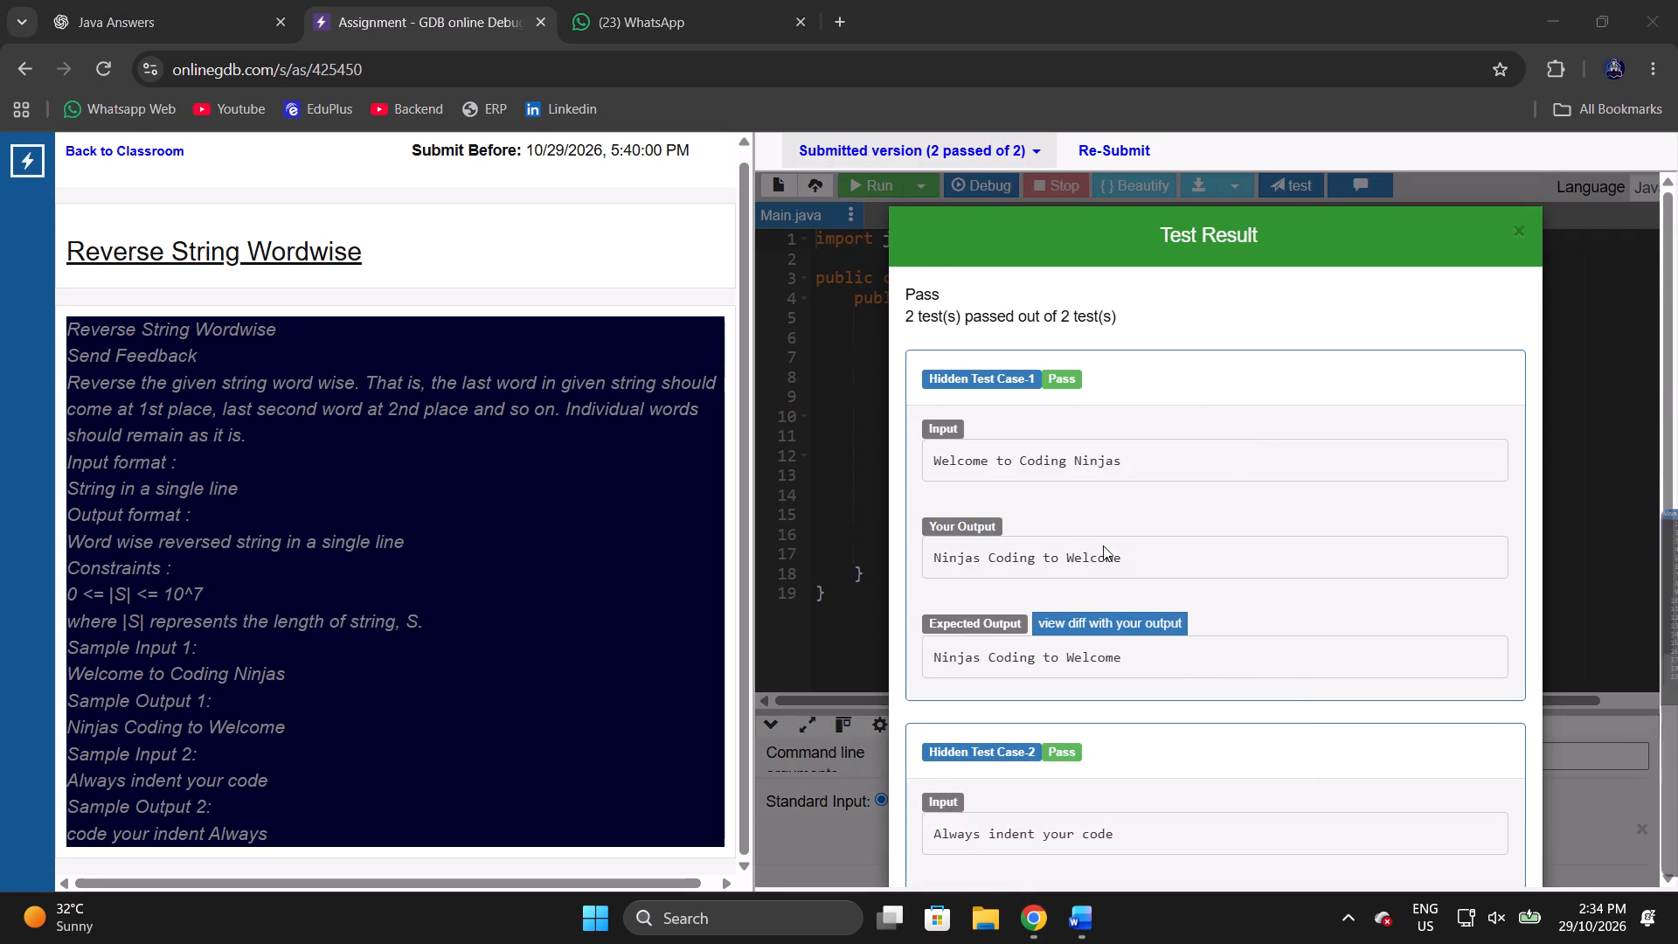
scroll(1027, 507, down, 2)
scroll(1015, 469, up, 1)
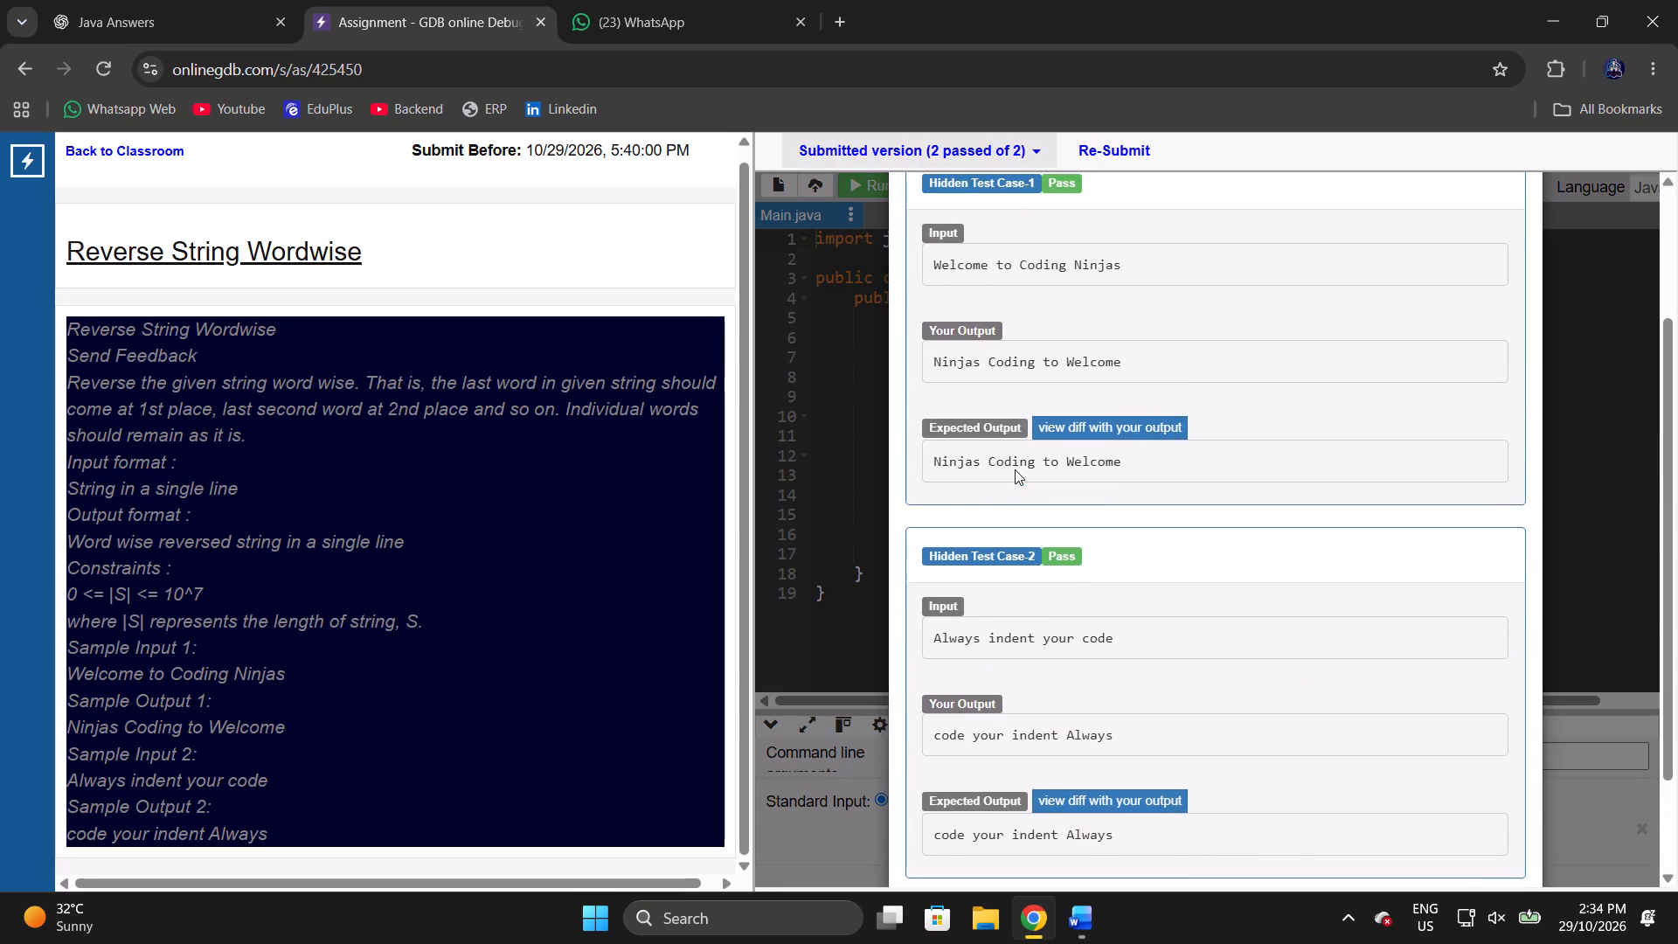
scroll(1015, 469, up, 1)
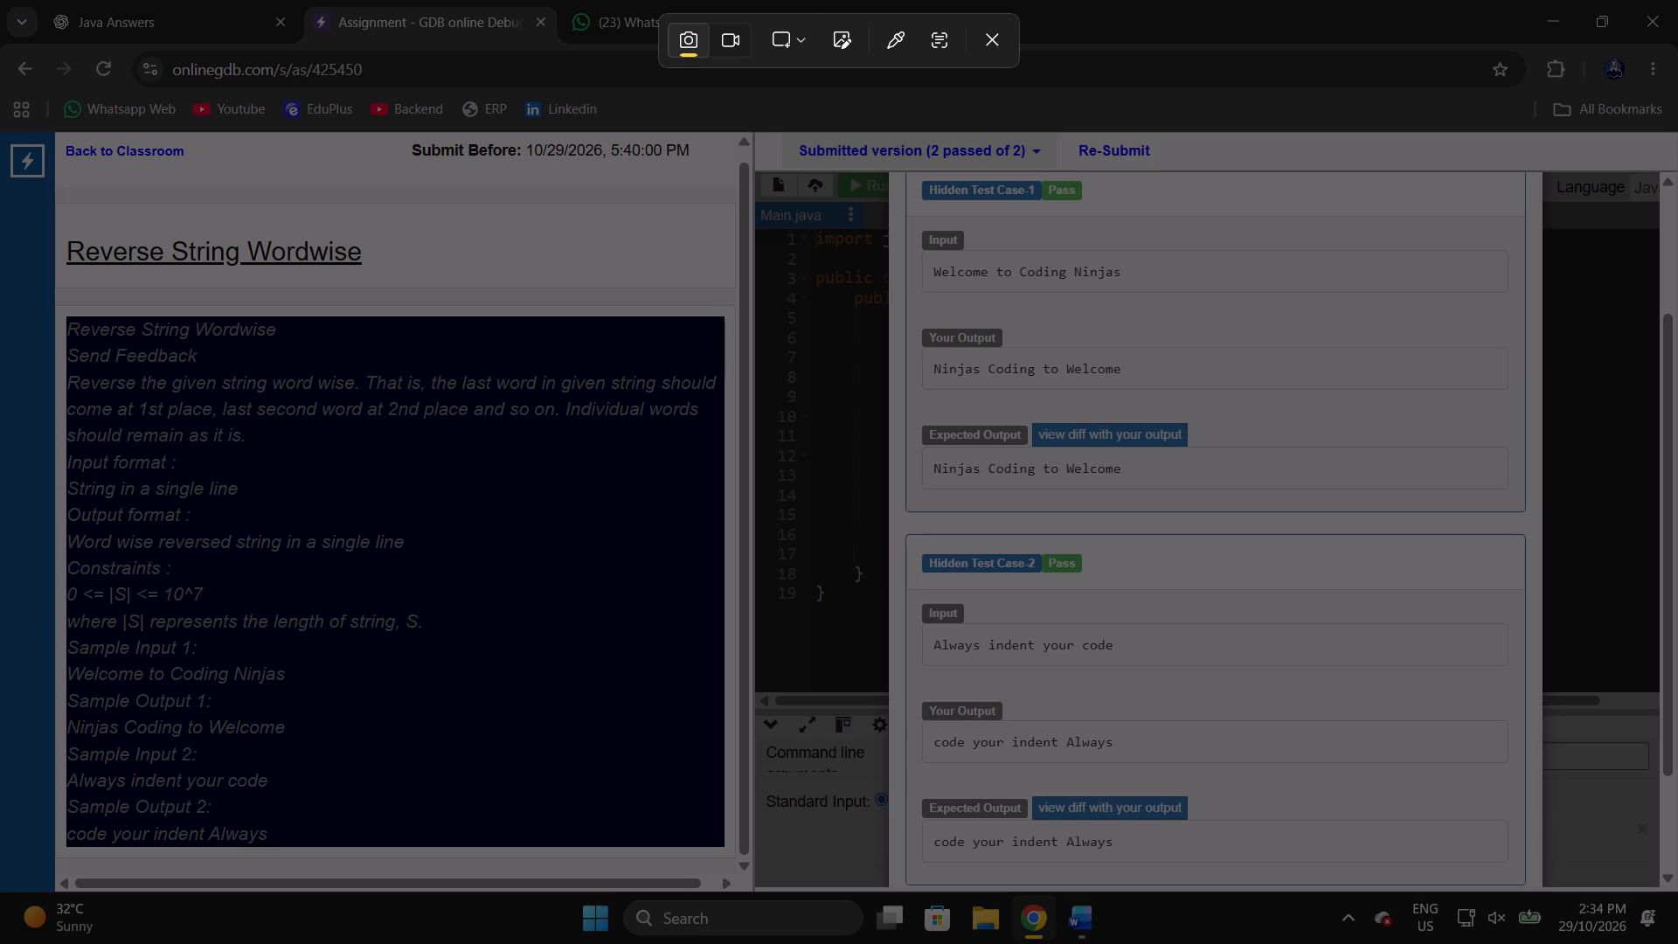
drag(892, 177, 1542, 891)
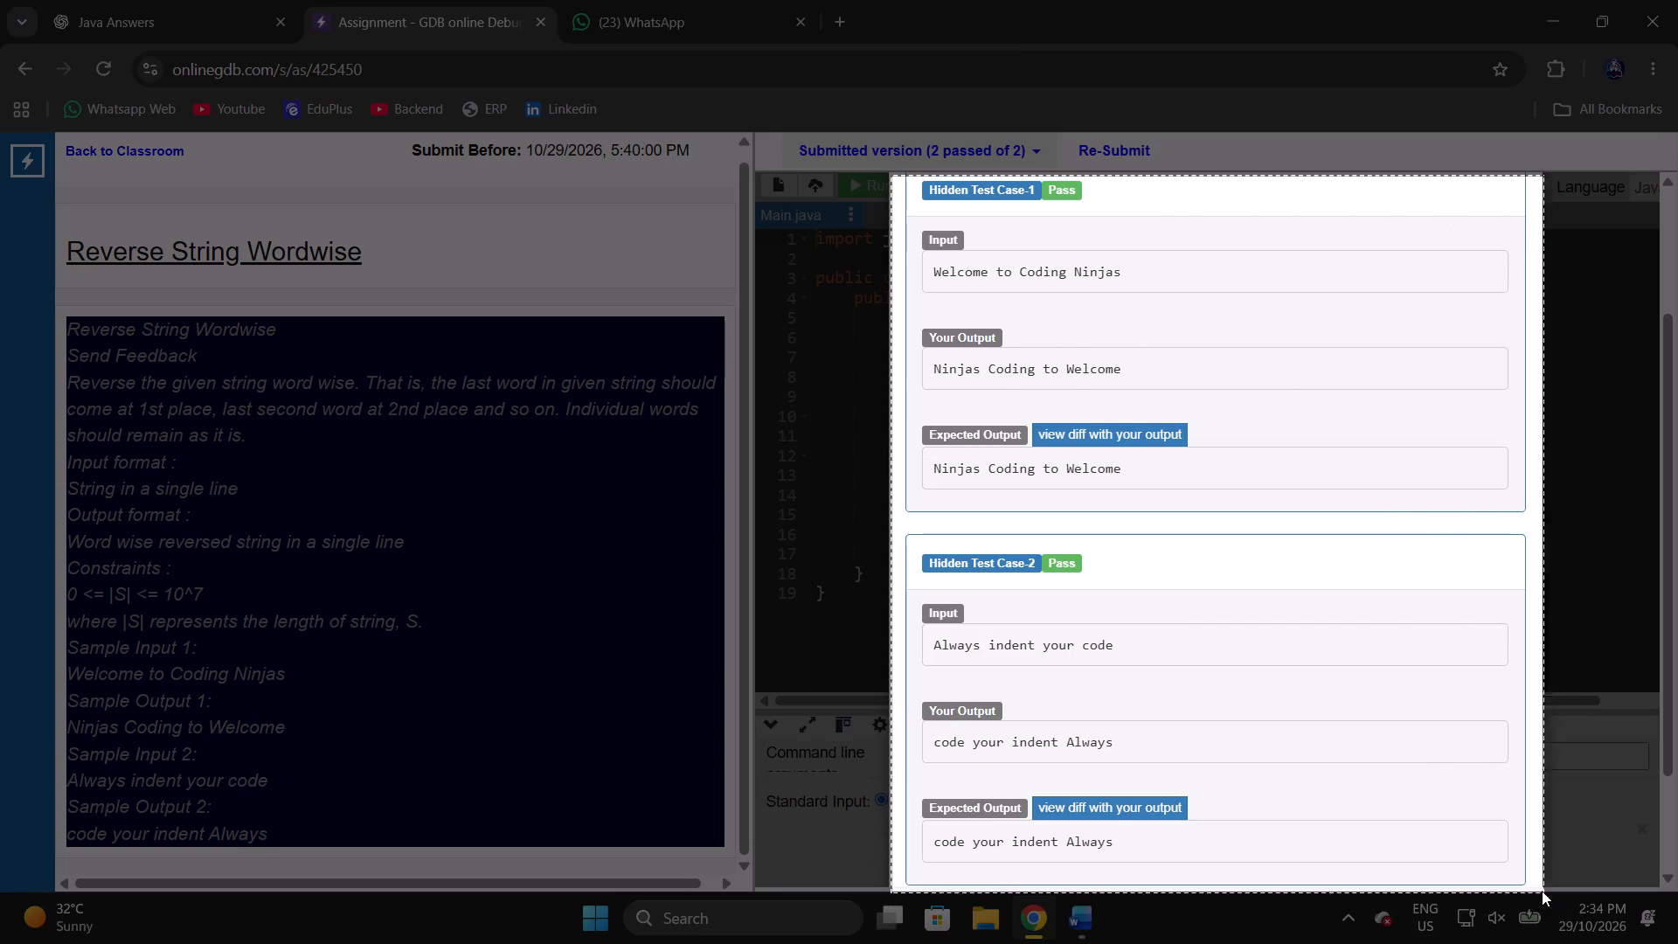
drag(1542, 891, 1532, 886)
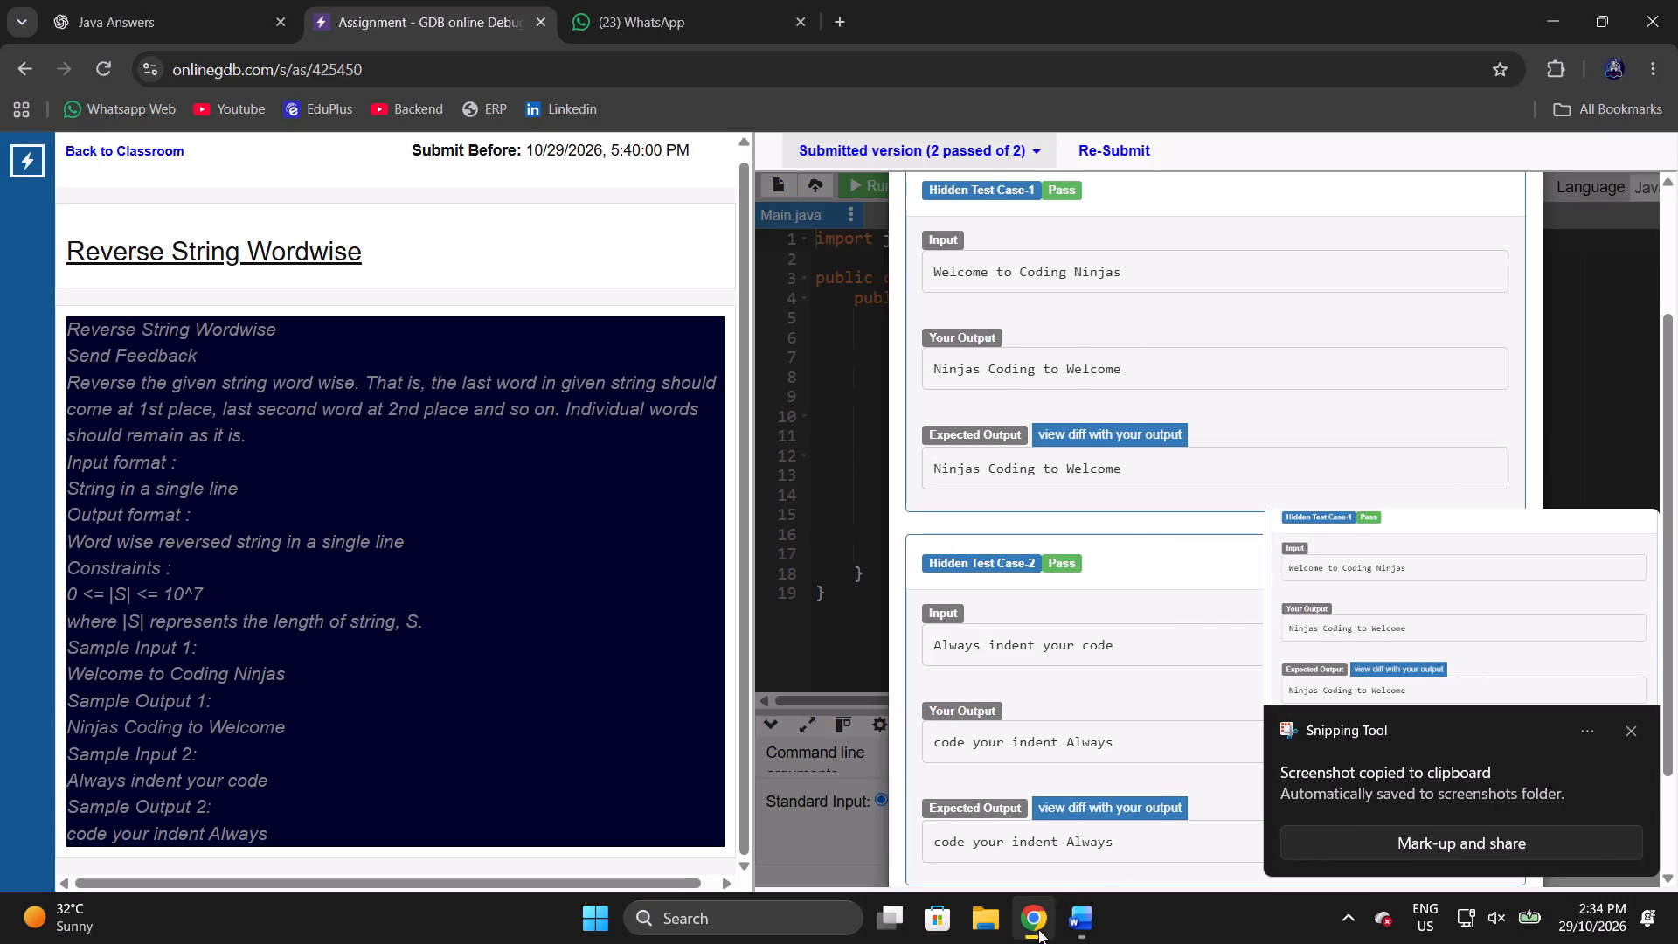
click(1068, 932)
scroll(795, 633, down, 1)
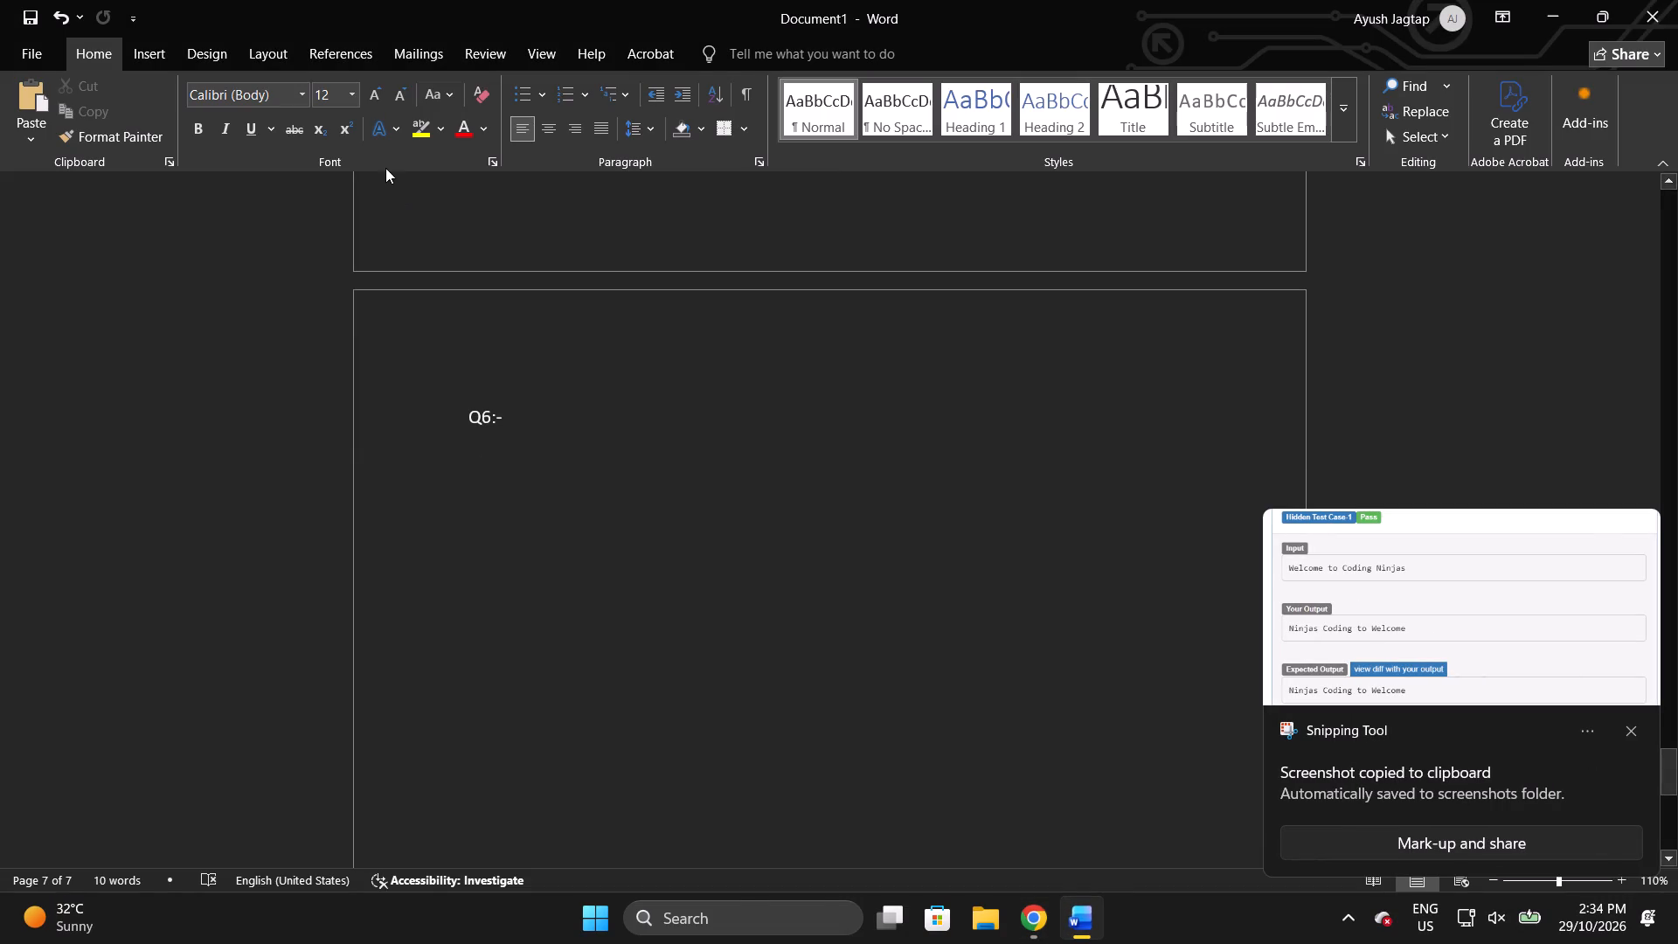
click(128, 33)
click(96, 308)
click(156, 55)
click(232, 108)
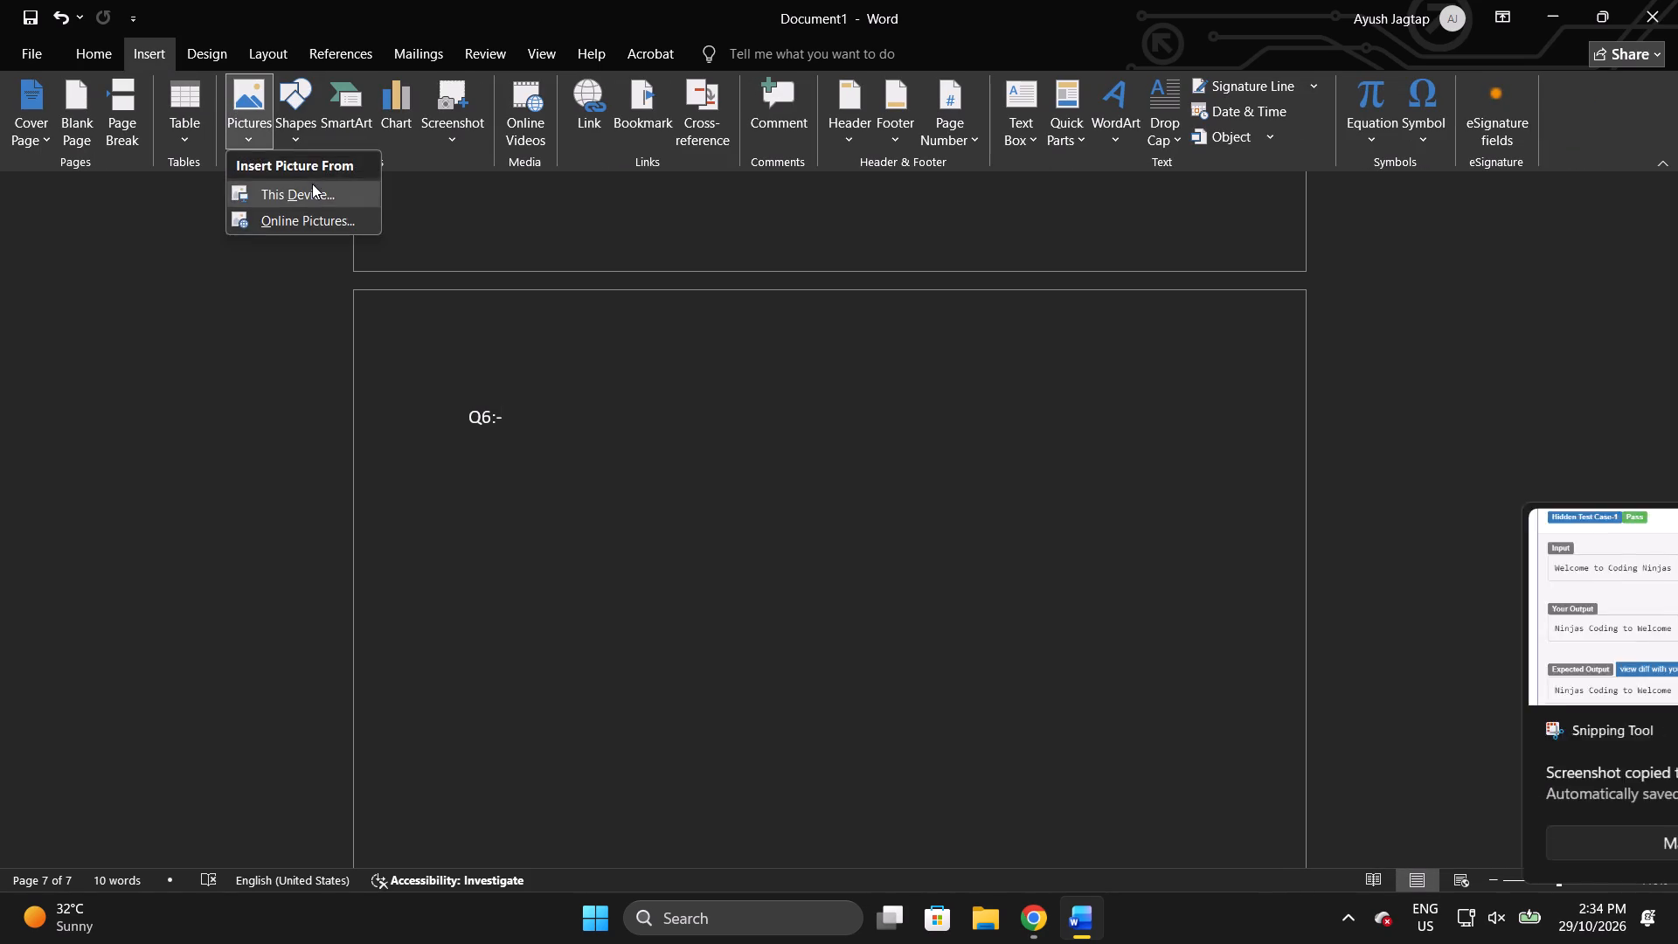
click(312, 184)
scroll(392, 296, down, 11)
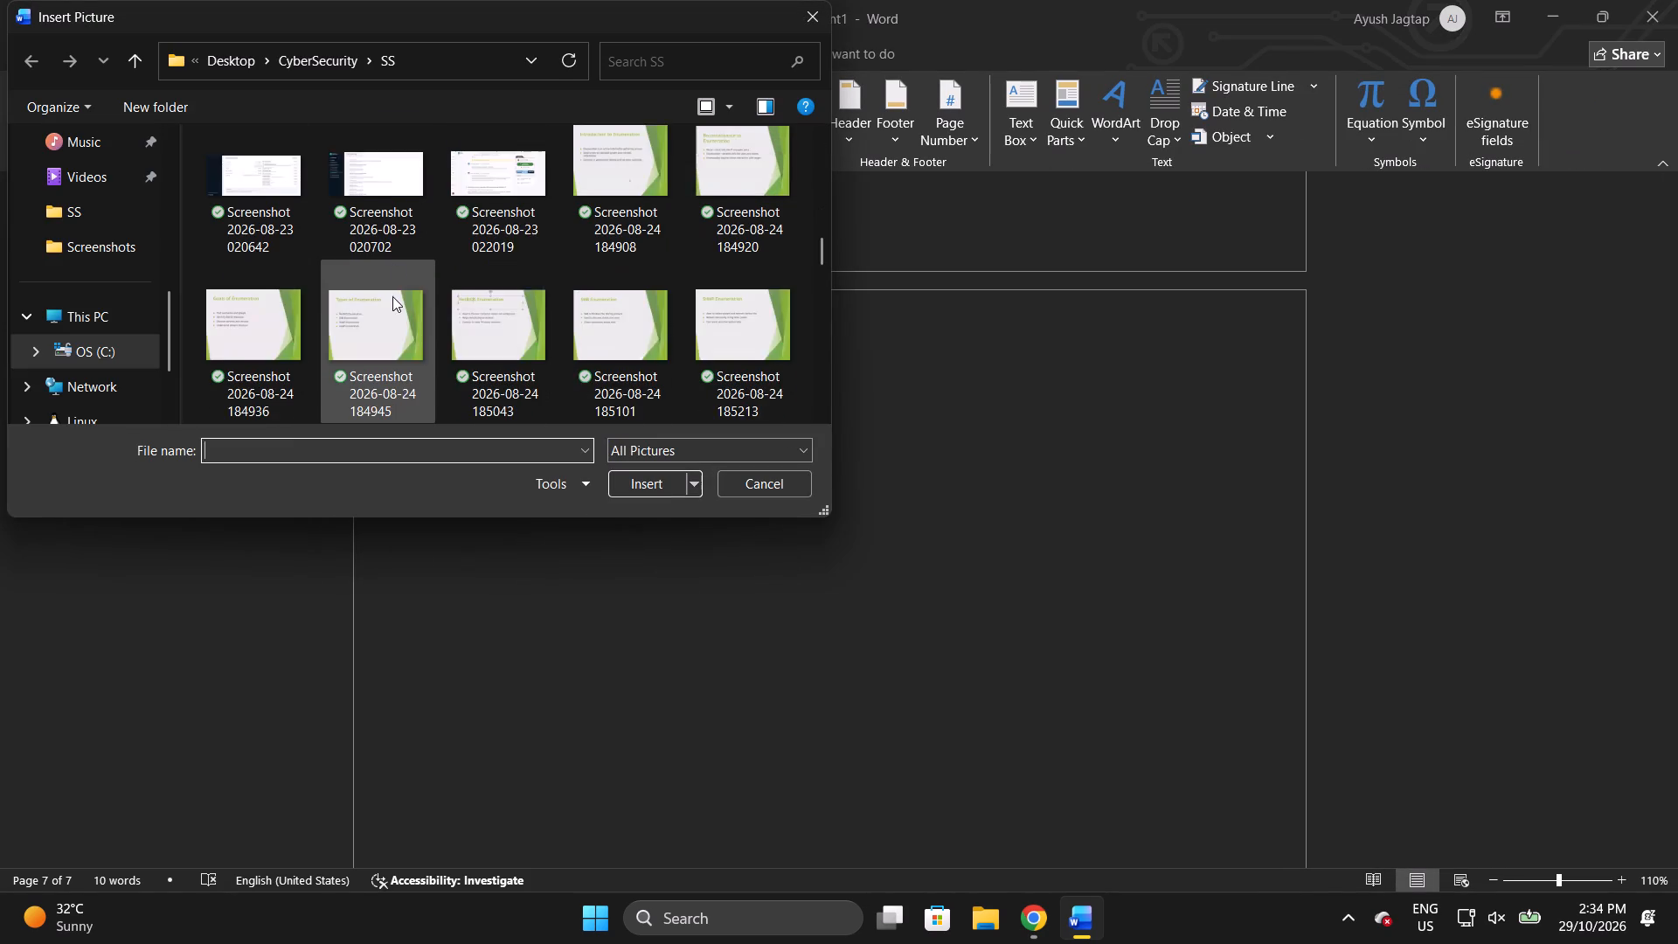
scroll(392, 296, down, 18)
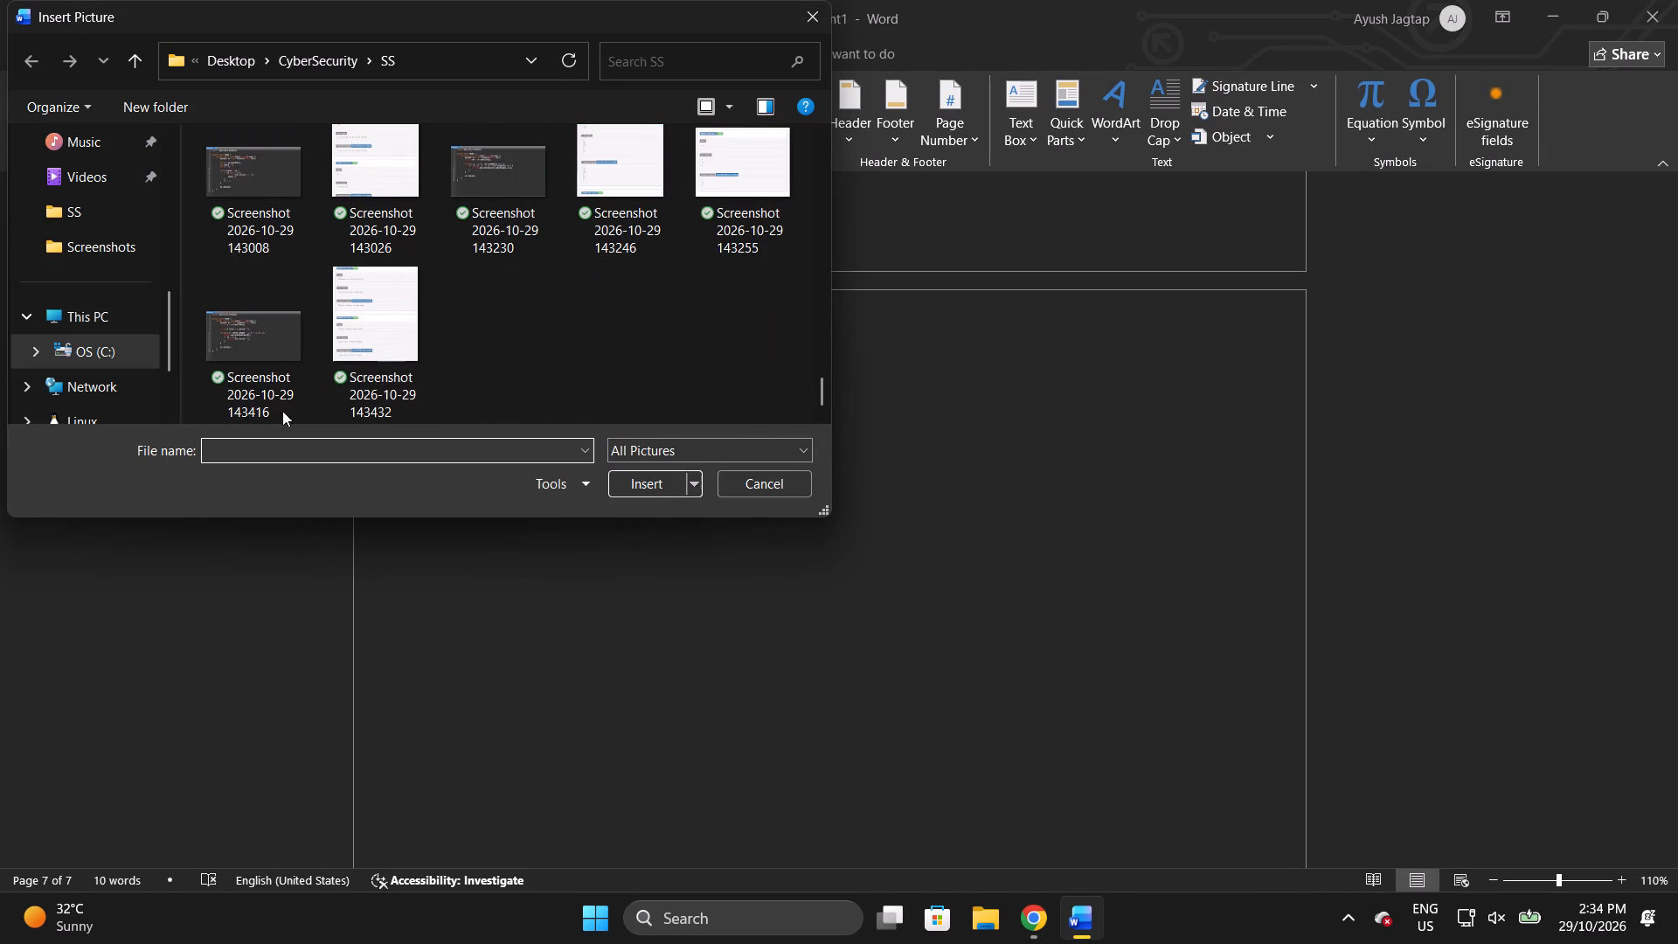
drag(187, 405, 373, 393)
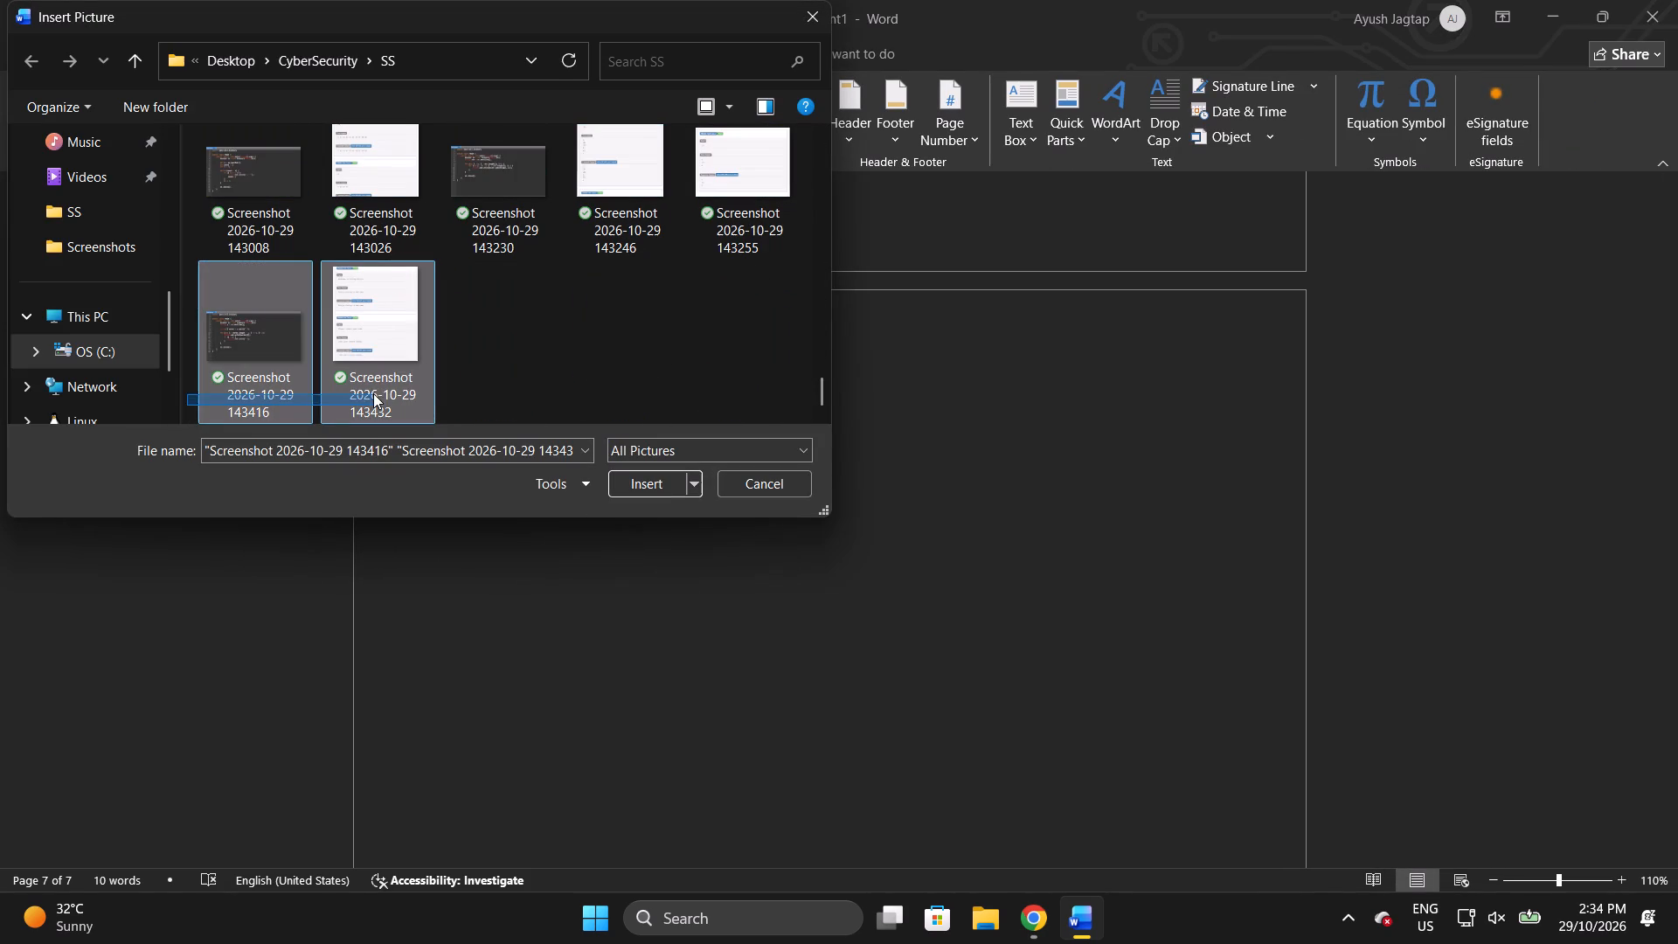
click(659, 486)
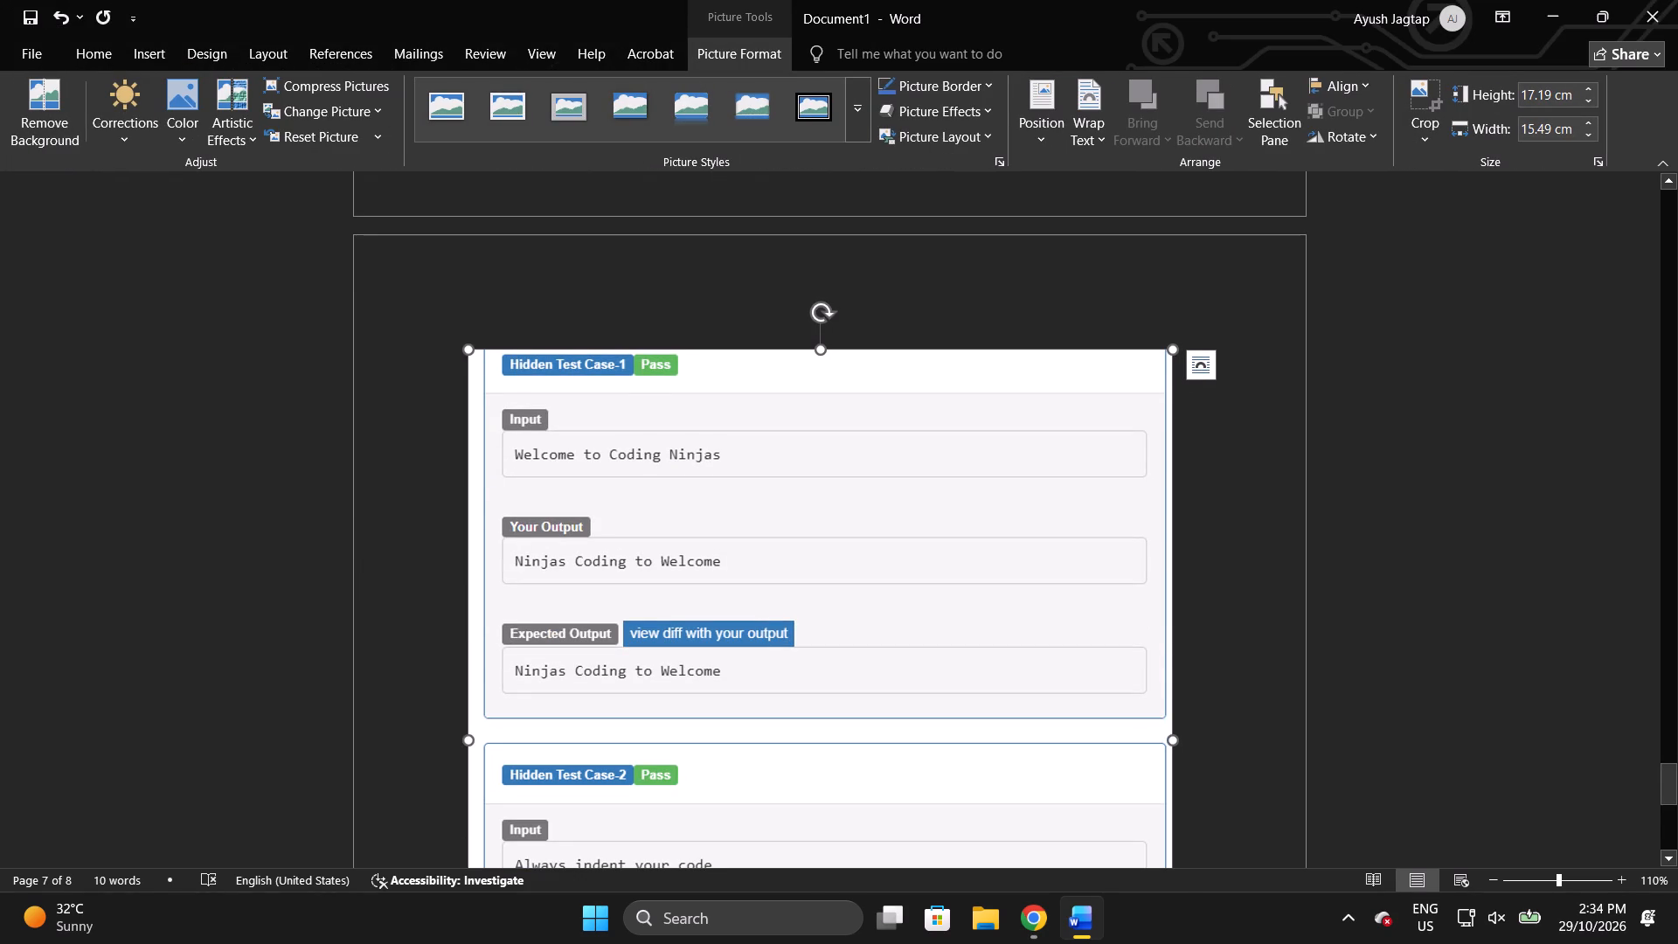
Shrink the Q6 test-case screenshot proportionally to about 9.8 cm high by 8.8 cm wide so it fits beneath the code screenshot.
scroll(609, 445, up, 4)
scroll(609, 445, down, 5)
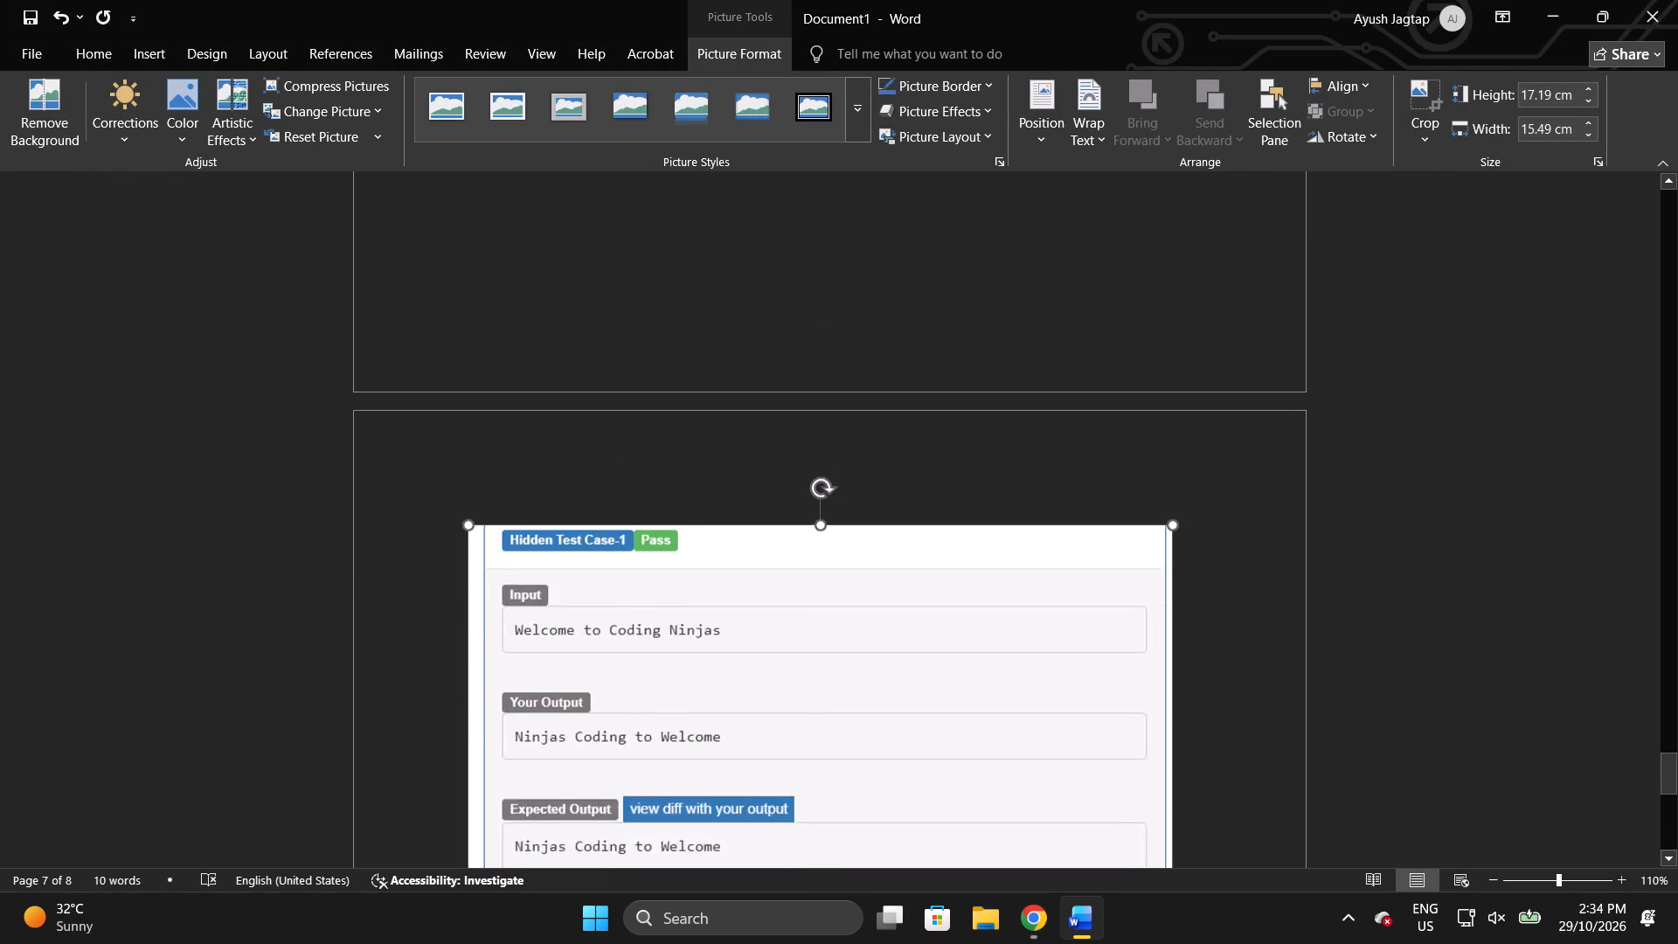
scroll(609, 445, down, 2)
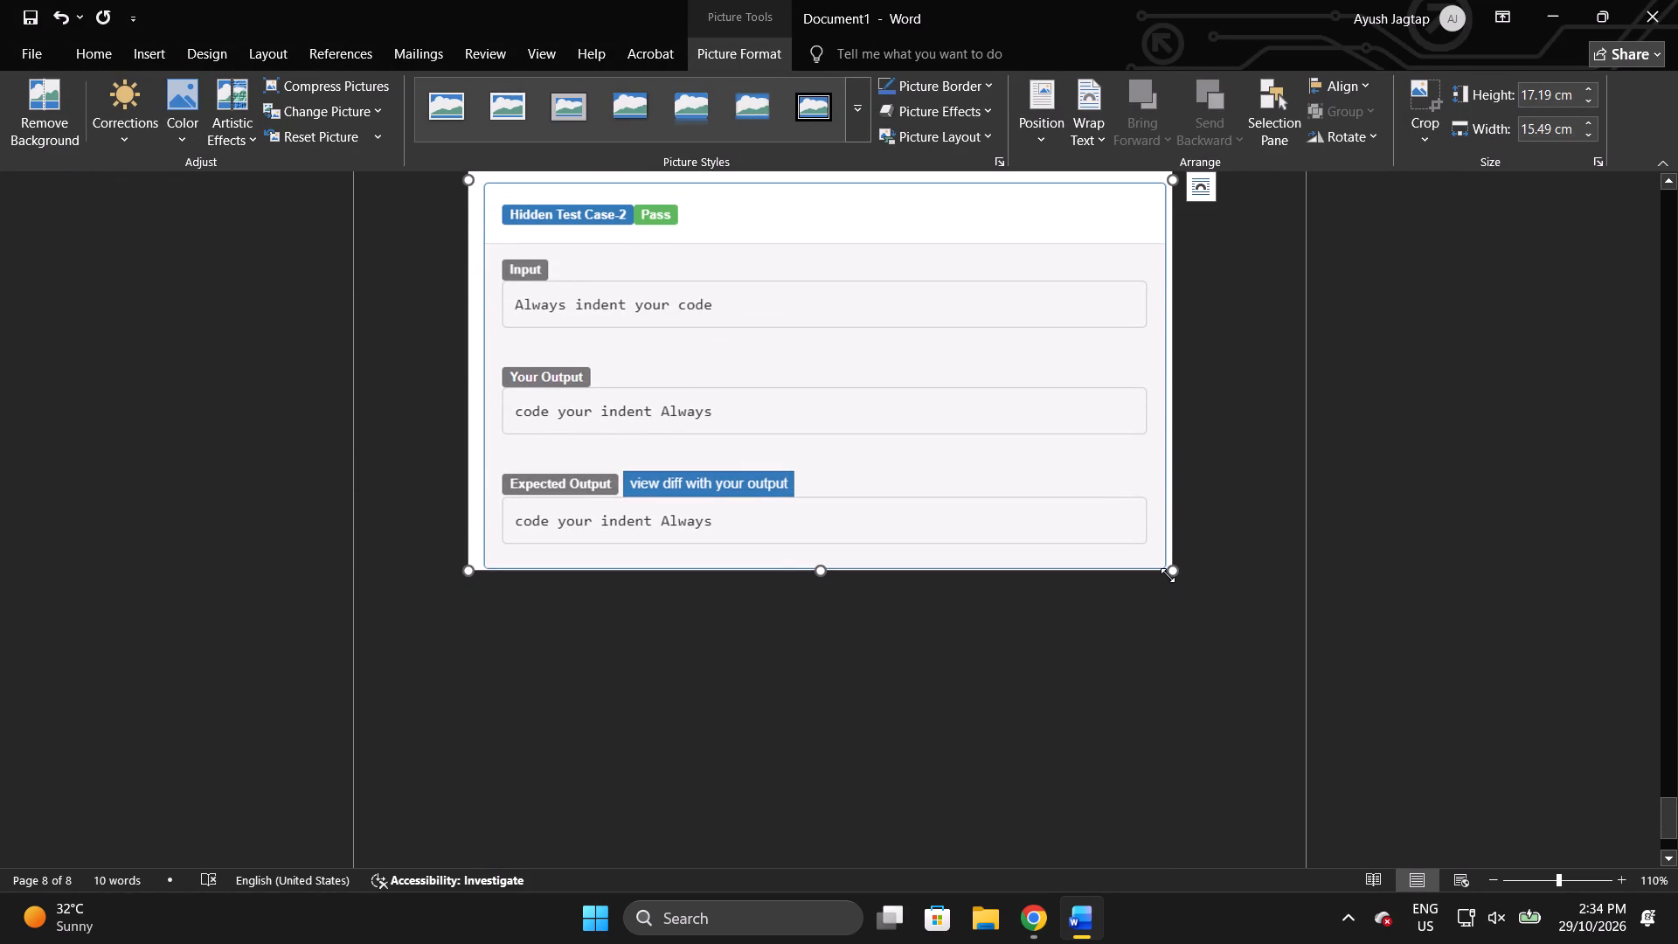
drag(1168, 573, 759, 233)
scroll(583, 357, up, 1)
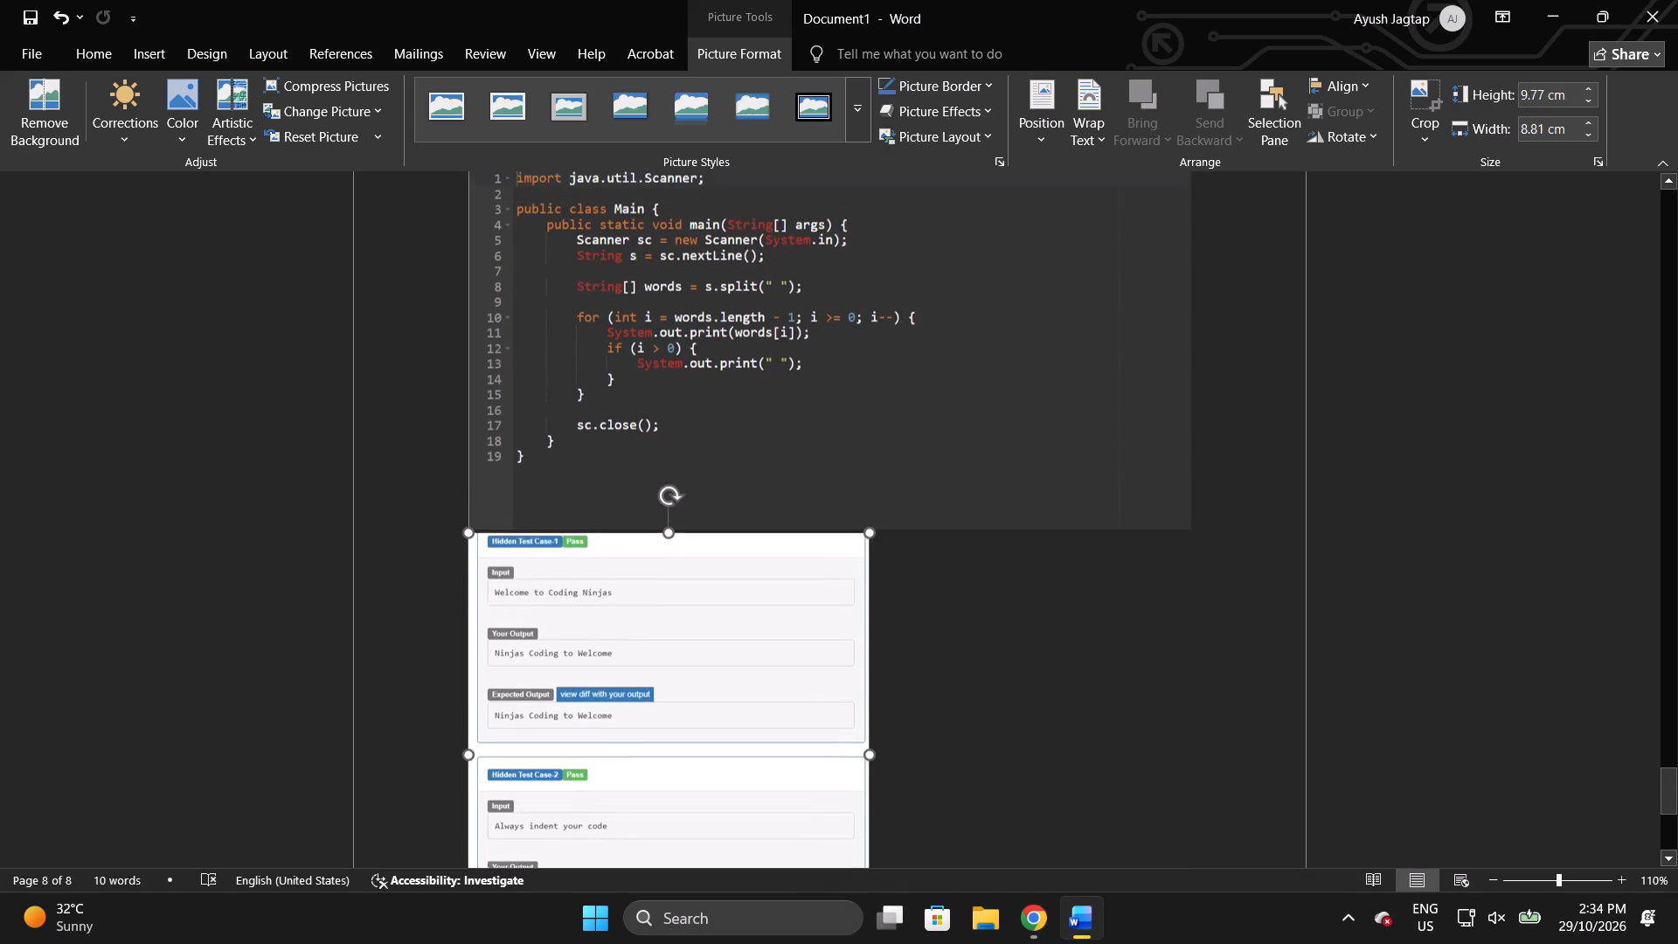
scroll(583, 357, up, 1)
click(766, 465)
click(261, 247)
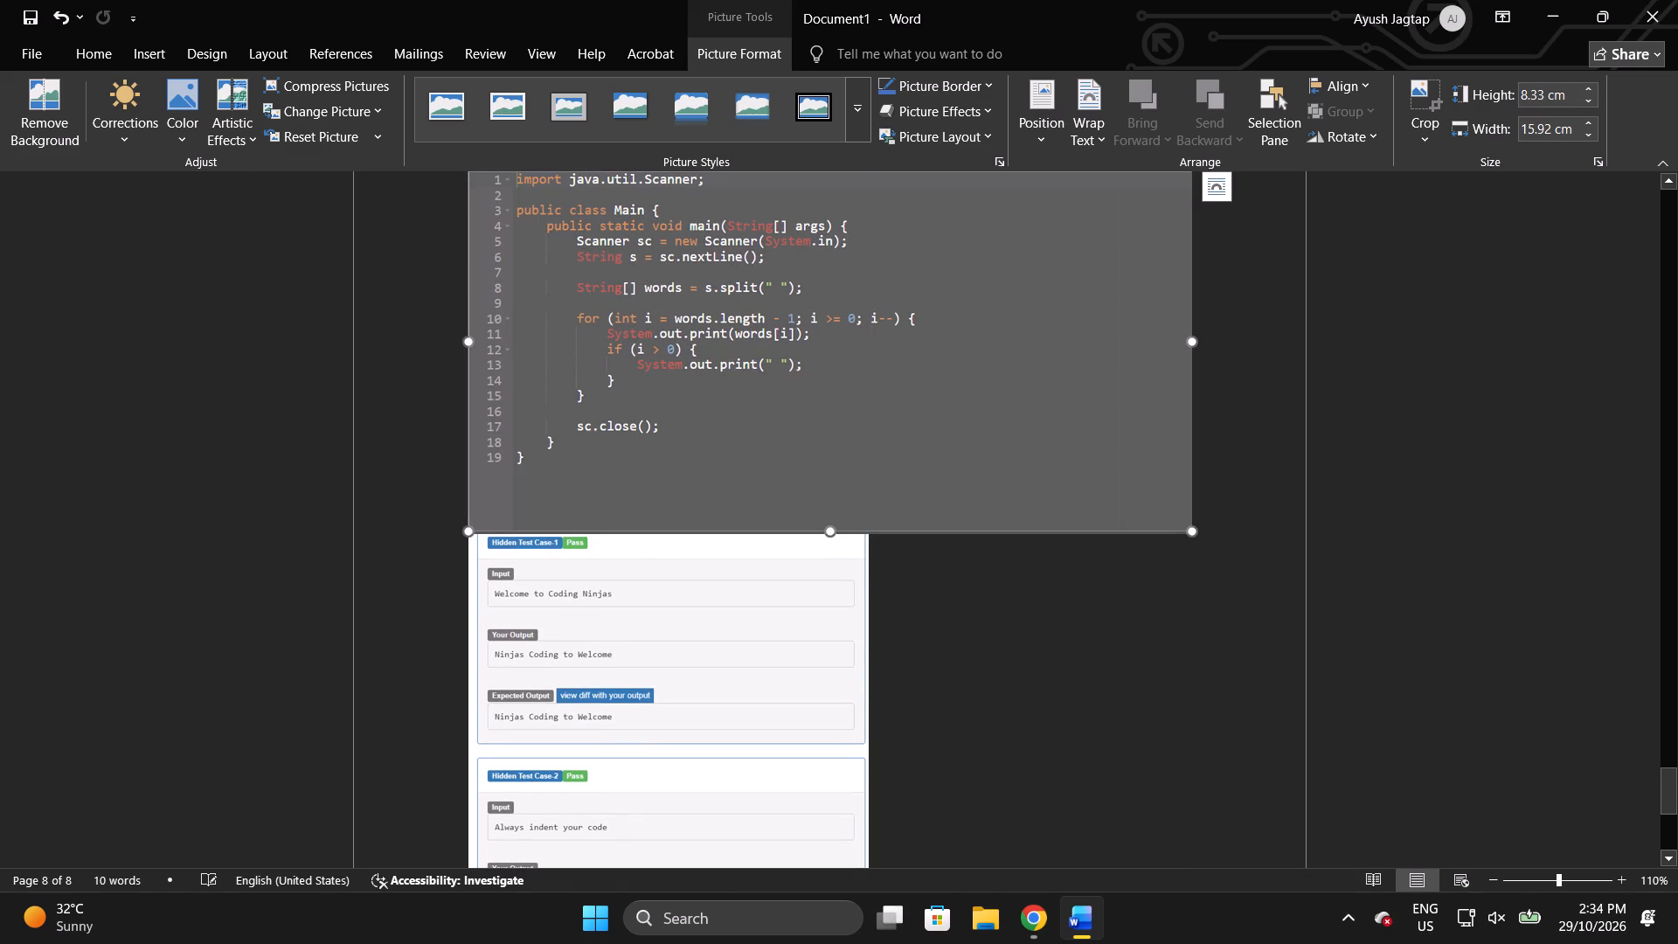
click(261, 247)
click(94, 47)
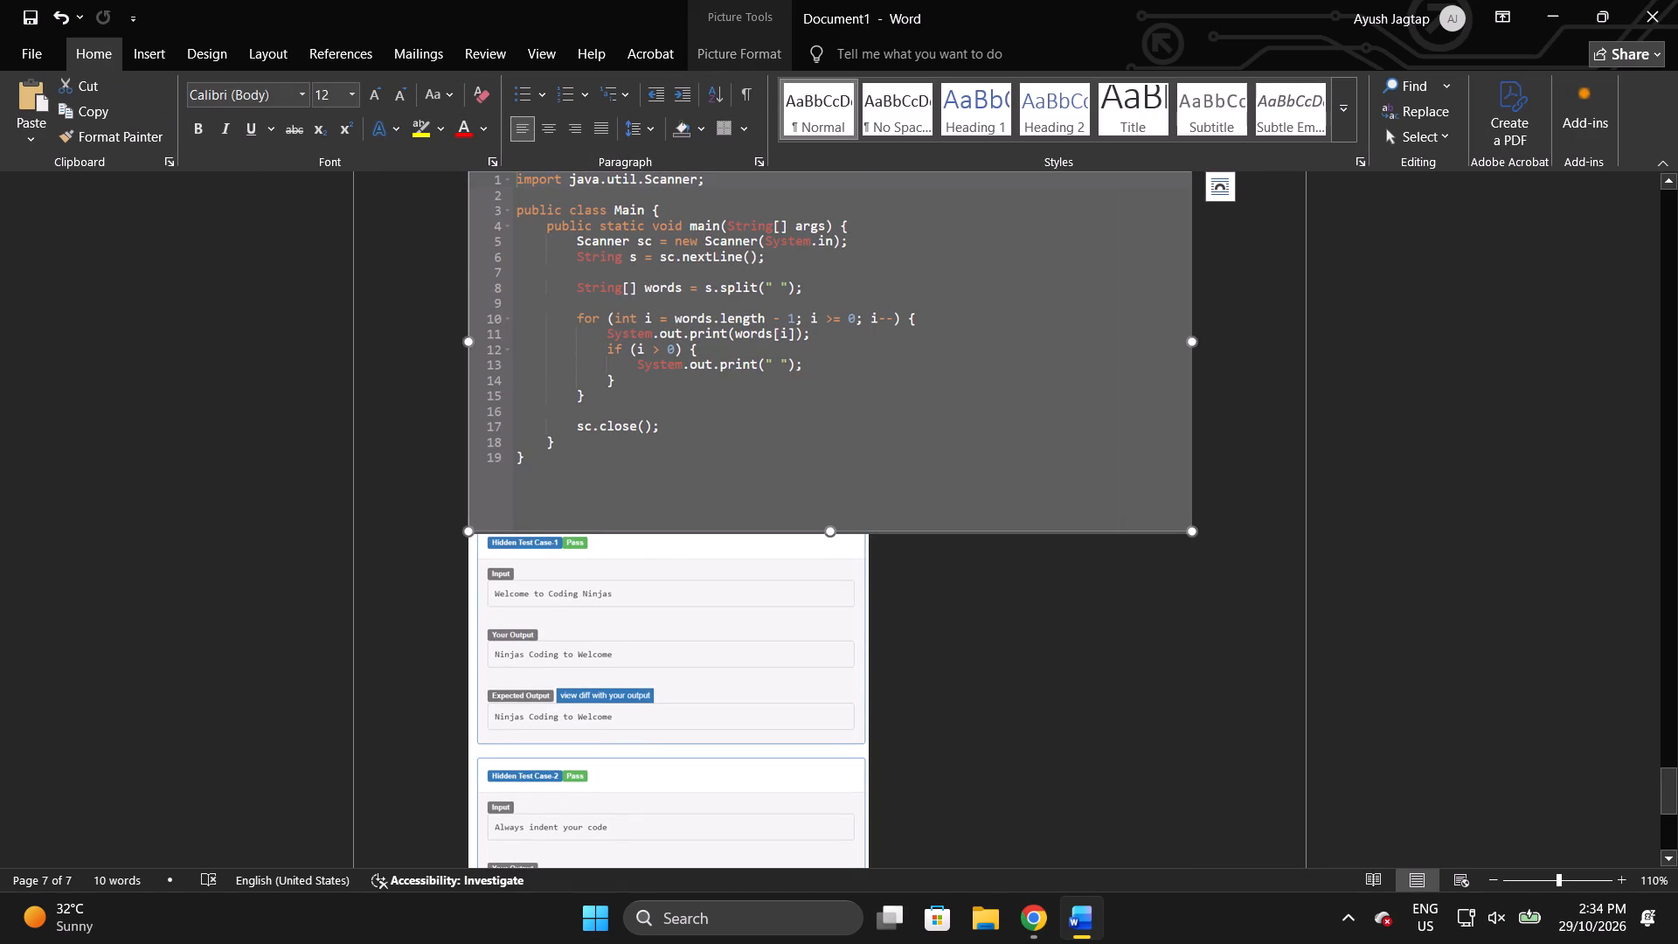
scroll(315, 255, up, 1)
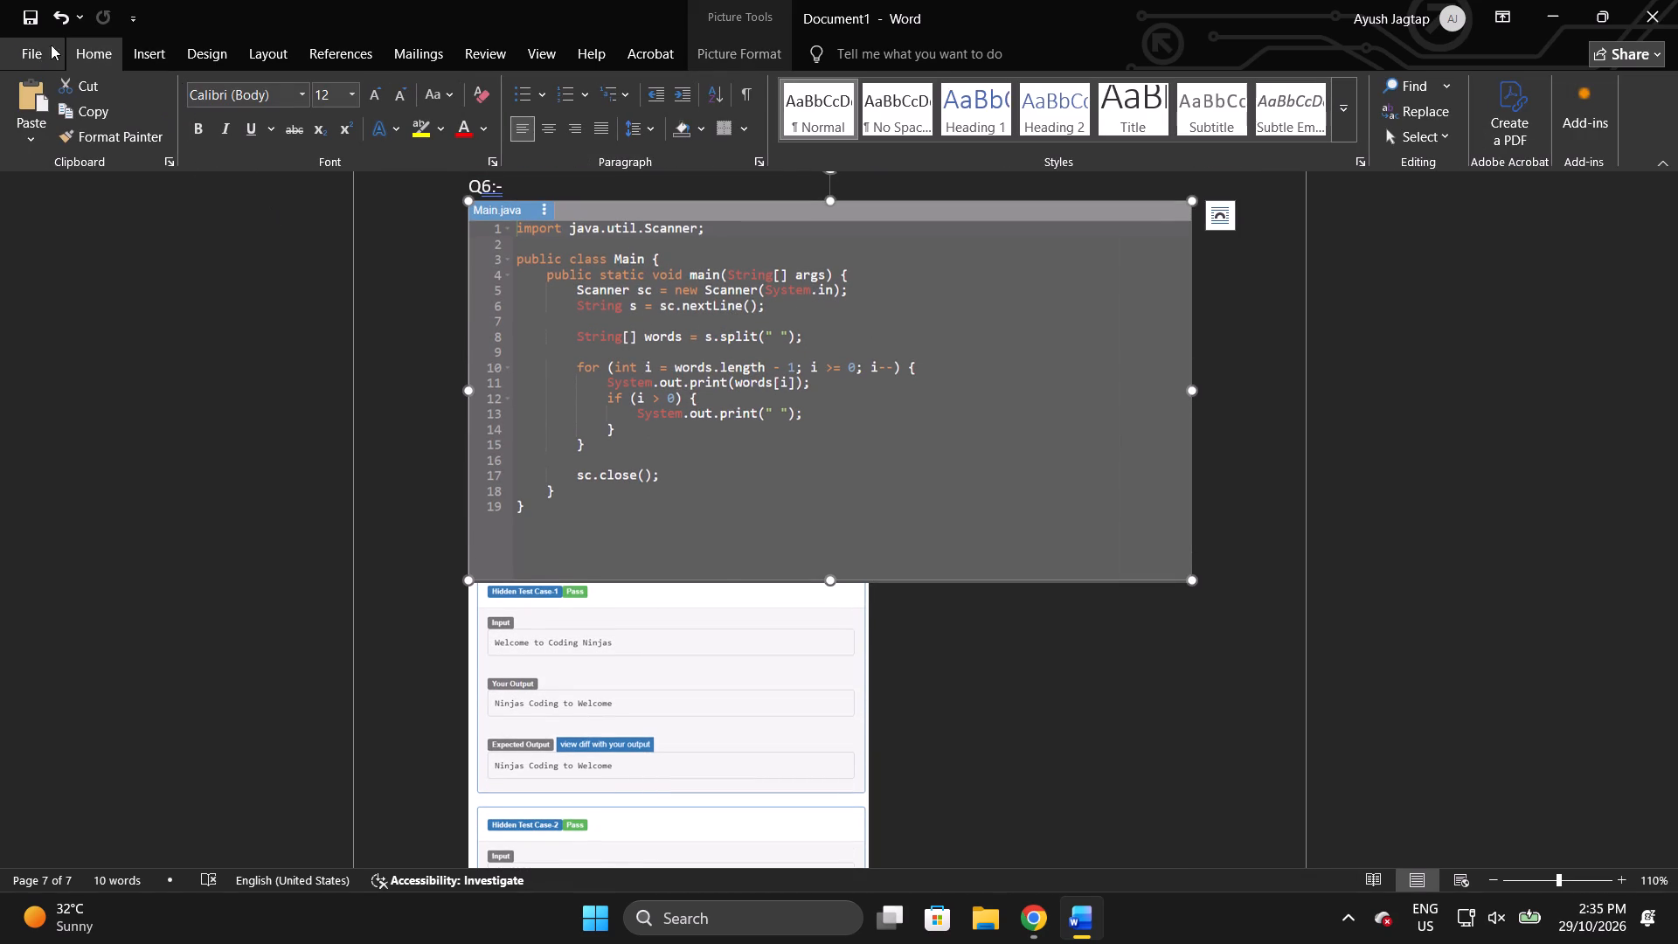
Save the document to the OneDrive Desktop folder as a Word Document named Java_PBL_ followed by the student's ID number.
click(31, 46)
click(73, 292)
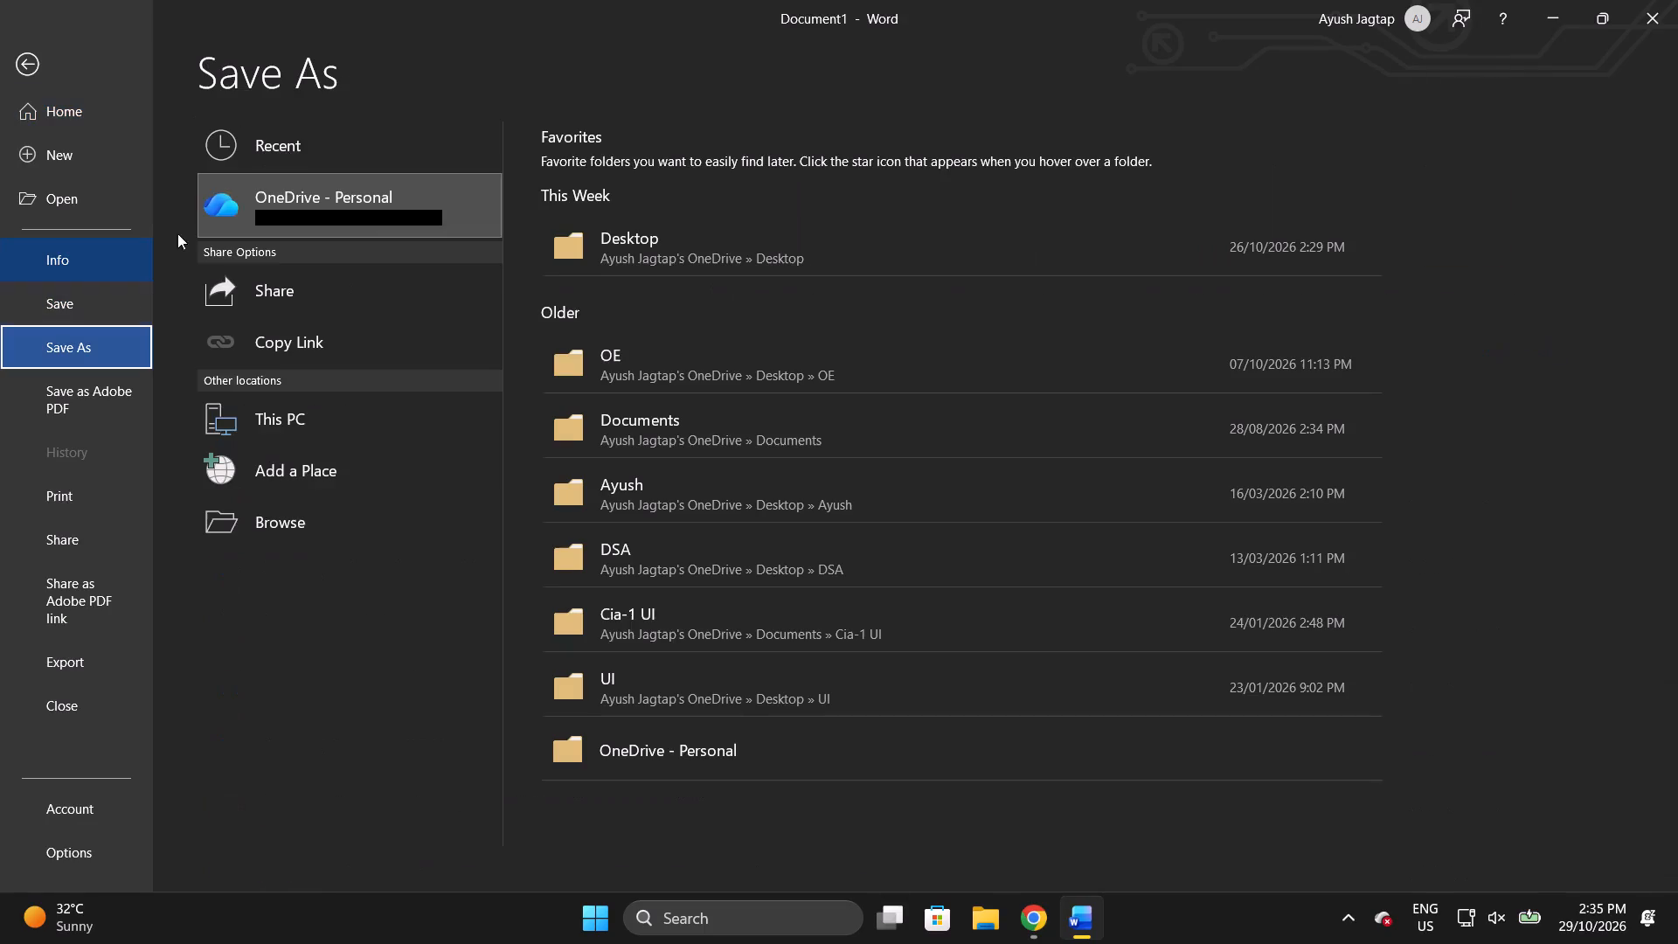
click(621, 247)
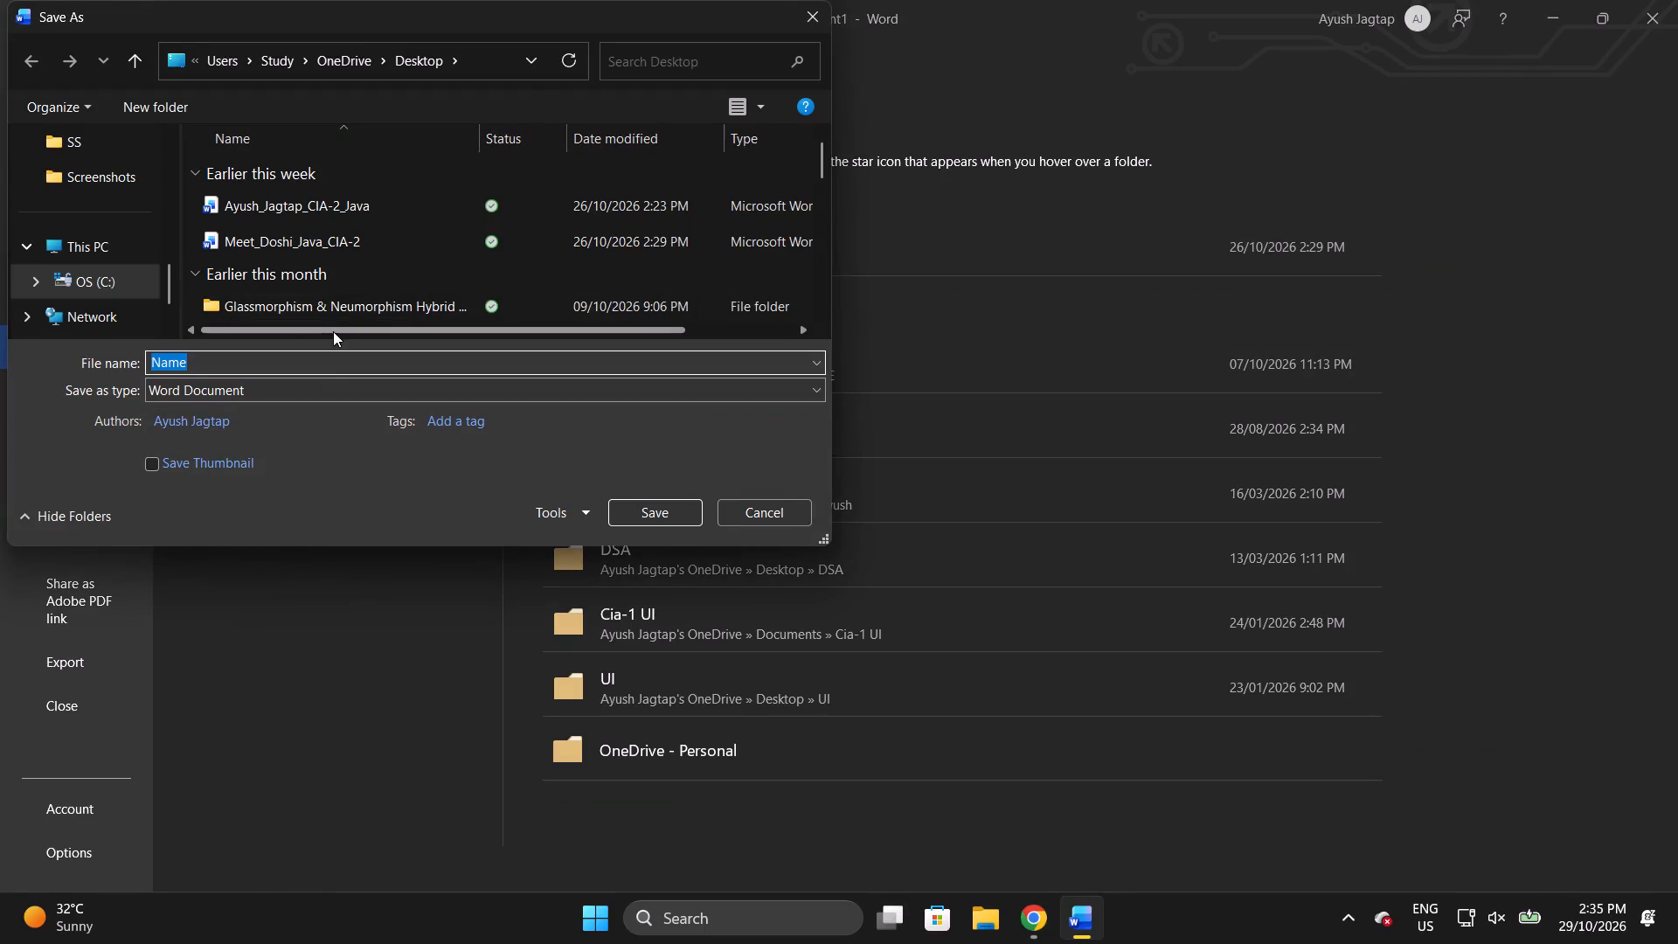
key(BackSpace)
key(BackSpace)
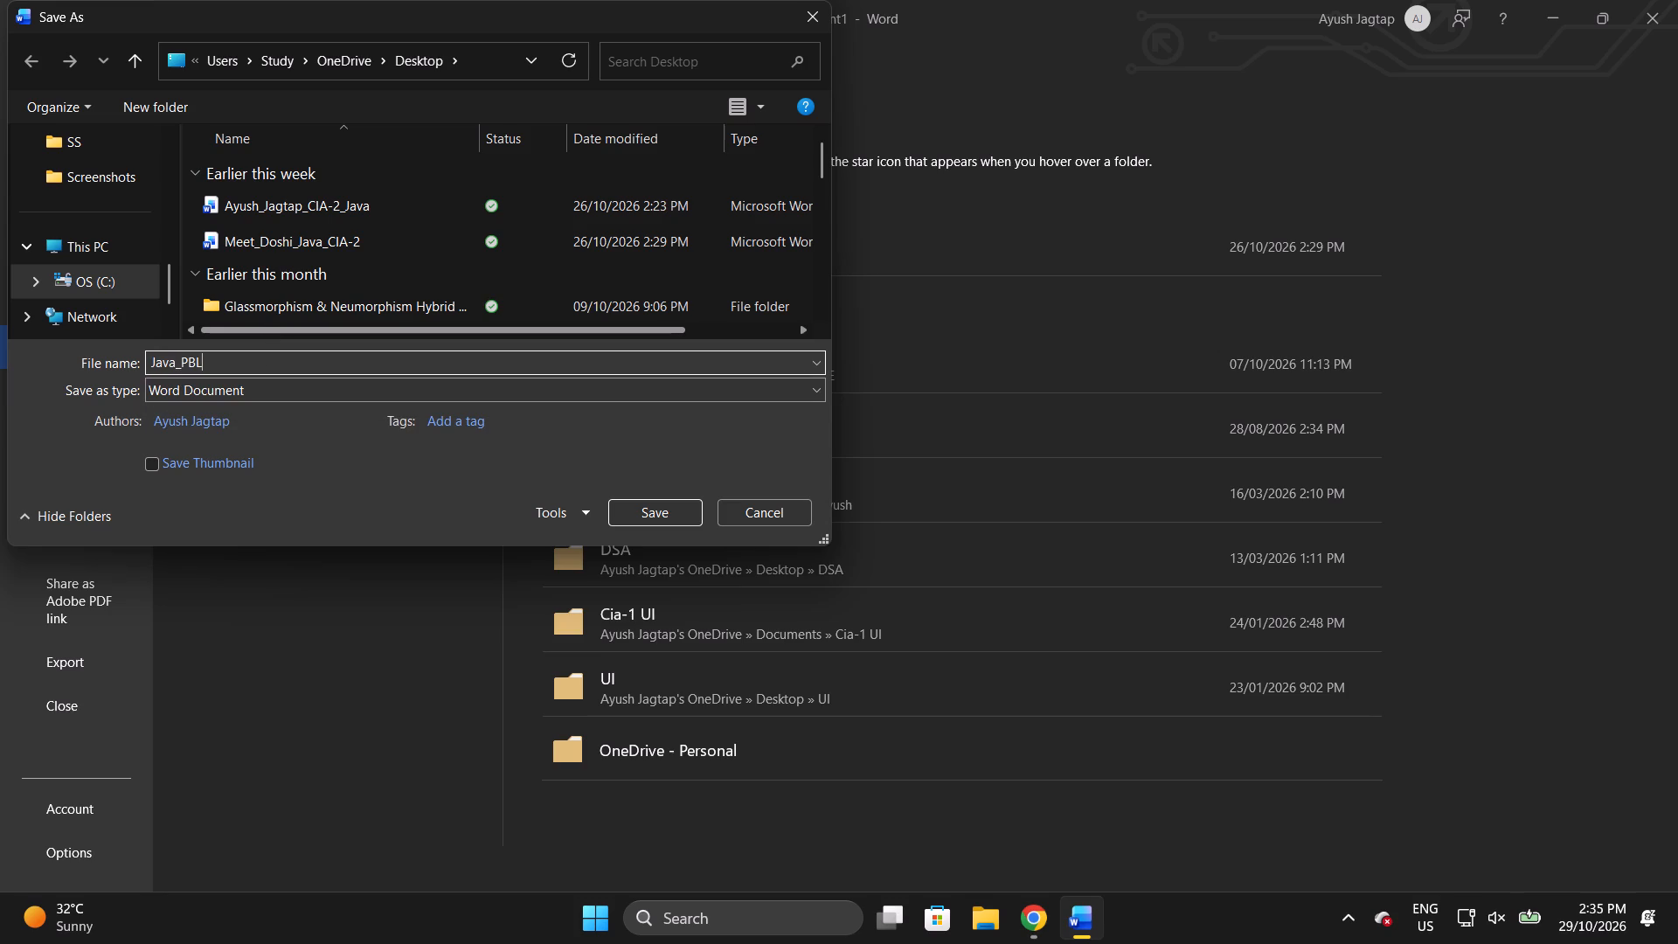
key(shift+underscore)
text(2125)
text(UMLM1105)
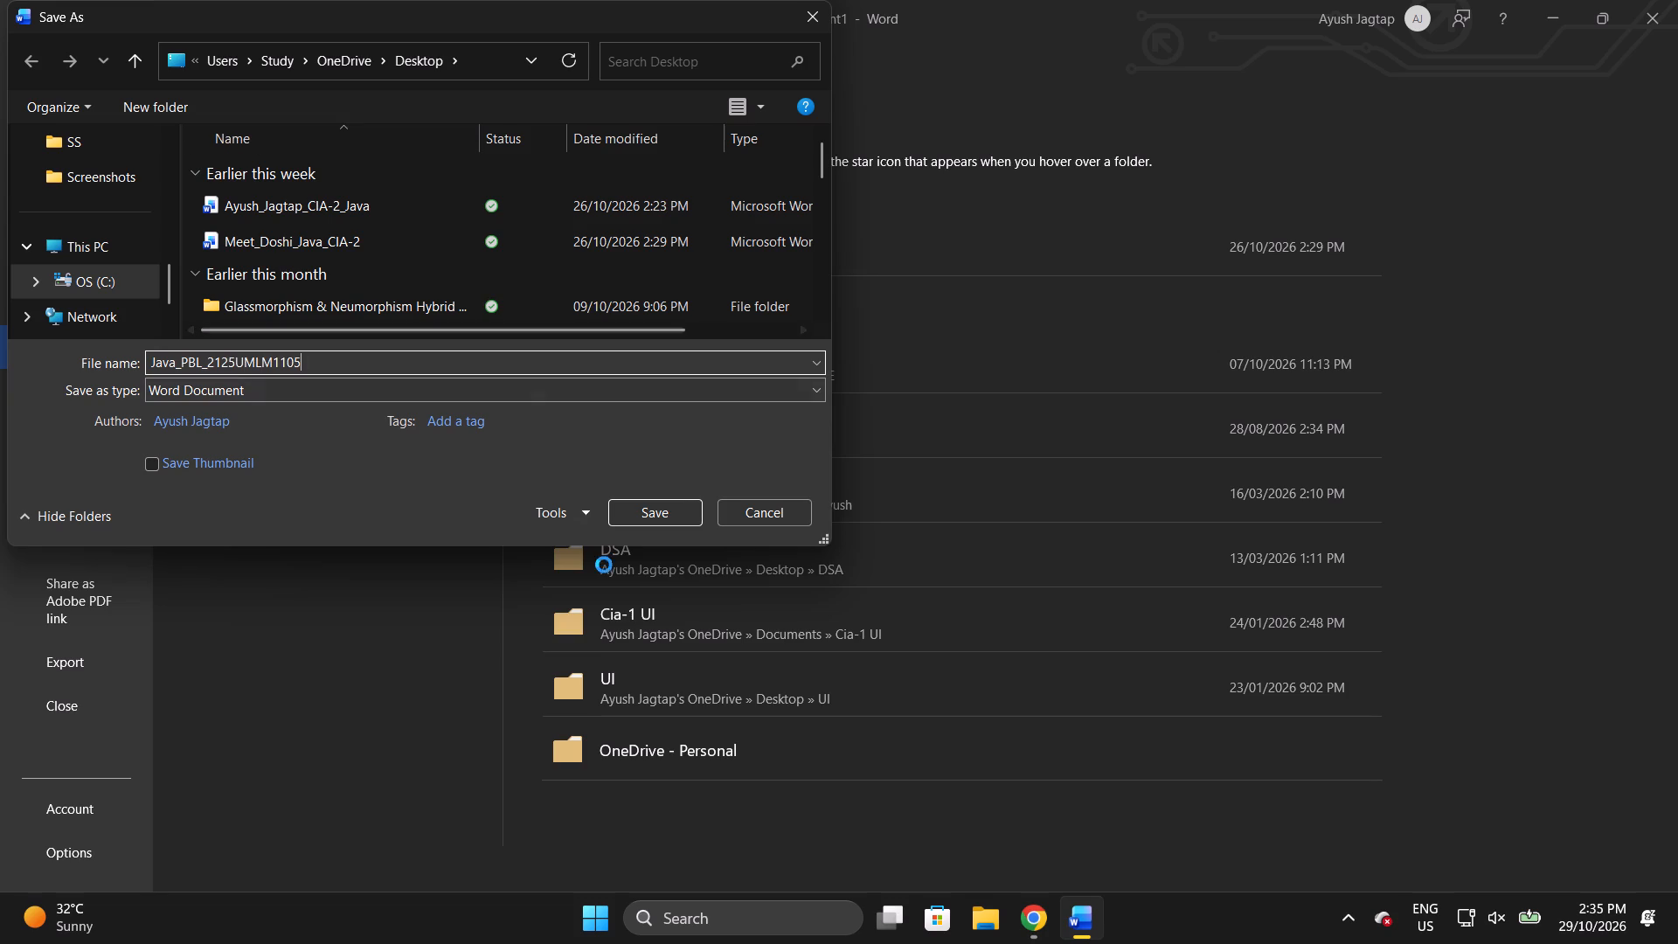
click(662, 496)
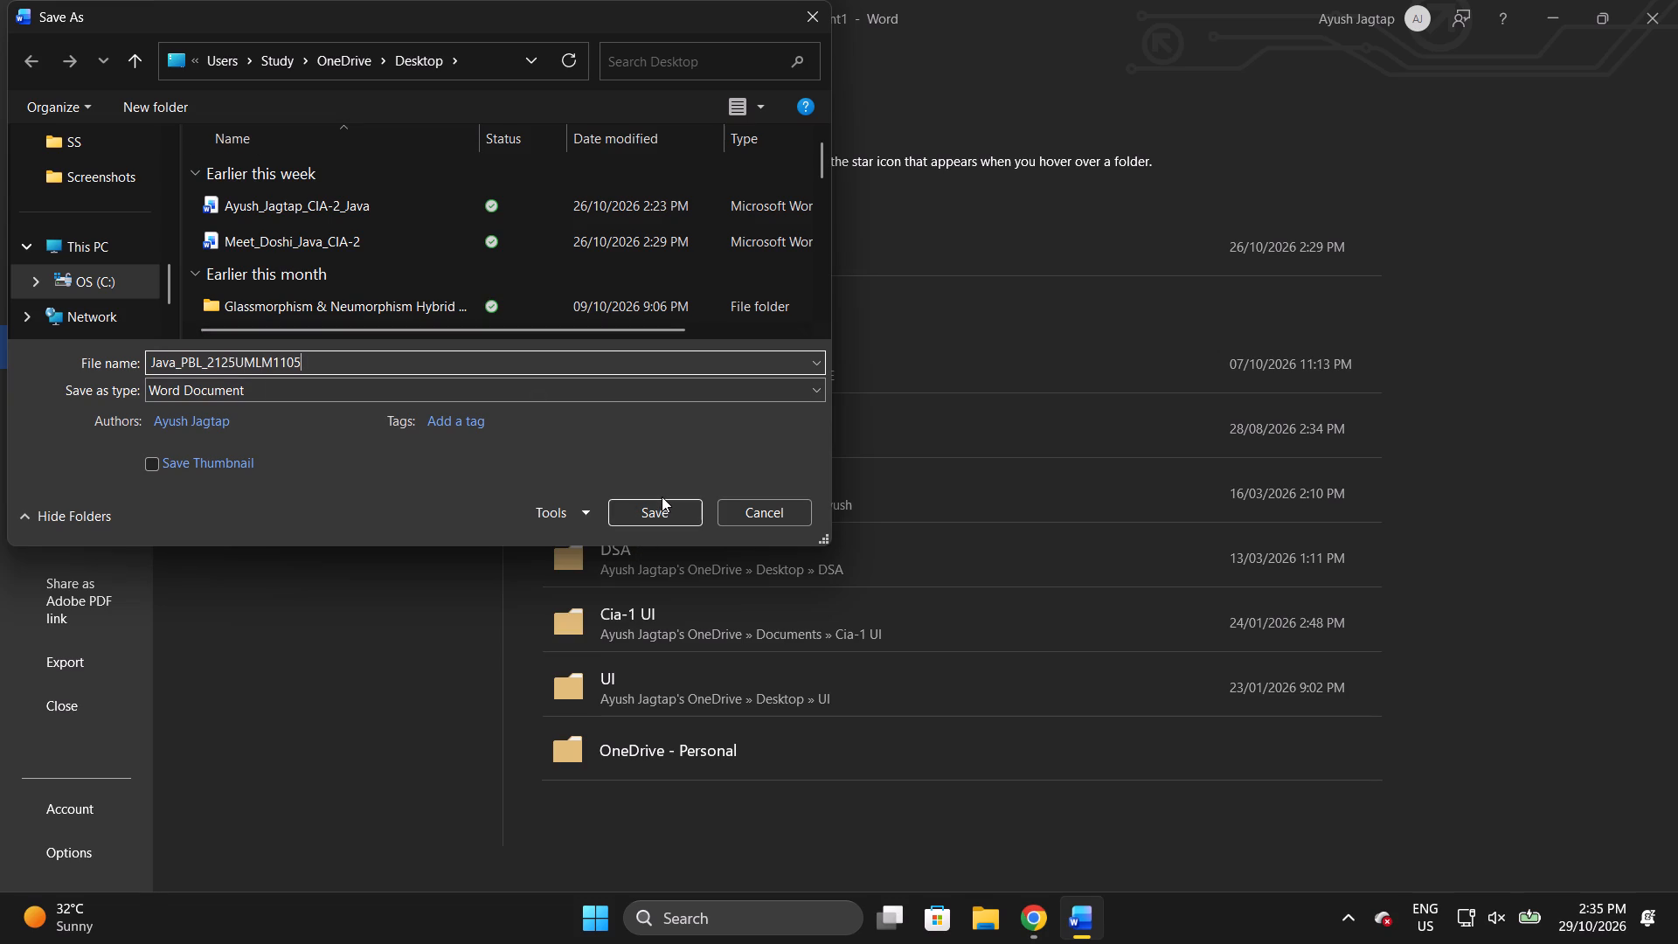
click(660, 518)
click(660, 518)
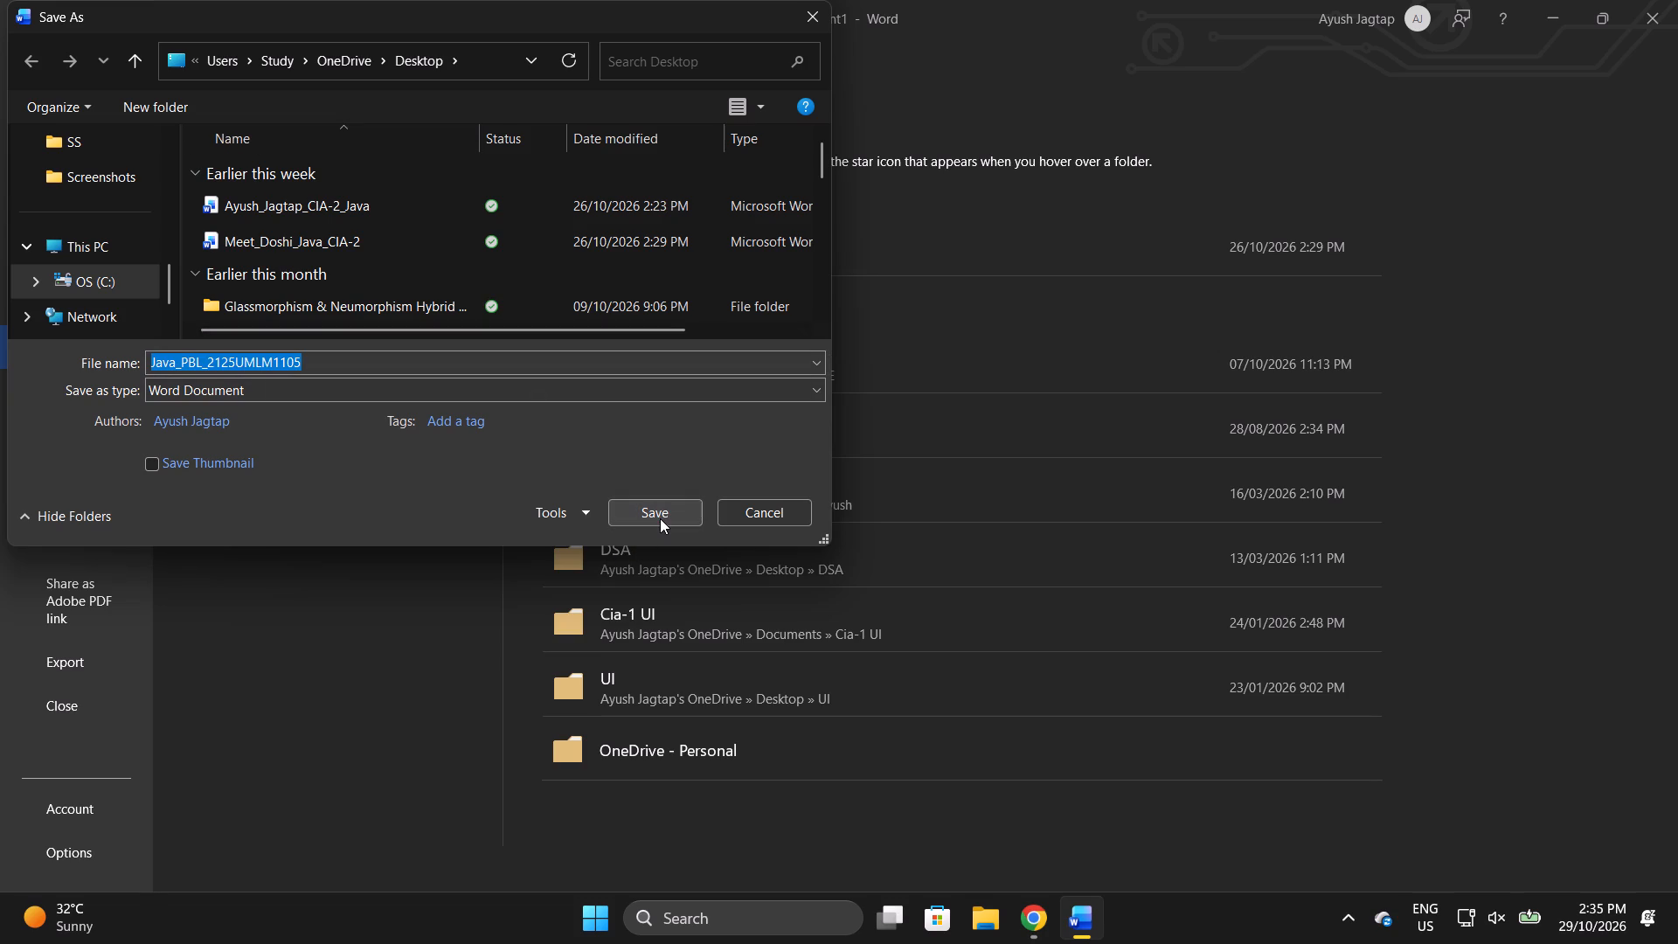
click(660, 510)
click(660, 510)
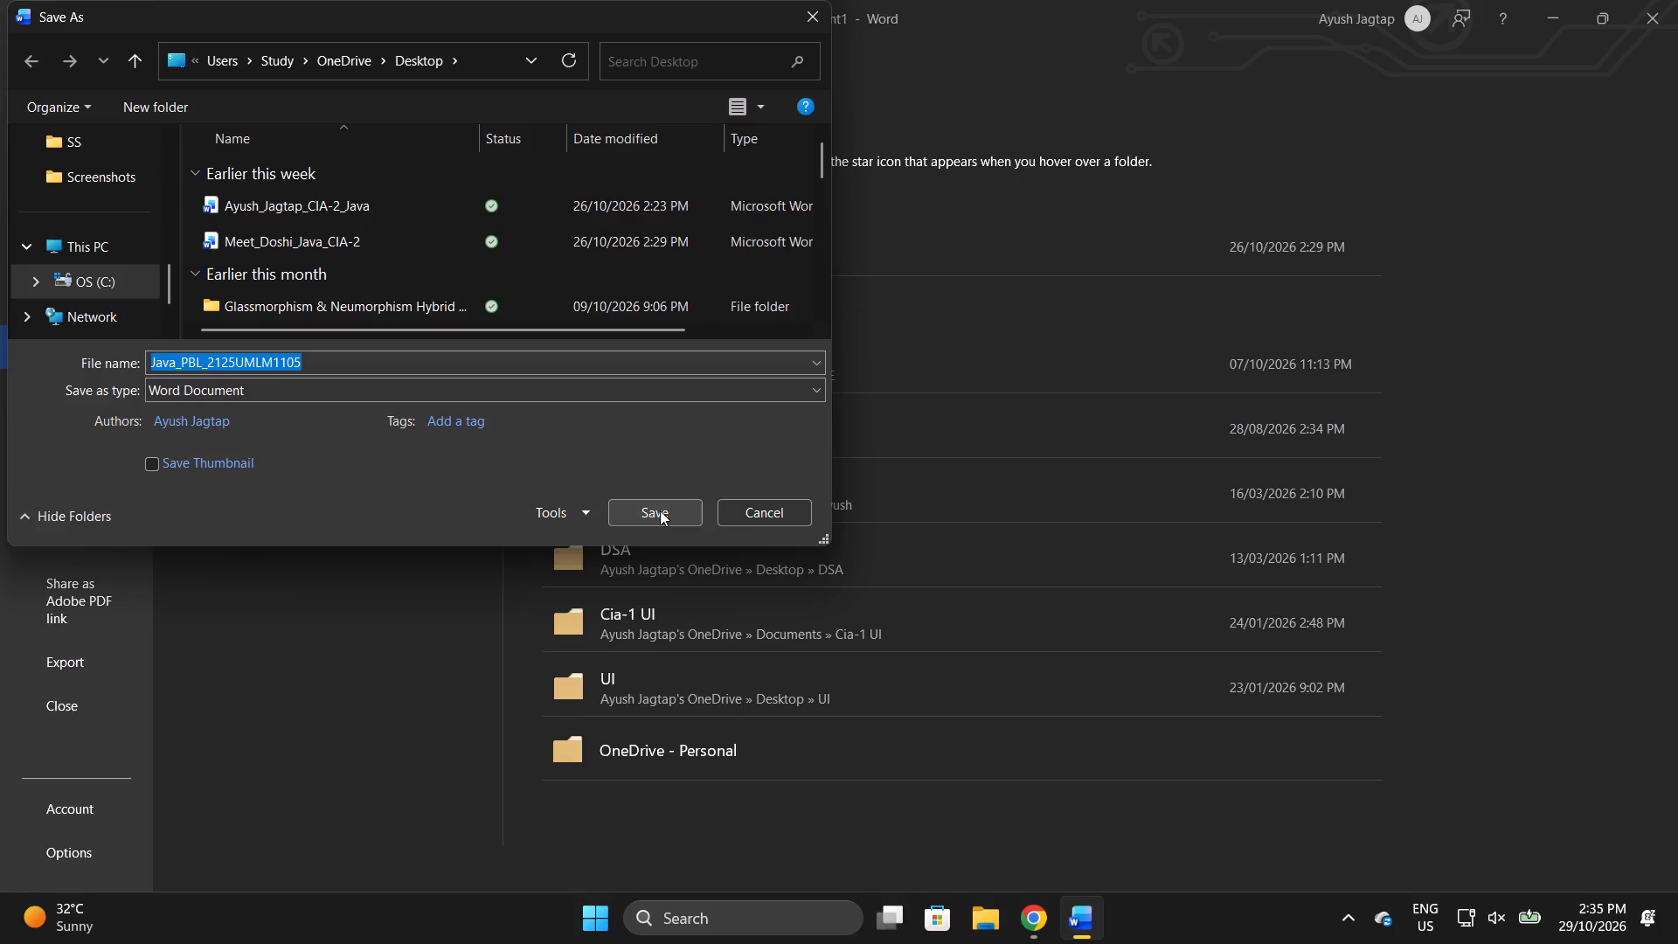
Complete the save of the Java_PBL_ file as a Word Document in the OneDrive Desktop folder.
double_click(660, 510)
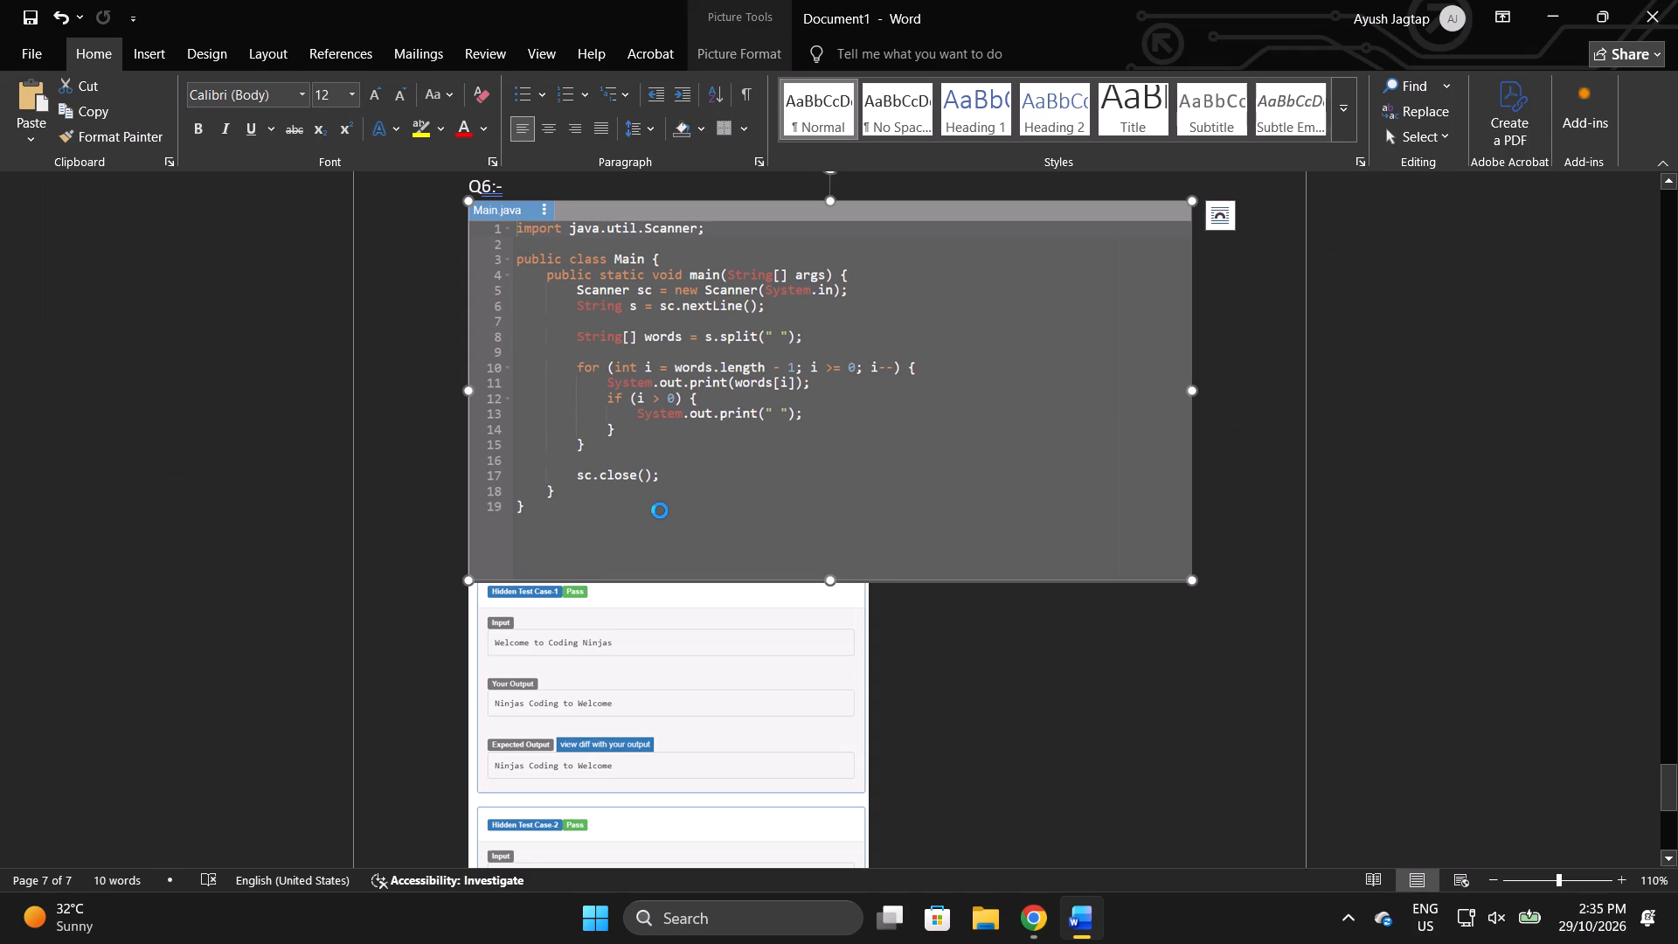